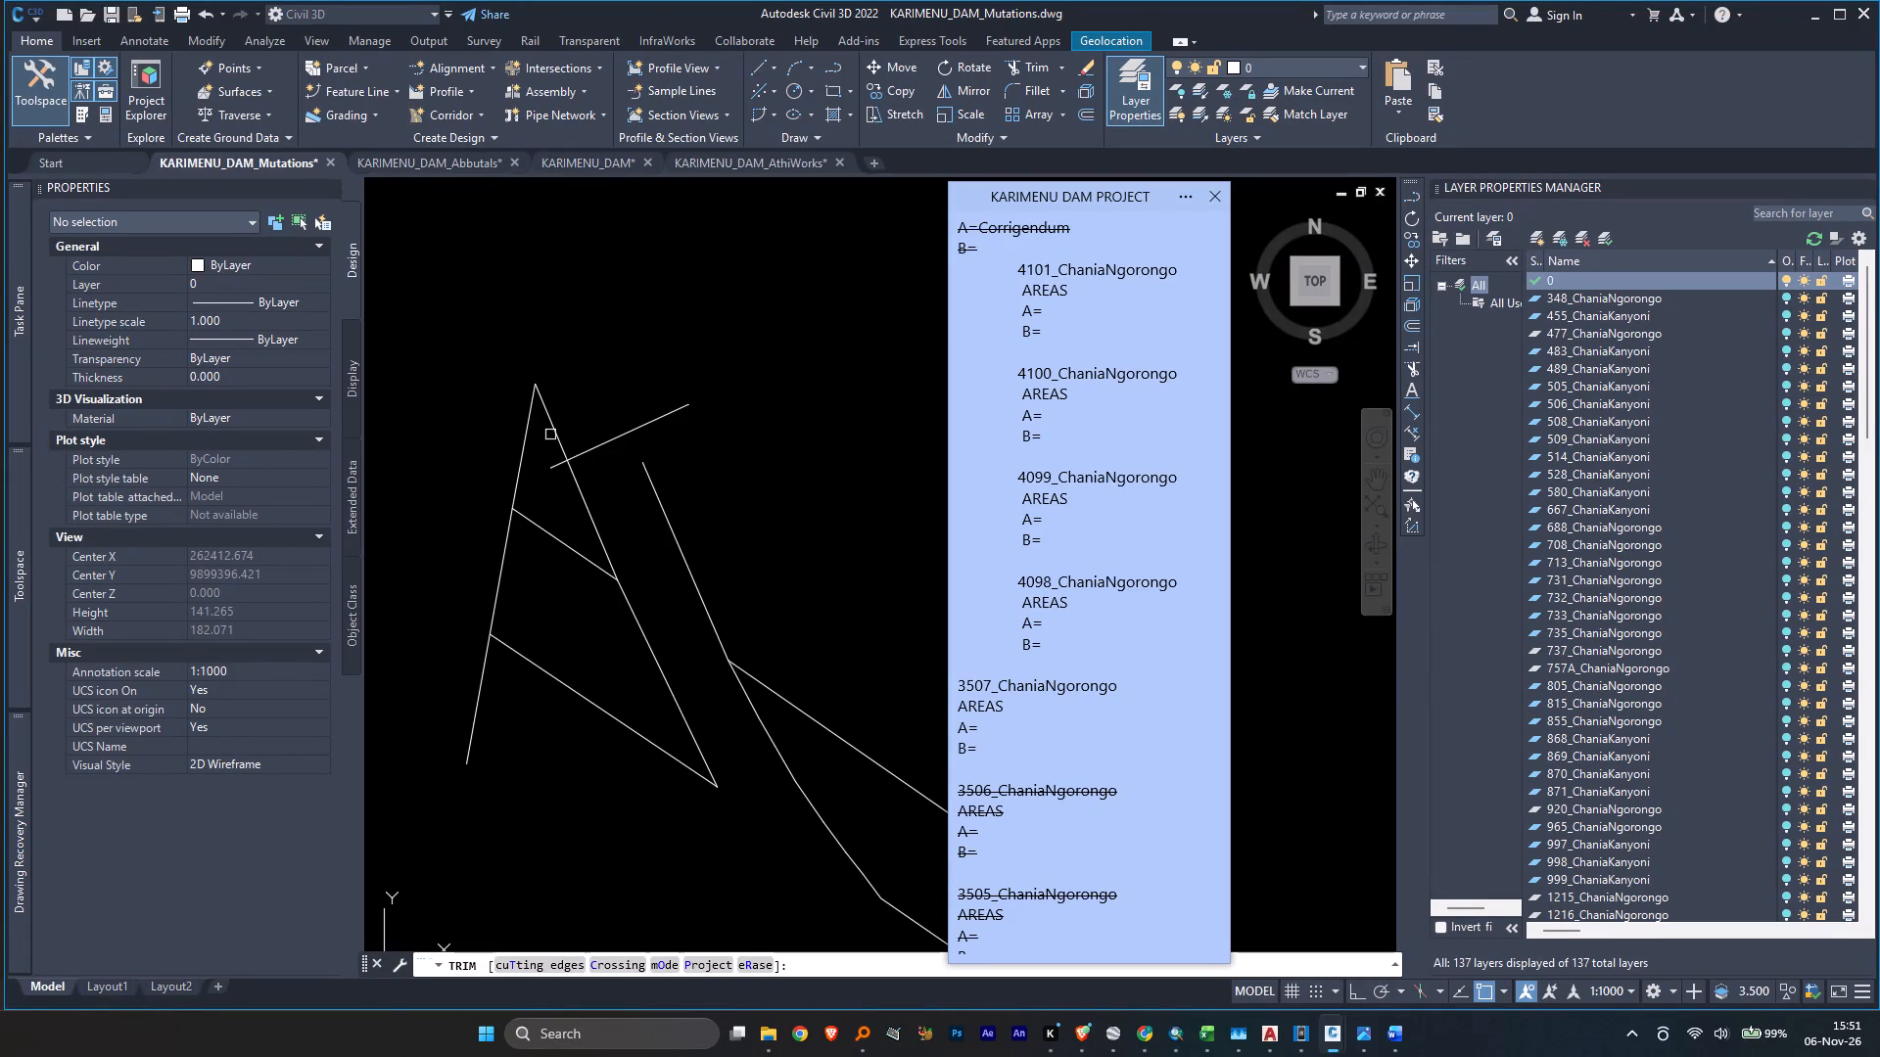
Trim the line end projecting beyond the short crossing line at the parcel's upper end, and erase that crossing line.
{"action": "left_click", "coordinate": [556, 435]}
{"action": "key", "text": "Escape"}
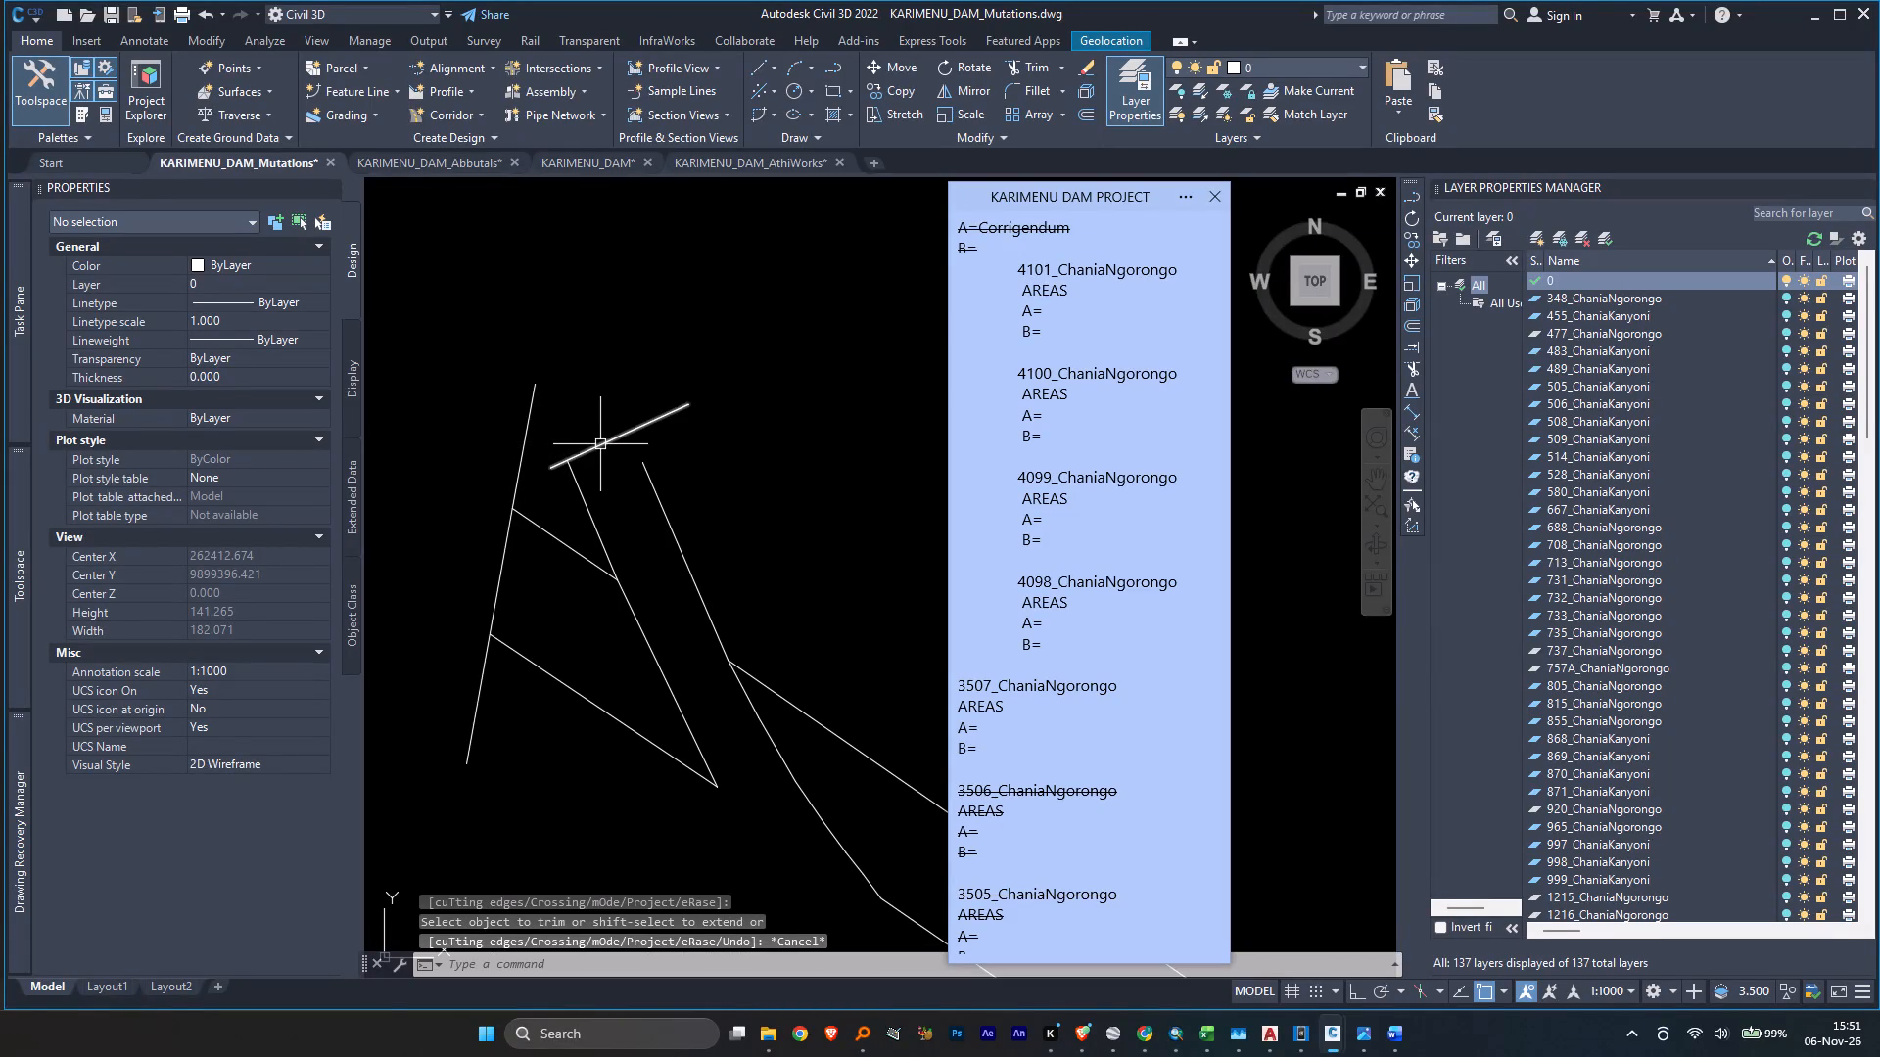
{"action": "left_click", "coordinate": [600, 444]}
{"action": "key", "text": "Delete"}
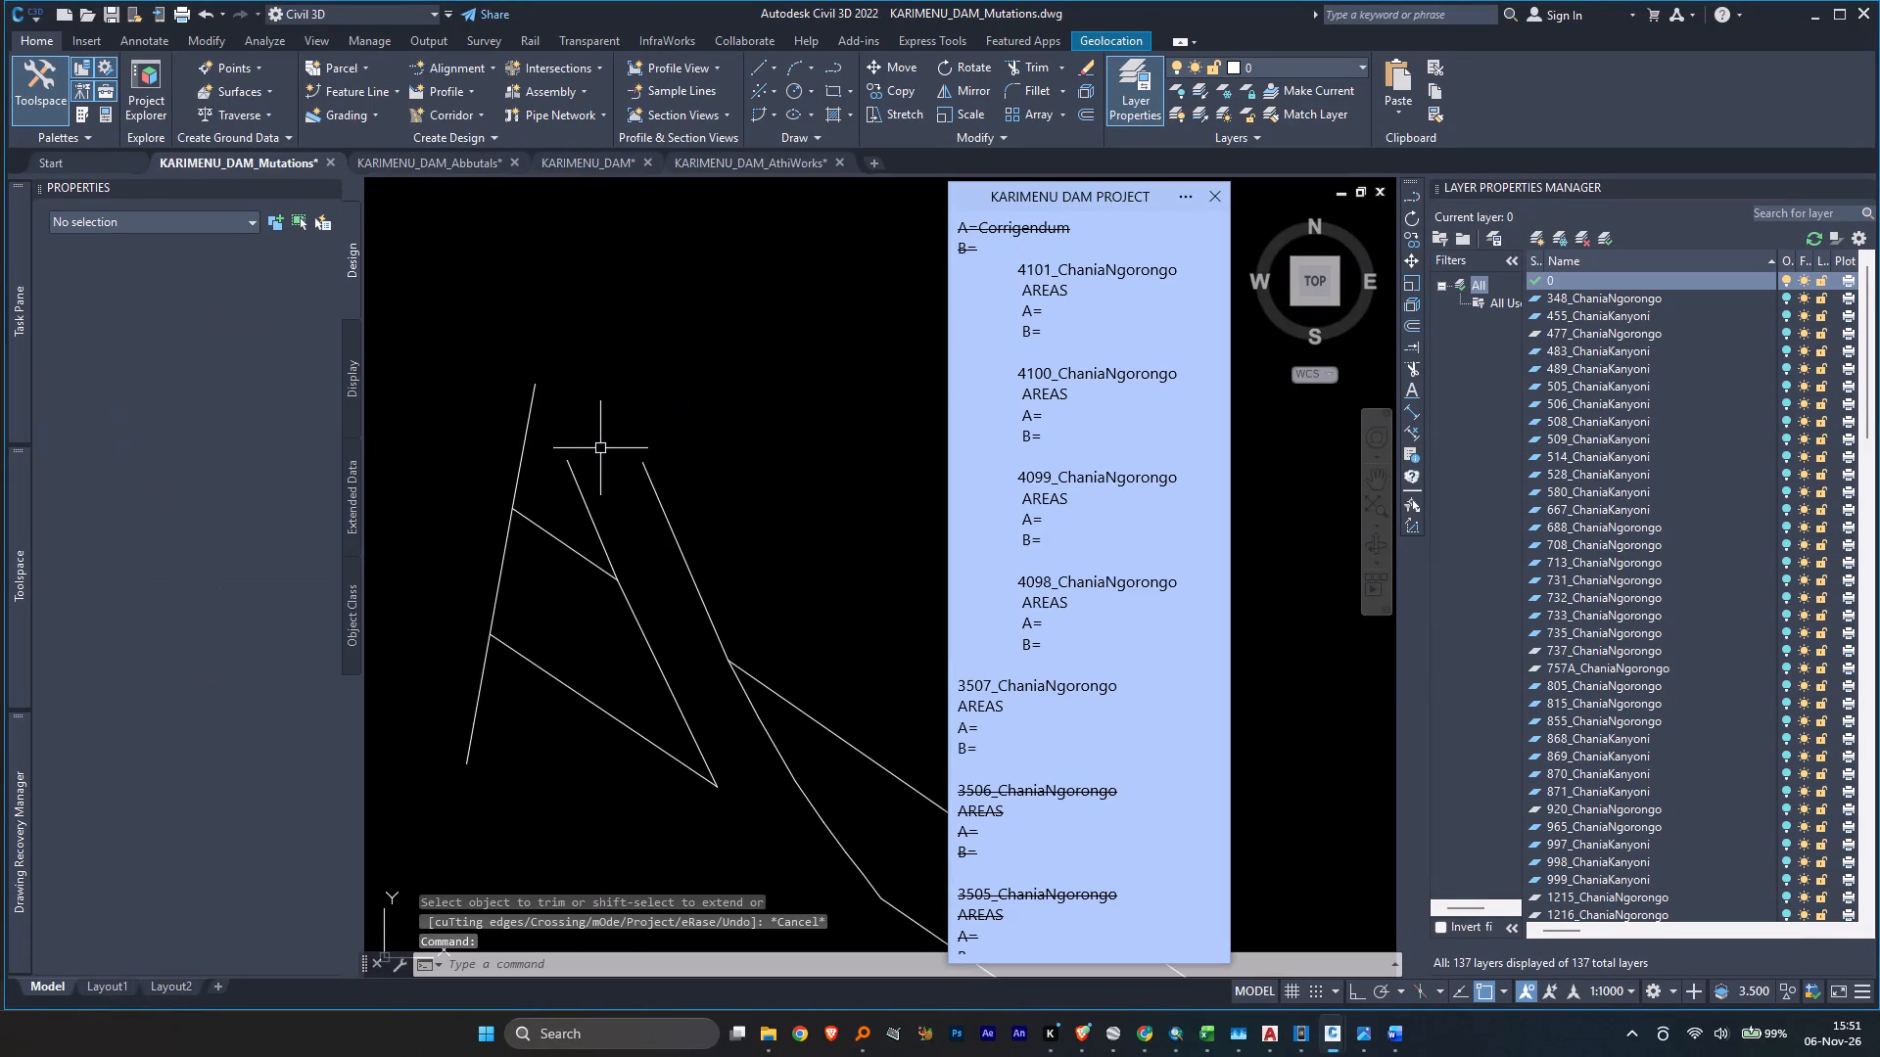
Put all the parcel lines in the Mutations drawing on layer 4098_ChaniaNgorongo.
{"action": "scroll", "coordinate": [589, 390], "scroll_direction": "down", "scroll_amount": 3}
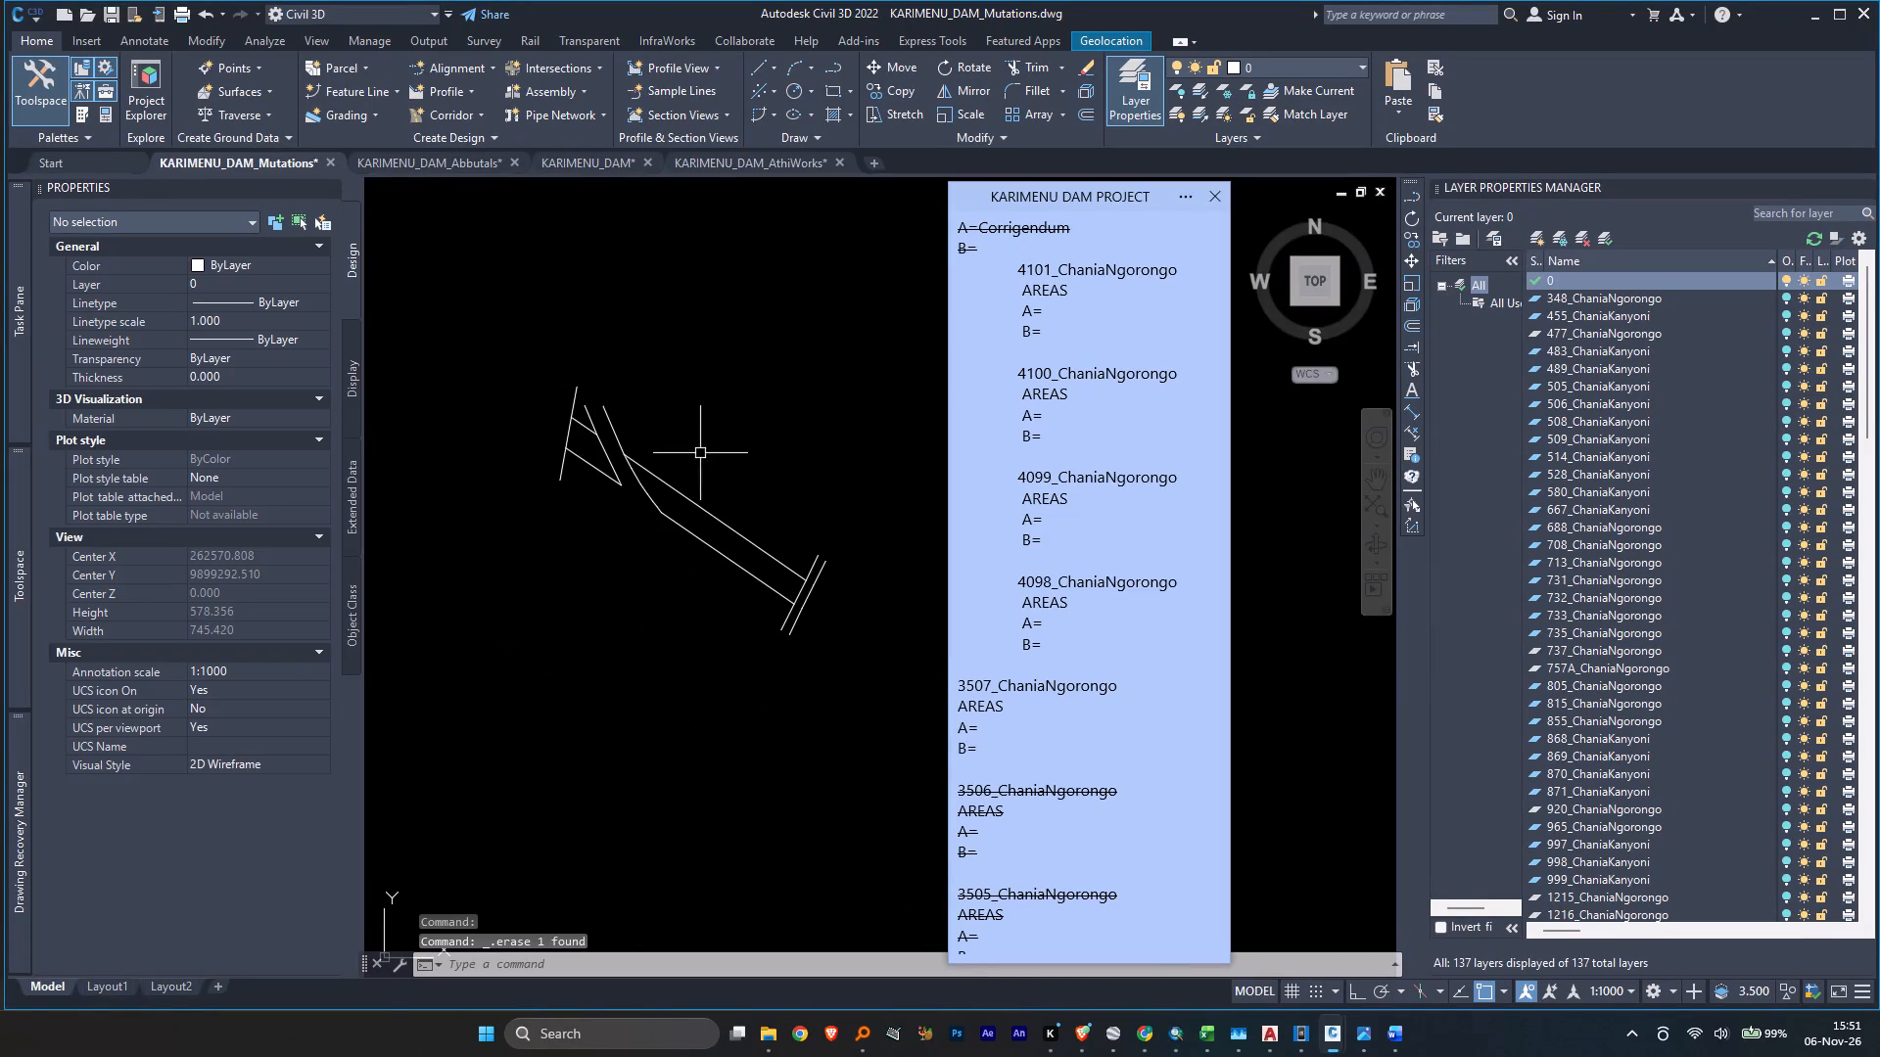
{"action": "middle_click_drag", "start_coordinate": [701, 454], "coordinate": [655, 358]}
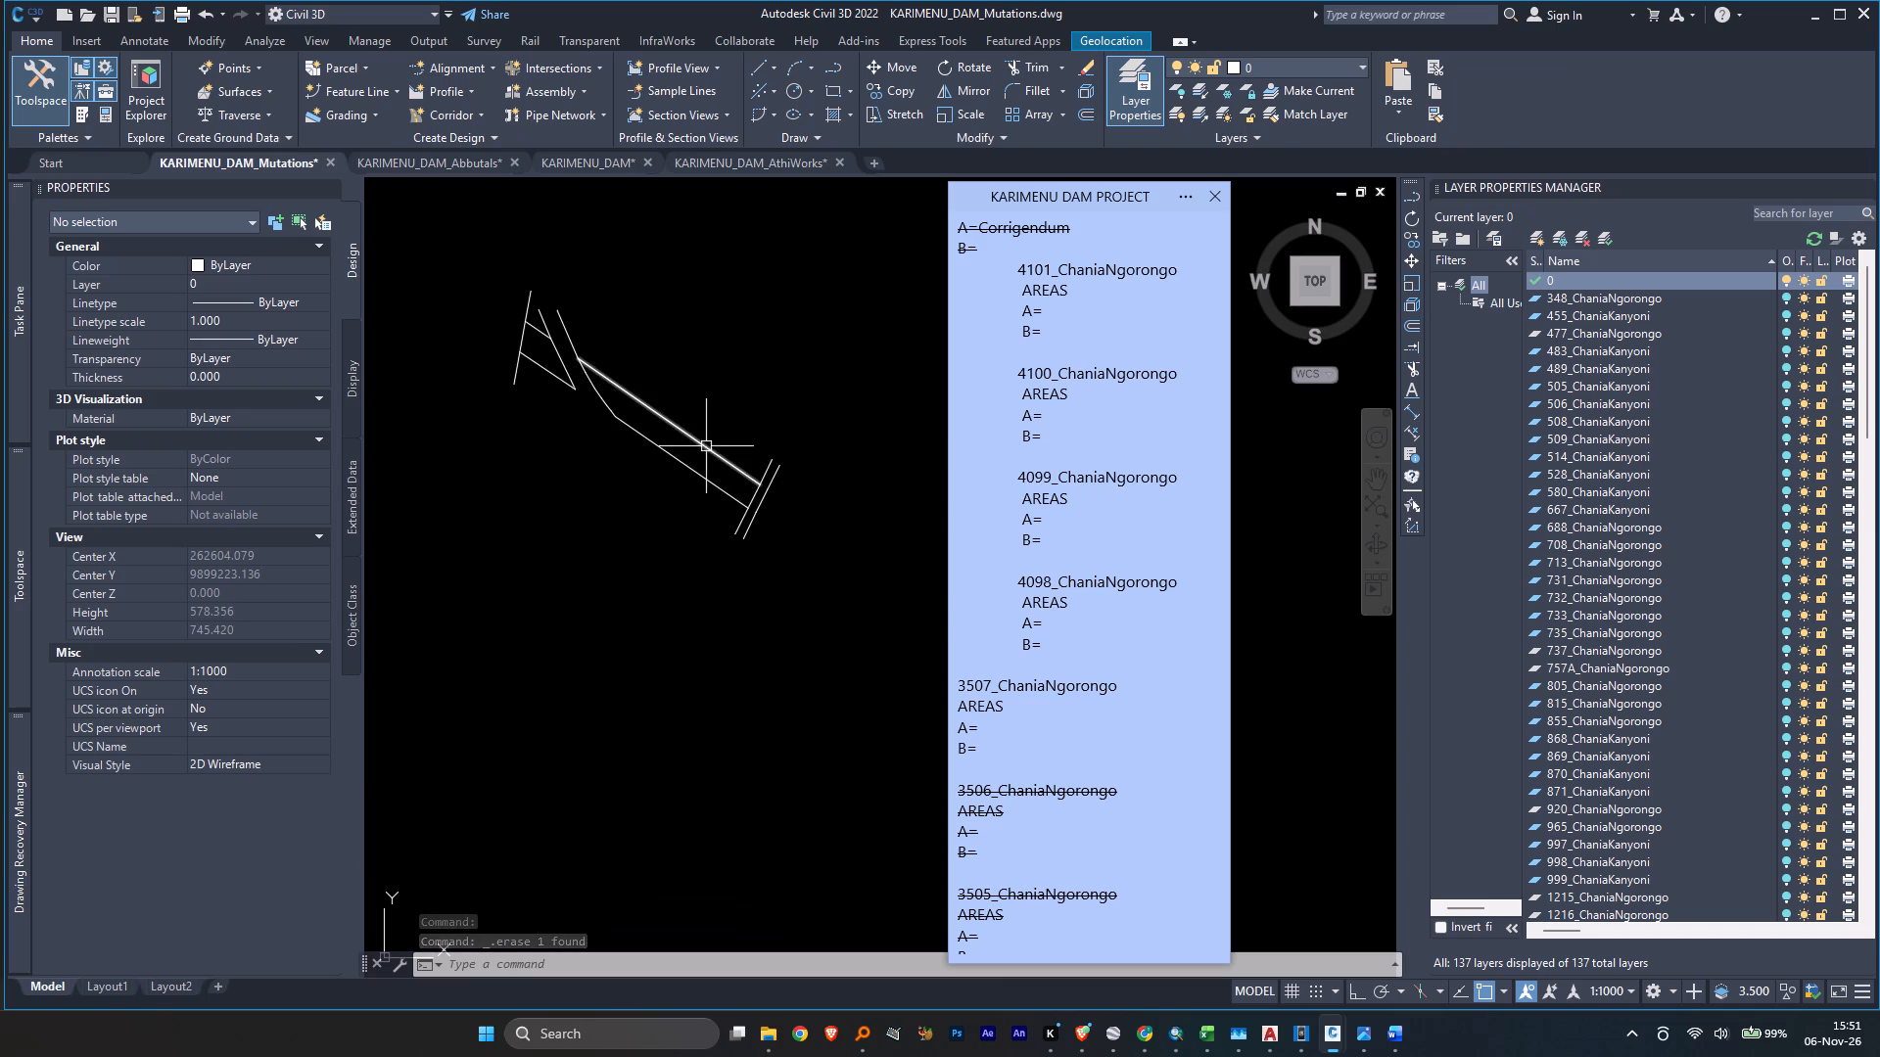
{"action": "left_click", "coordinate": [661, 417]}
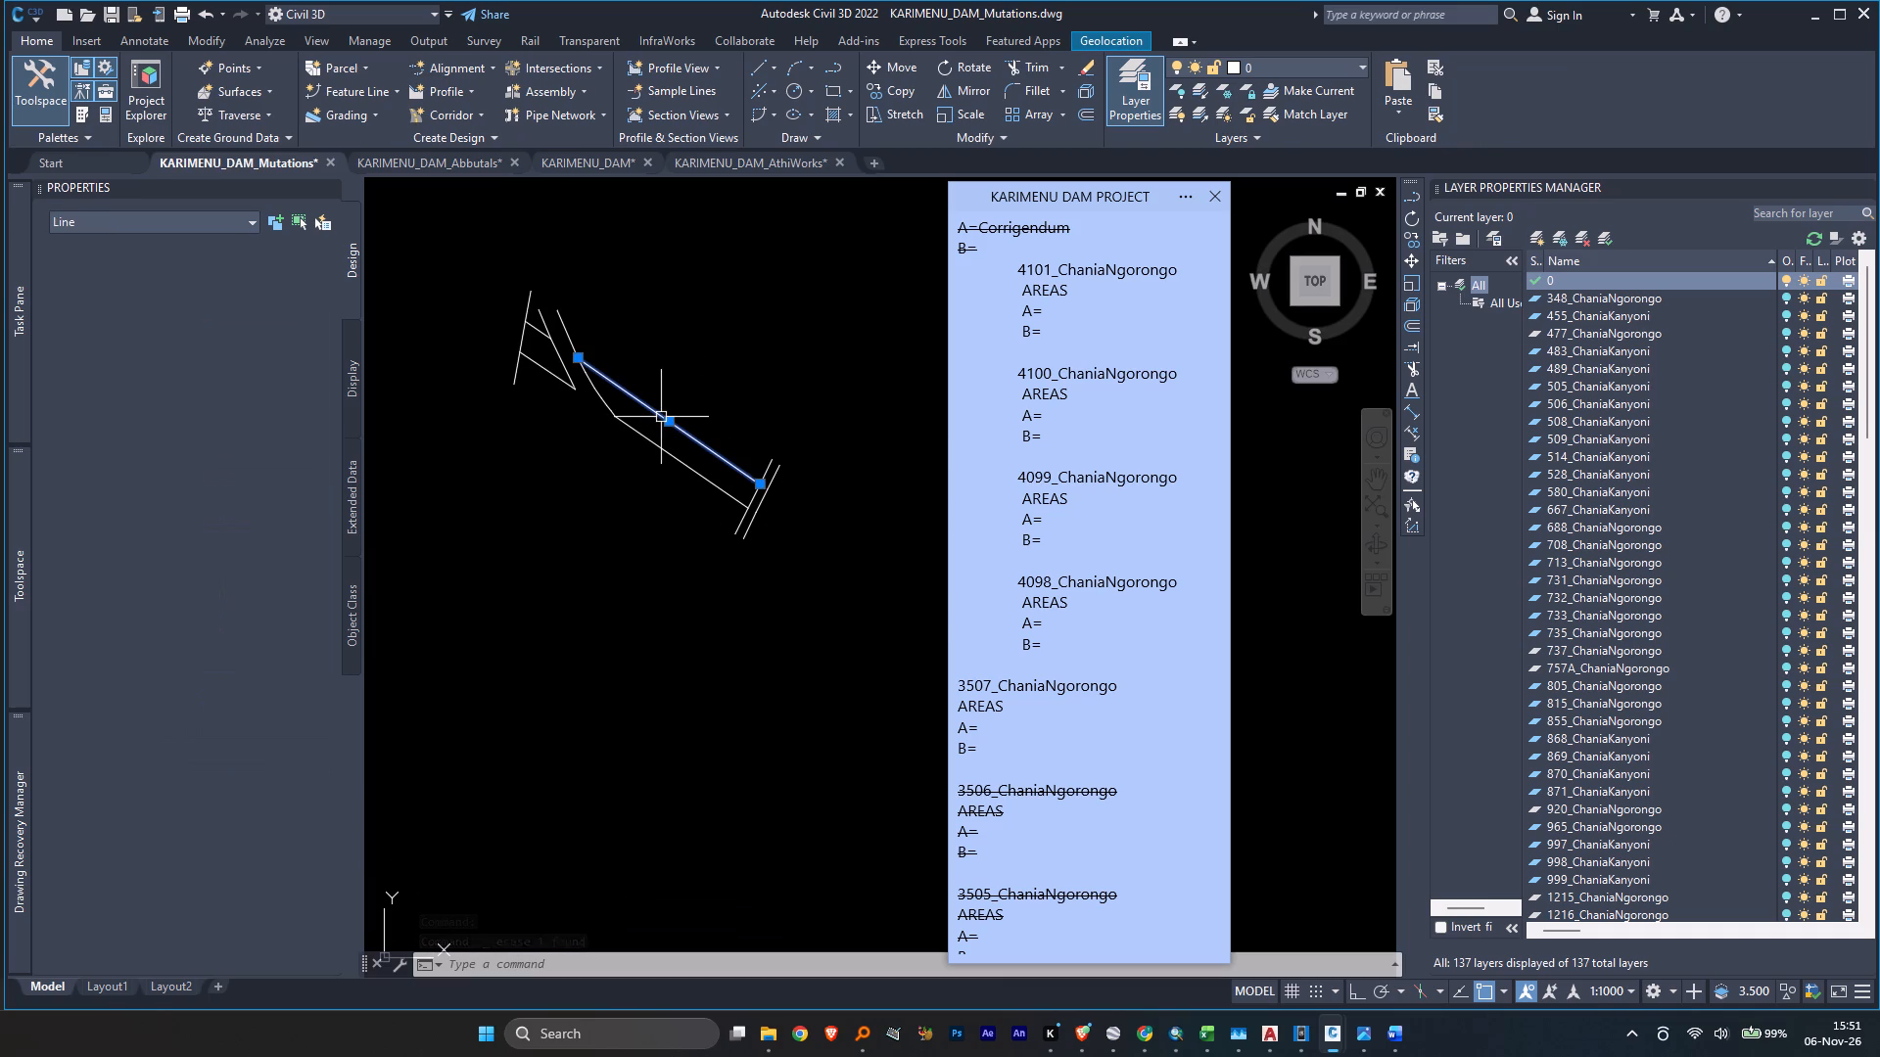
{"action": "key", "text": "Escape"}
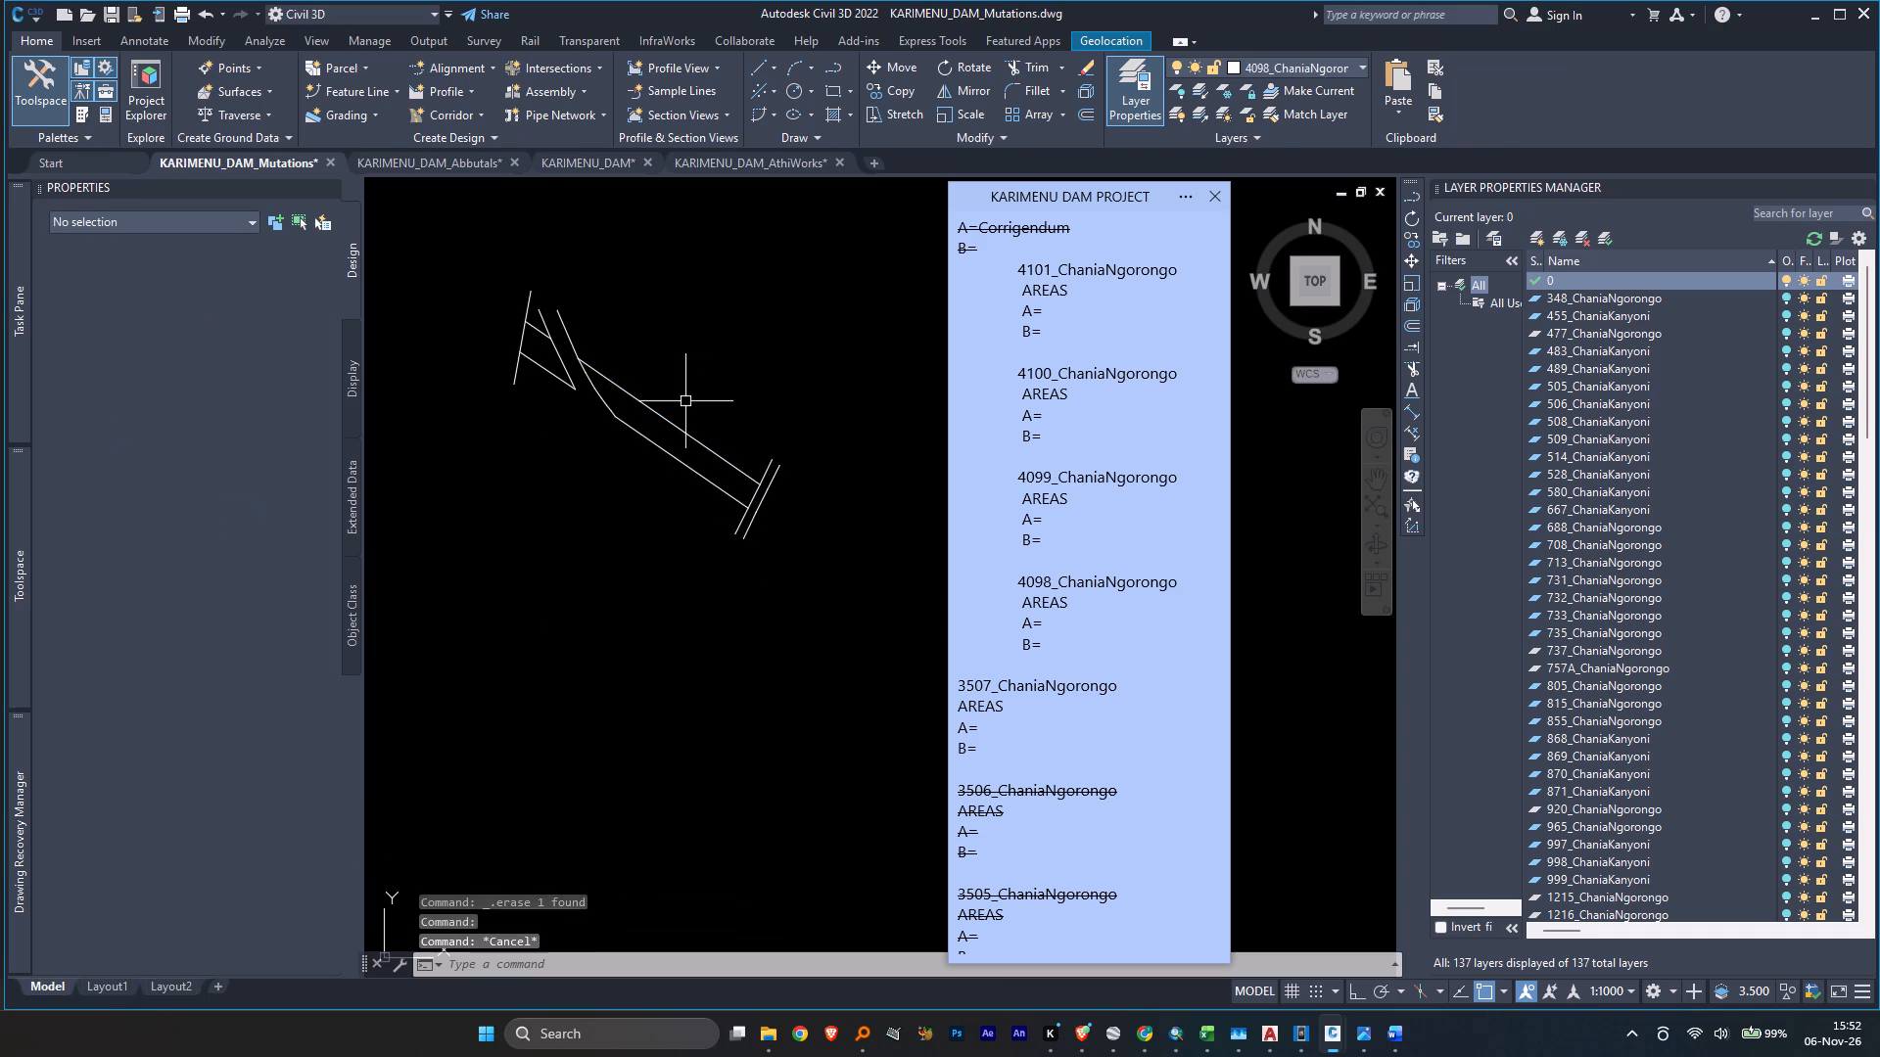
{"action": "left_click", "coordinate": [475, 258]}
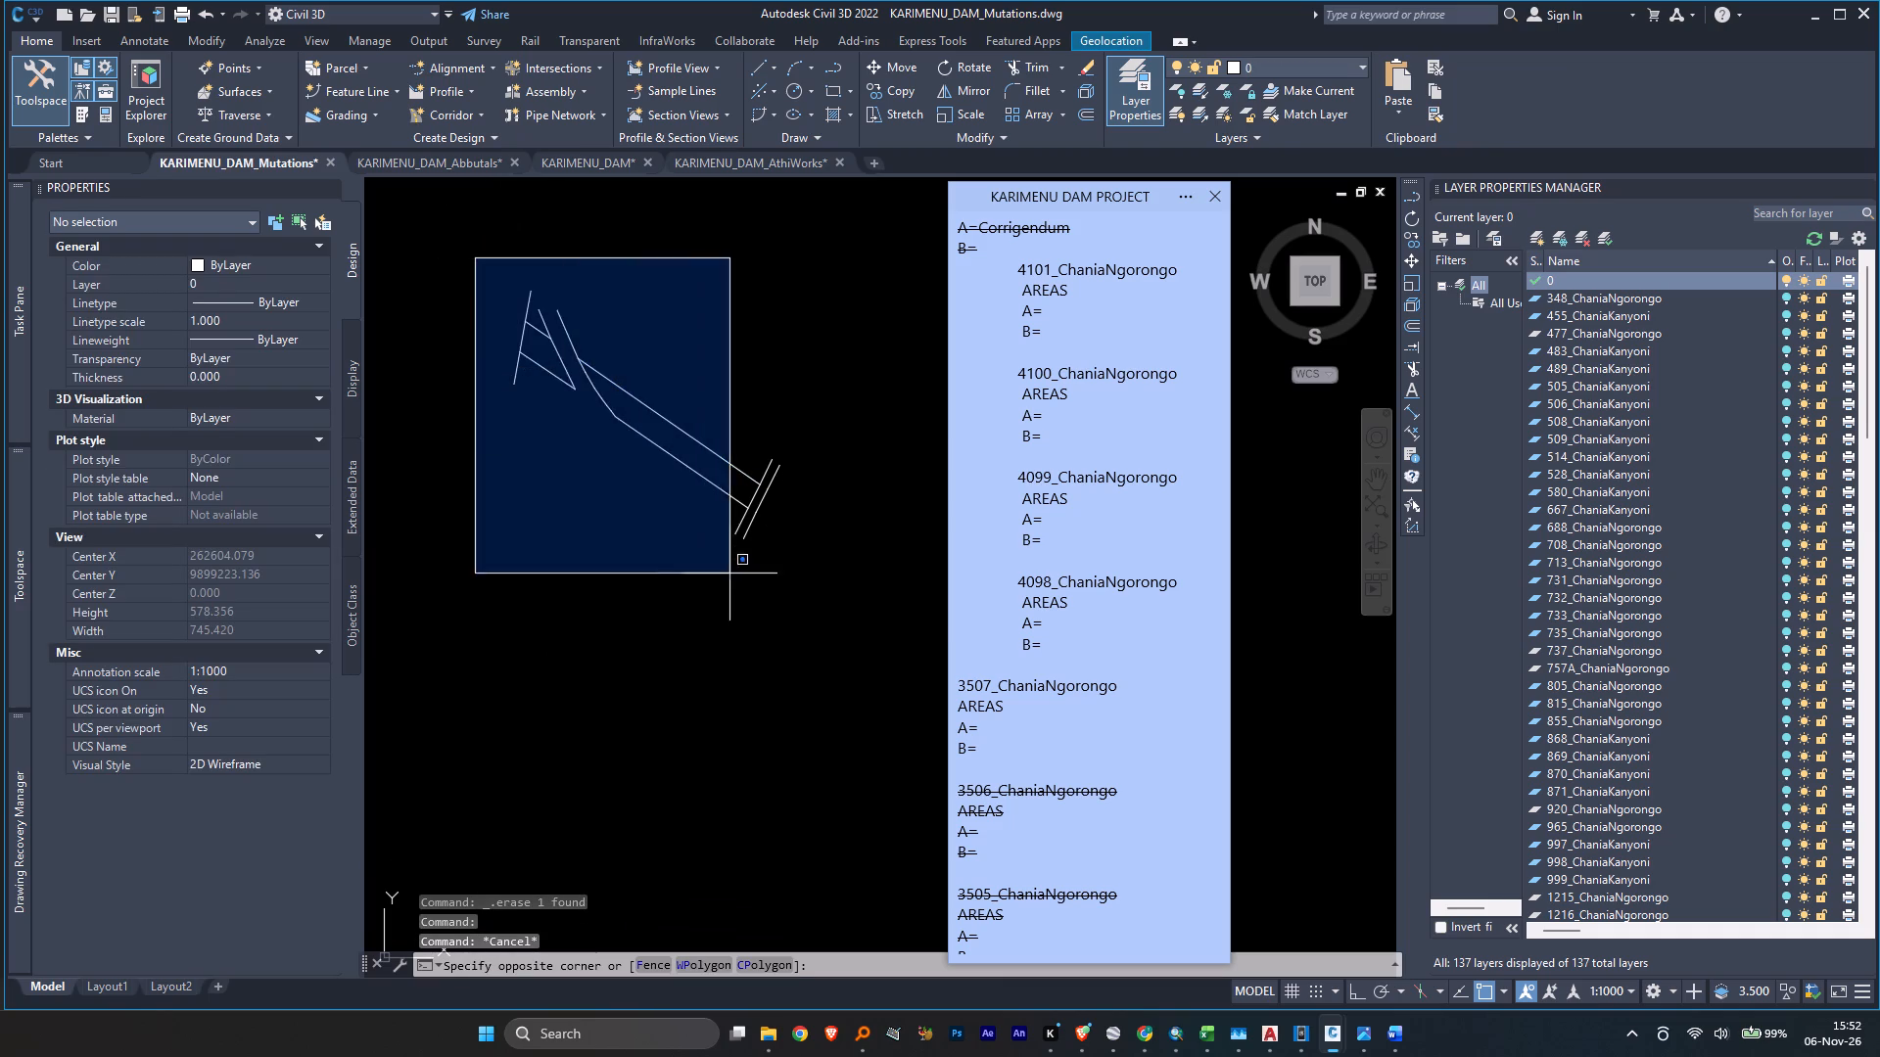
{"action": "left_click", "coordinate": [855, 641]}
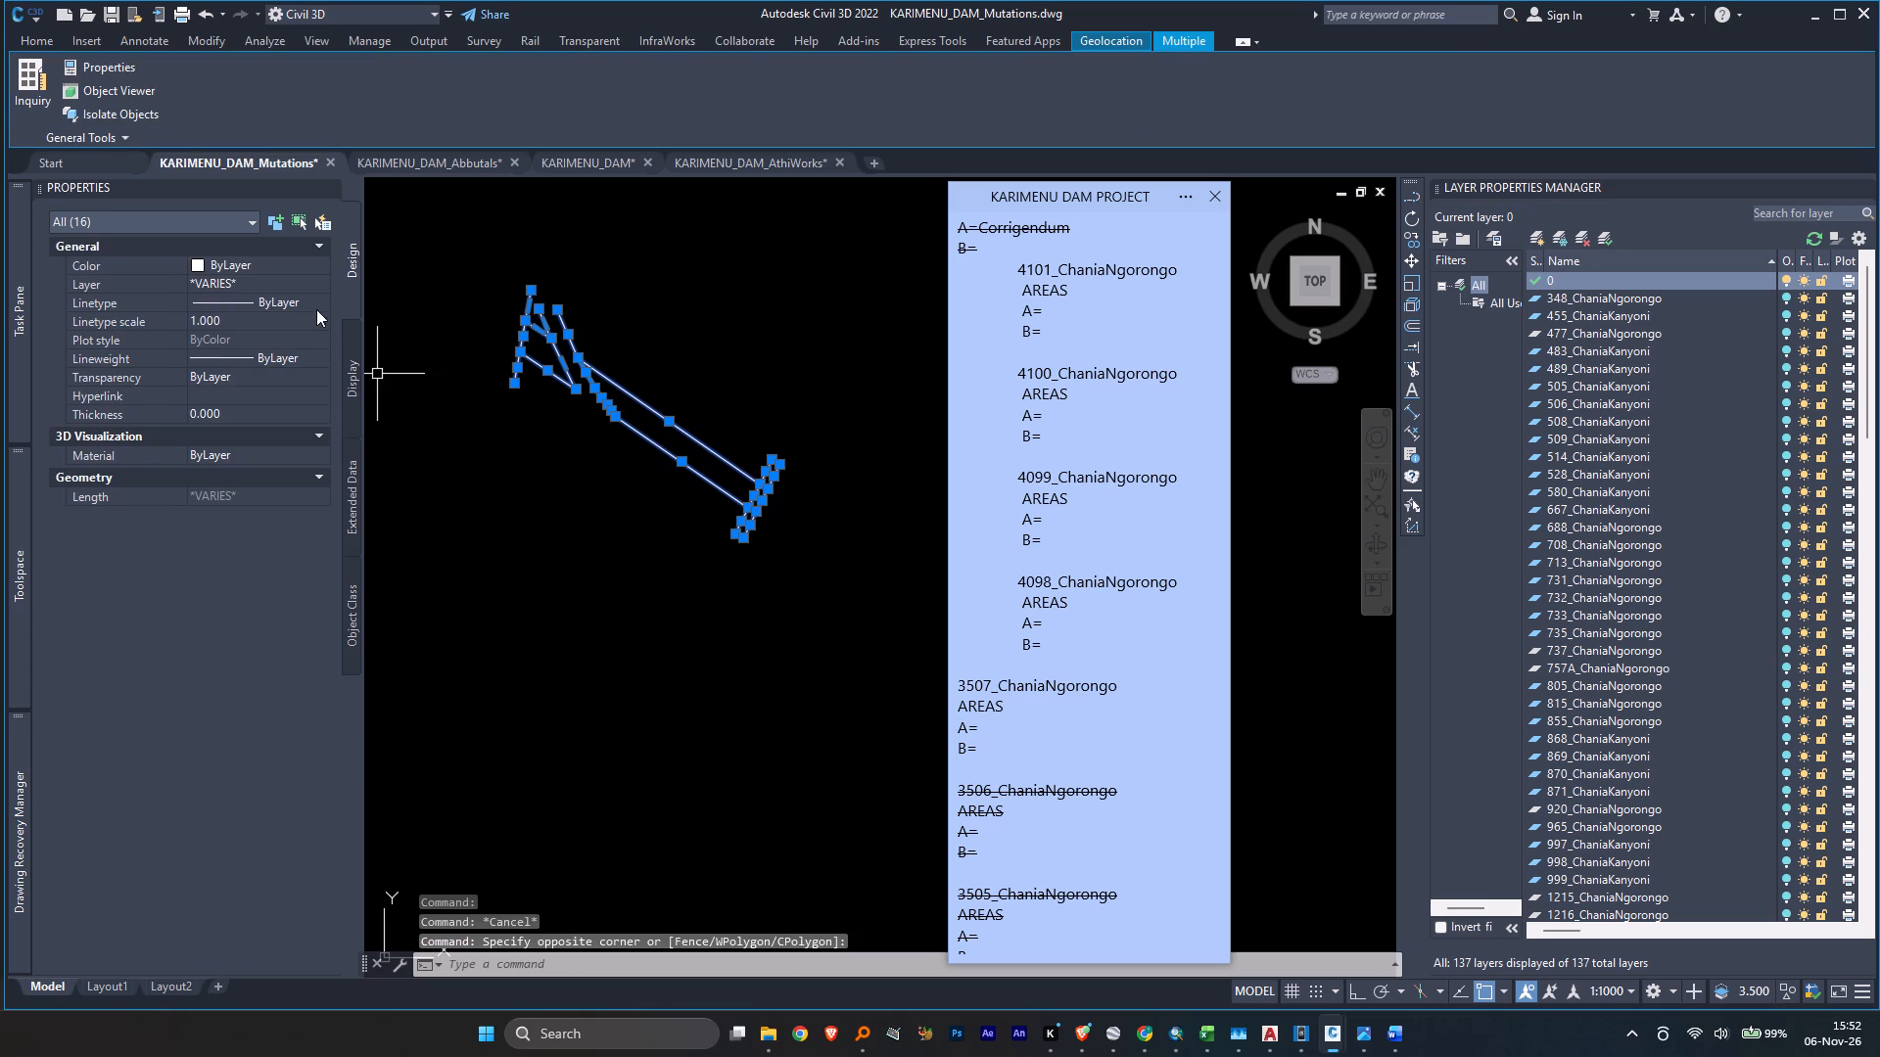
{"action": "left_click", "coordinate": [304, 285]}
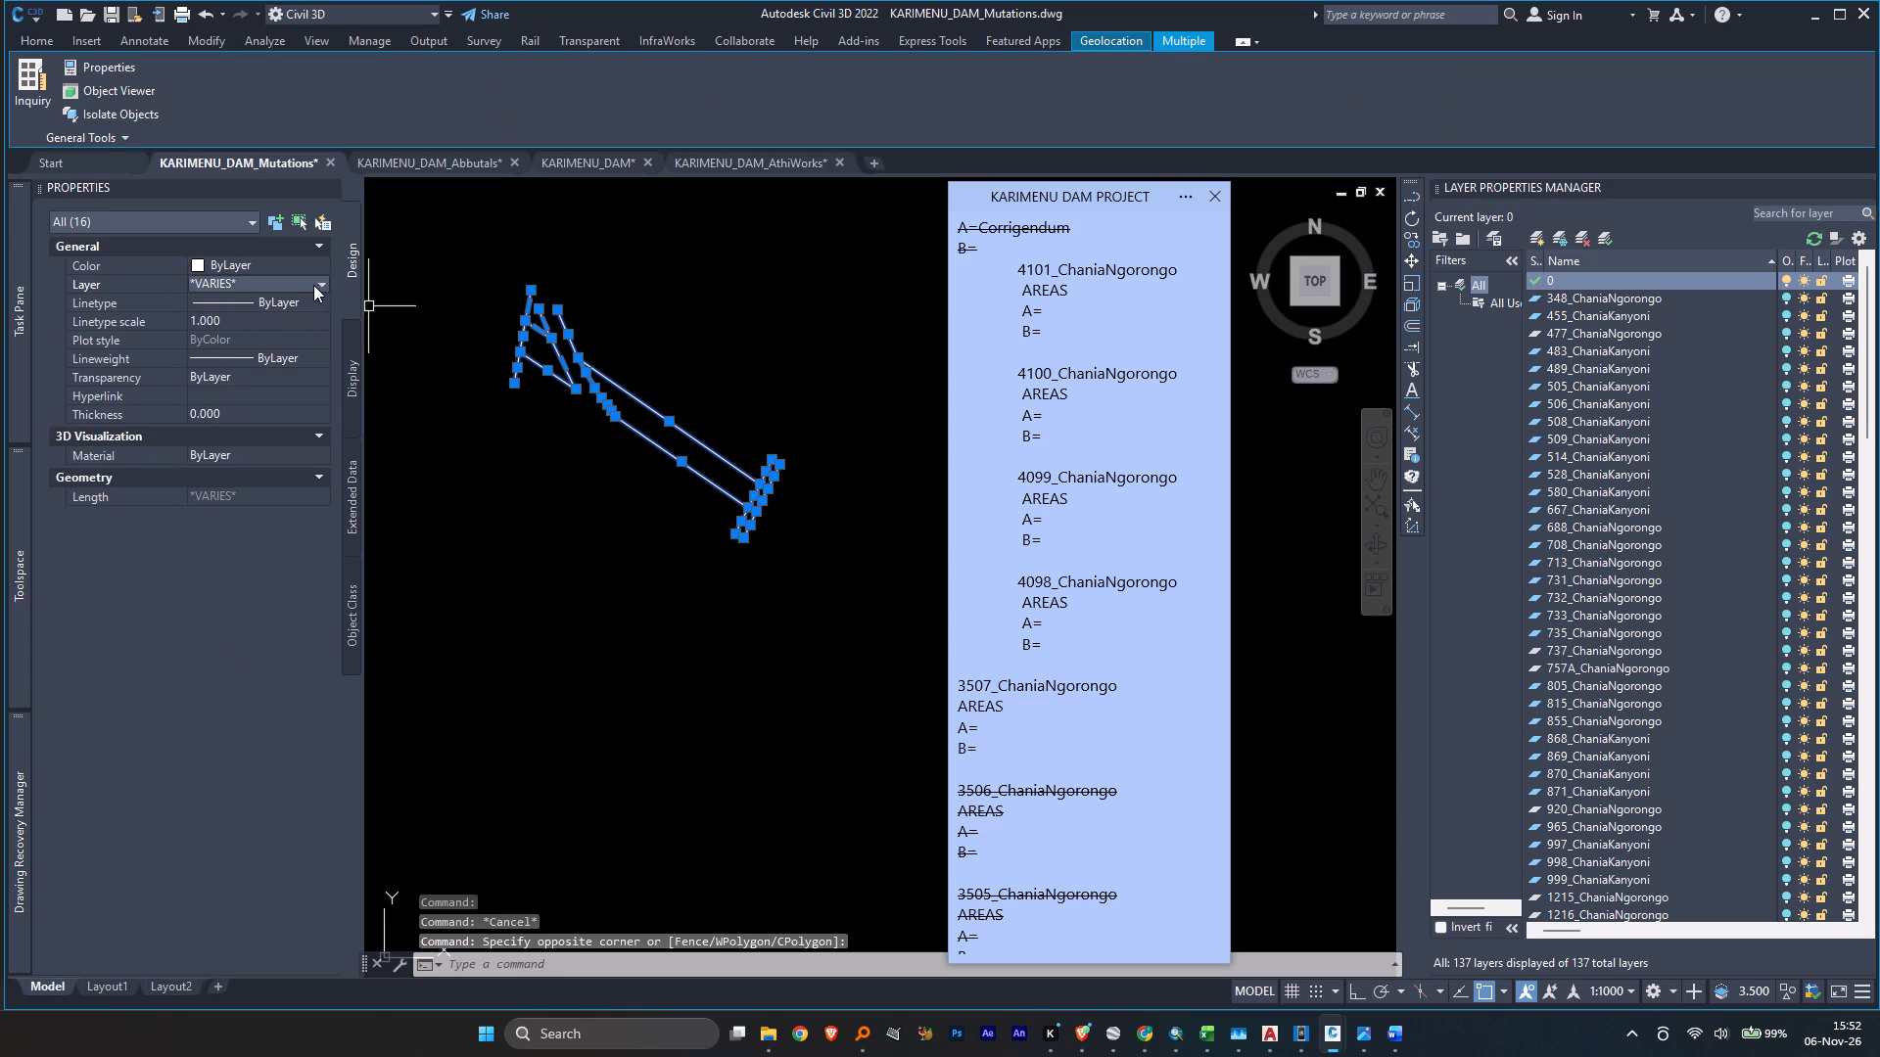
{"action": "left_click", "coordinate": [317, 283]}
{"action": "scroll", "coordinate": [267, 345], "scroll_direction": "up", "scroll_amount": 3}
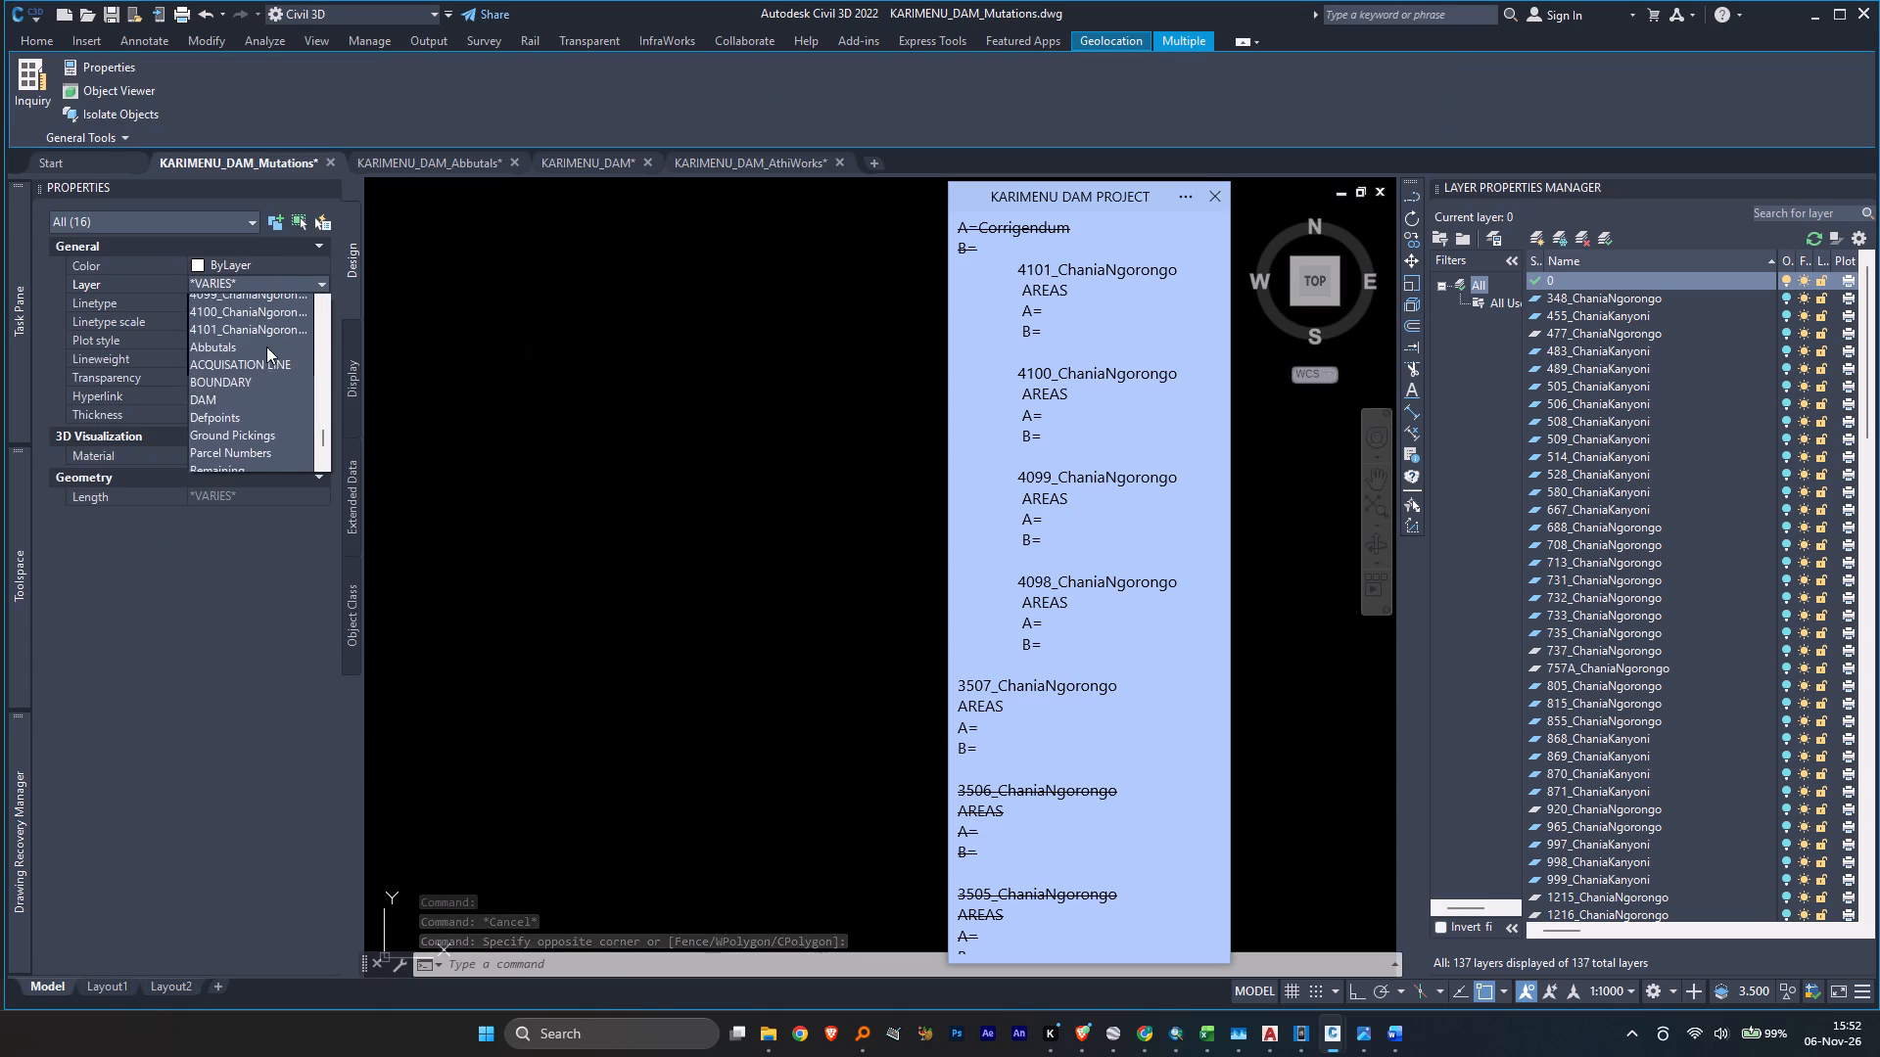
{"action": "left_click", "coordinate": [255, 374]}
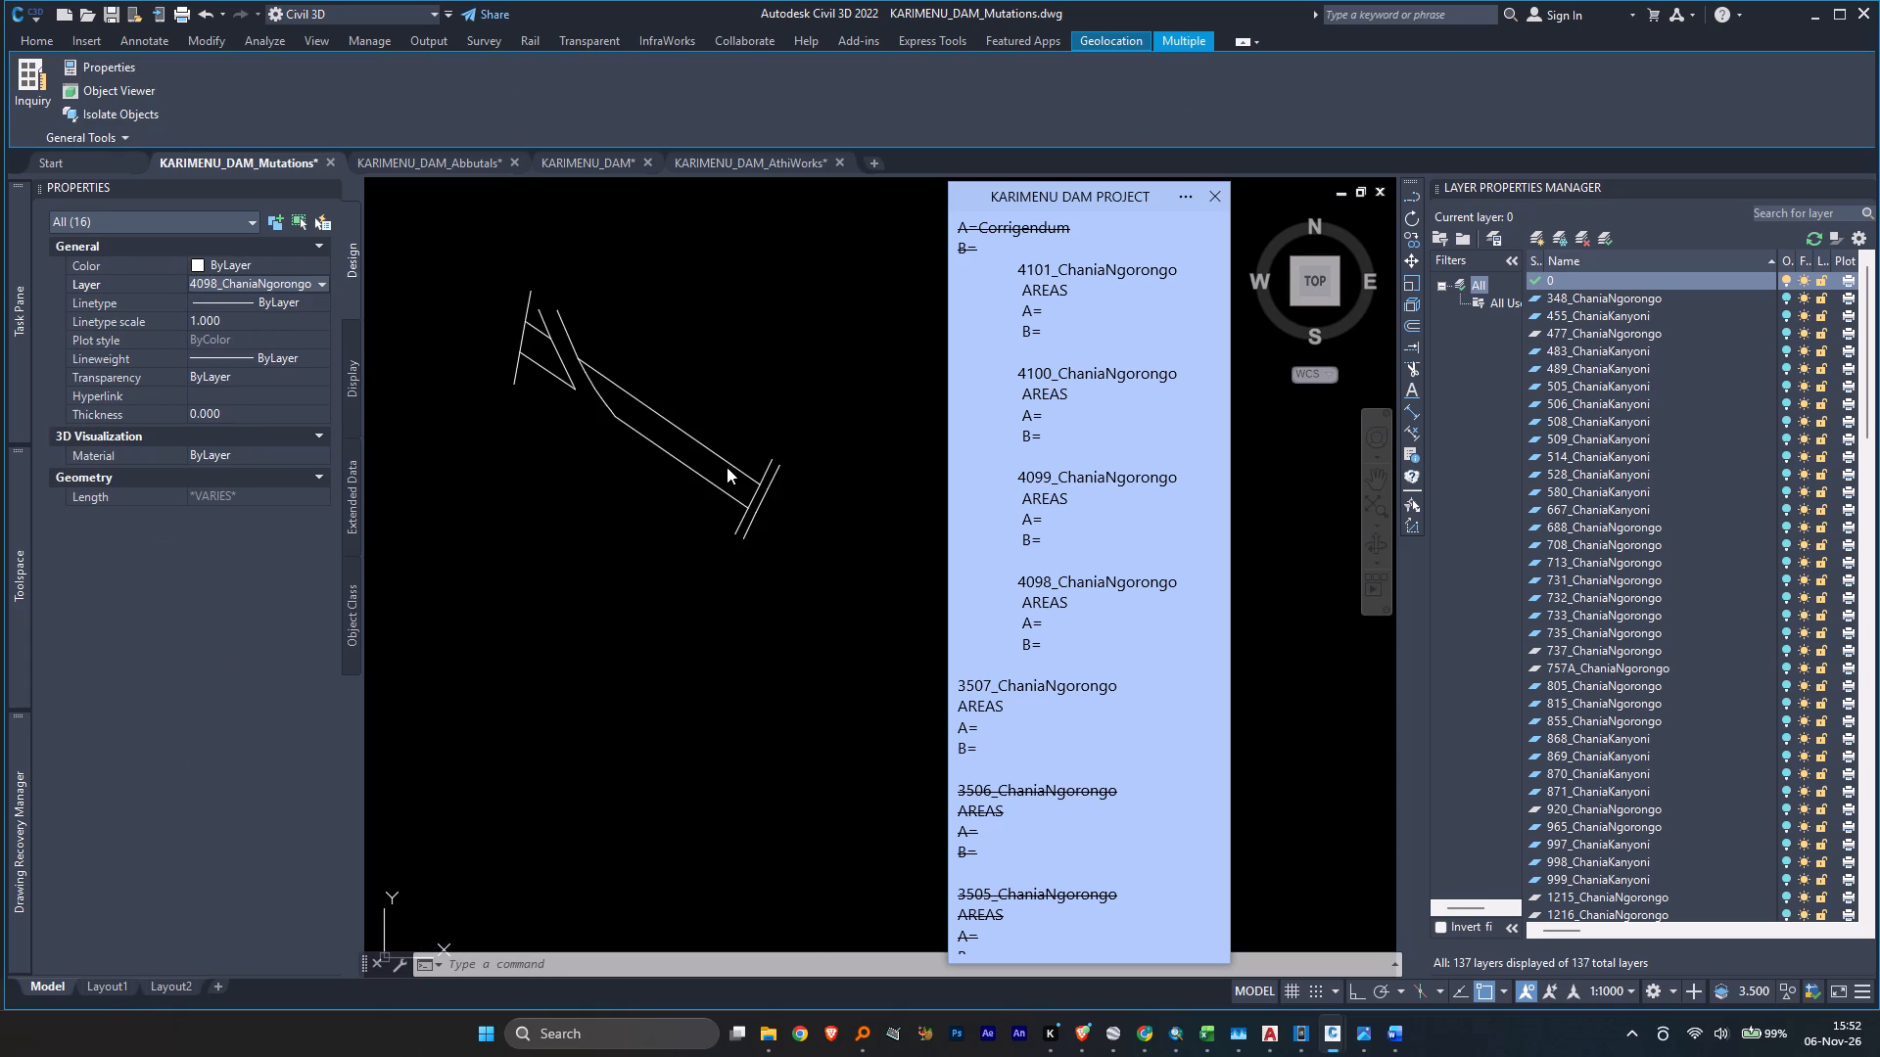
{"action": "key", "text": "Escape"}
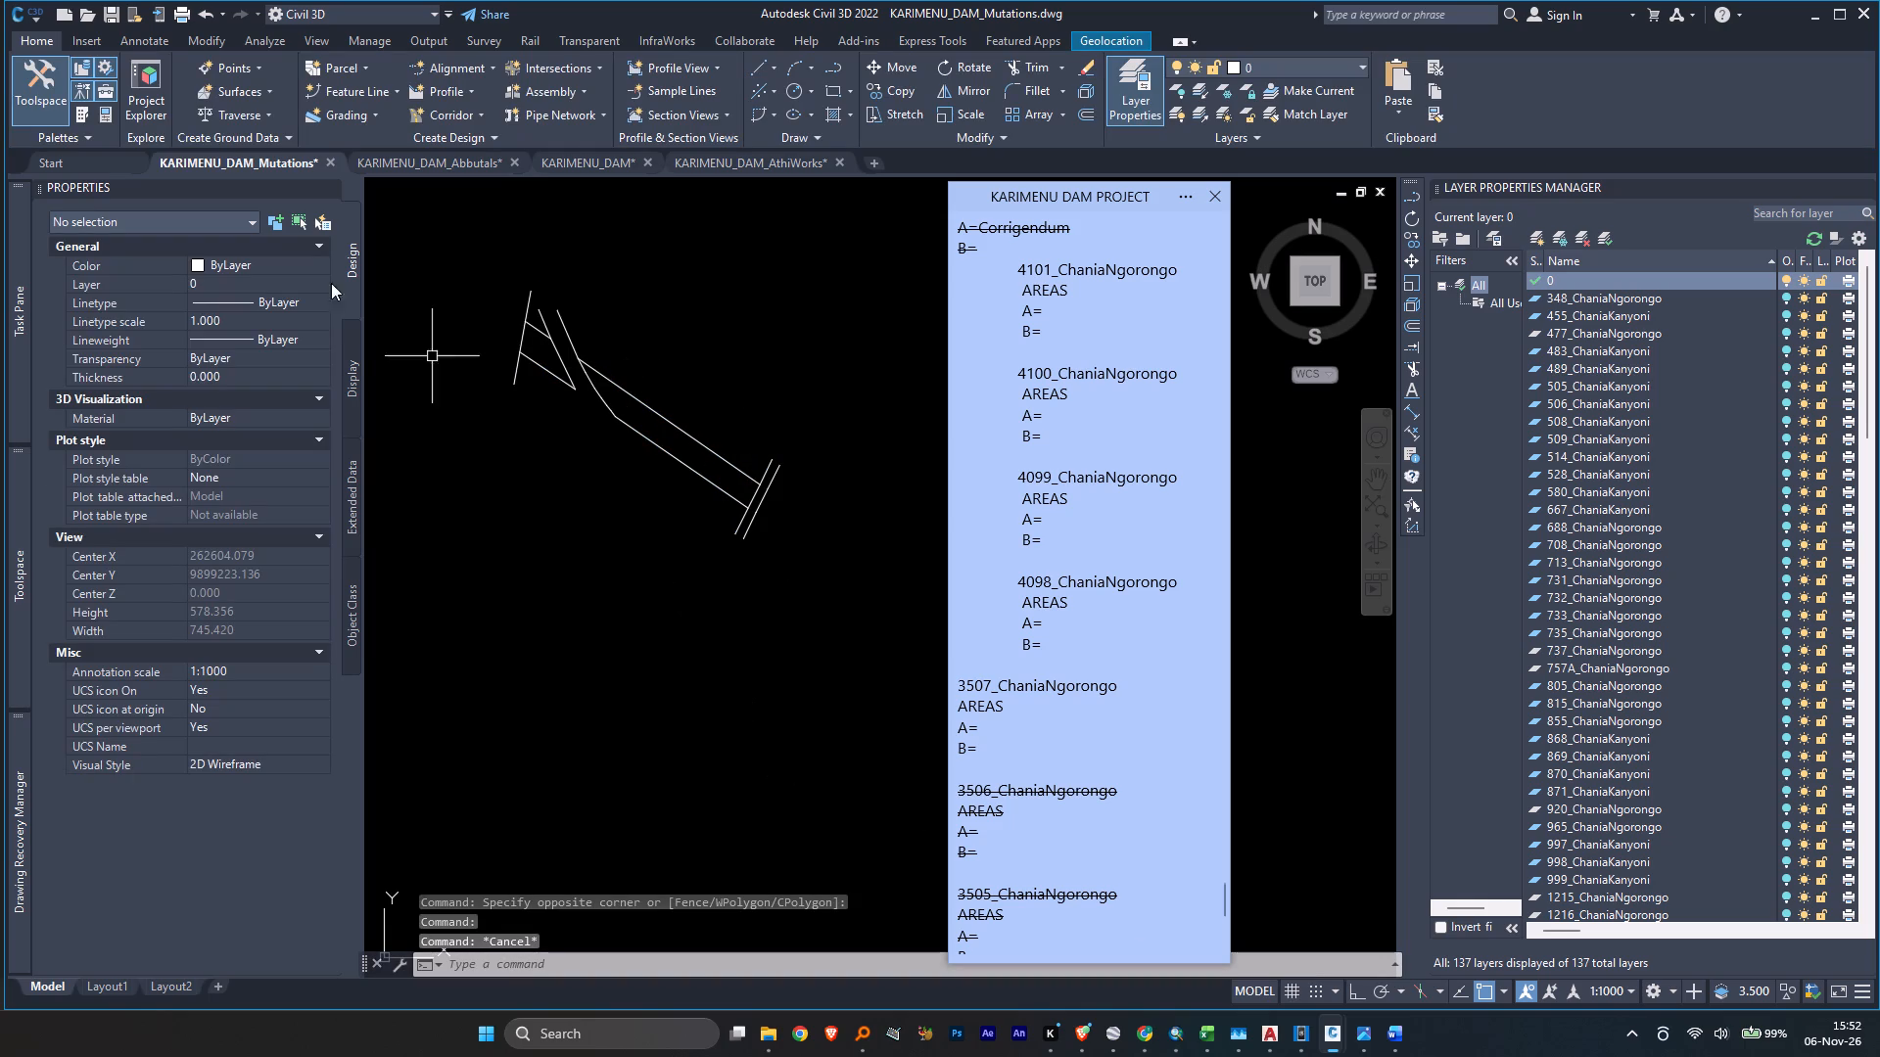
Switch to the KARIMENU_DAM drawing and examine the parcels around 3504, 3505 and 3506 against the project notes.
{"action": "left_click", "coordinate": [570, 160]}
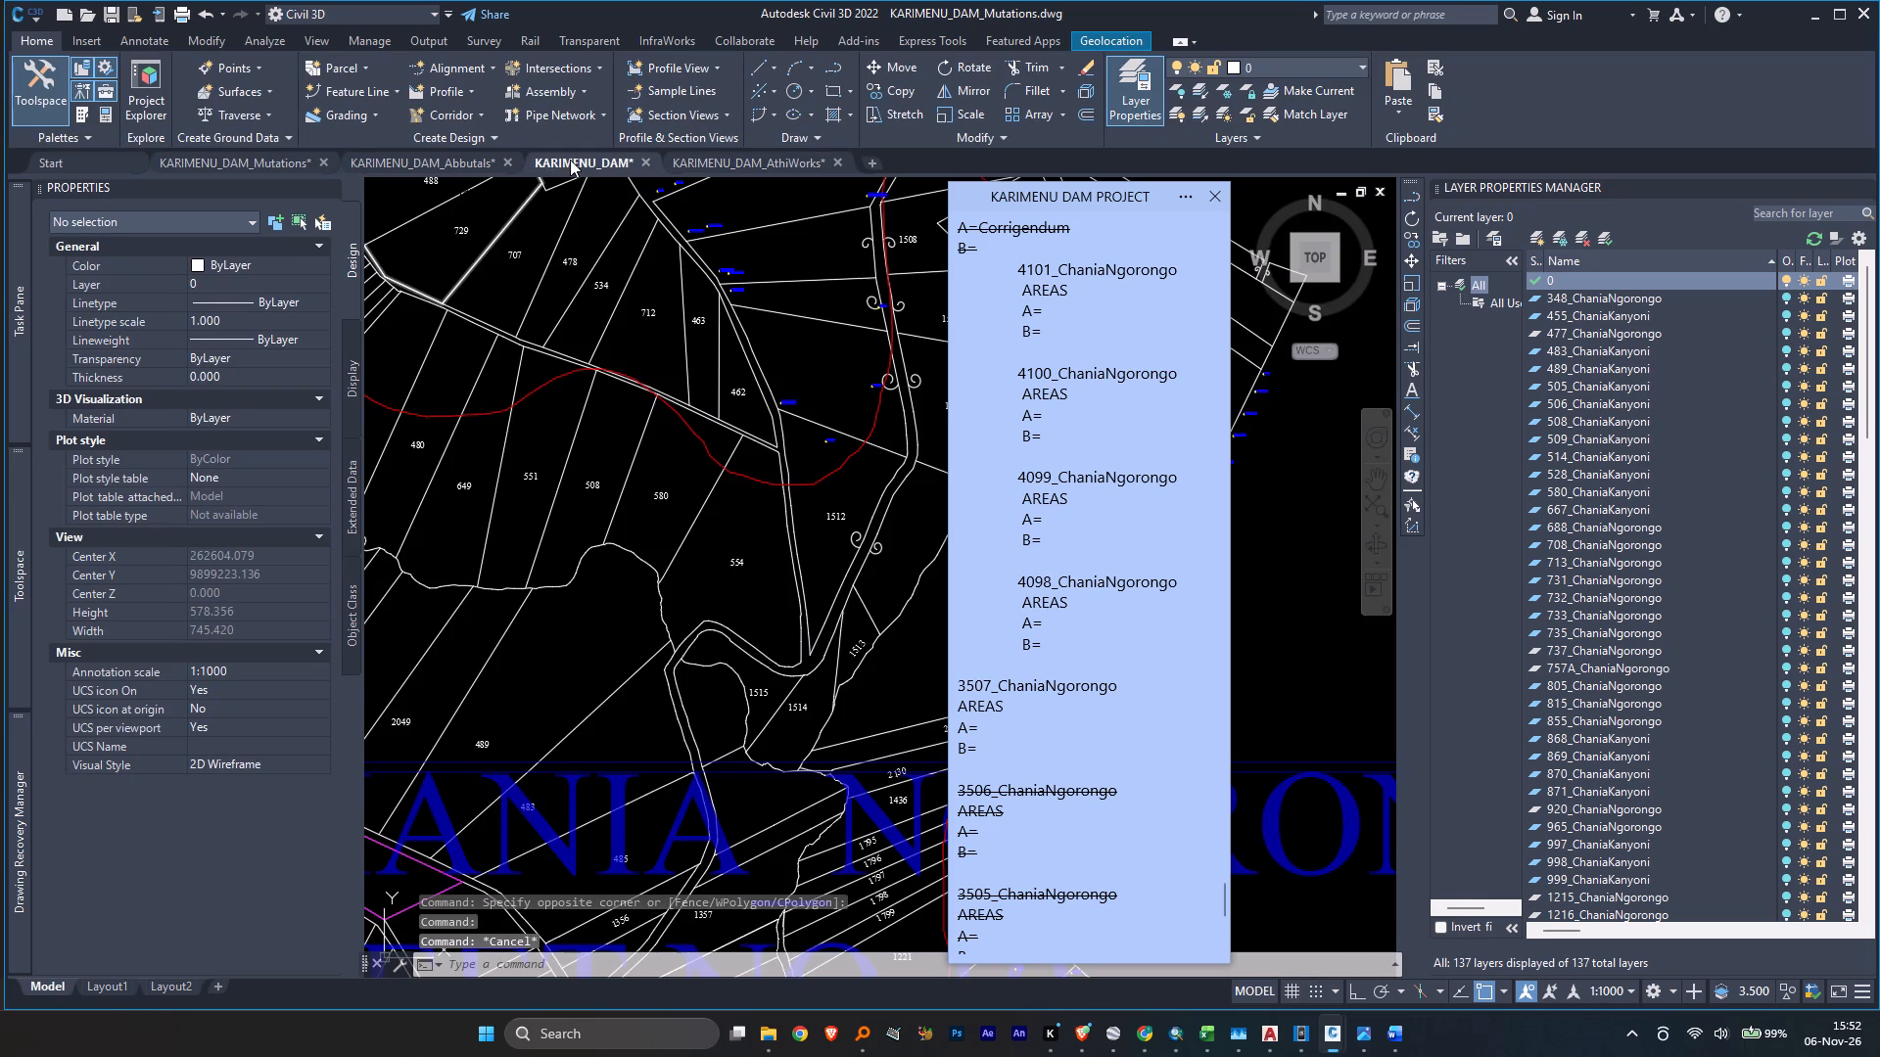
{"action": "scroll", "coordinate": [555, 550], "scroll_direction": "down", "scroll_amount": 13}
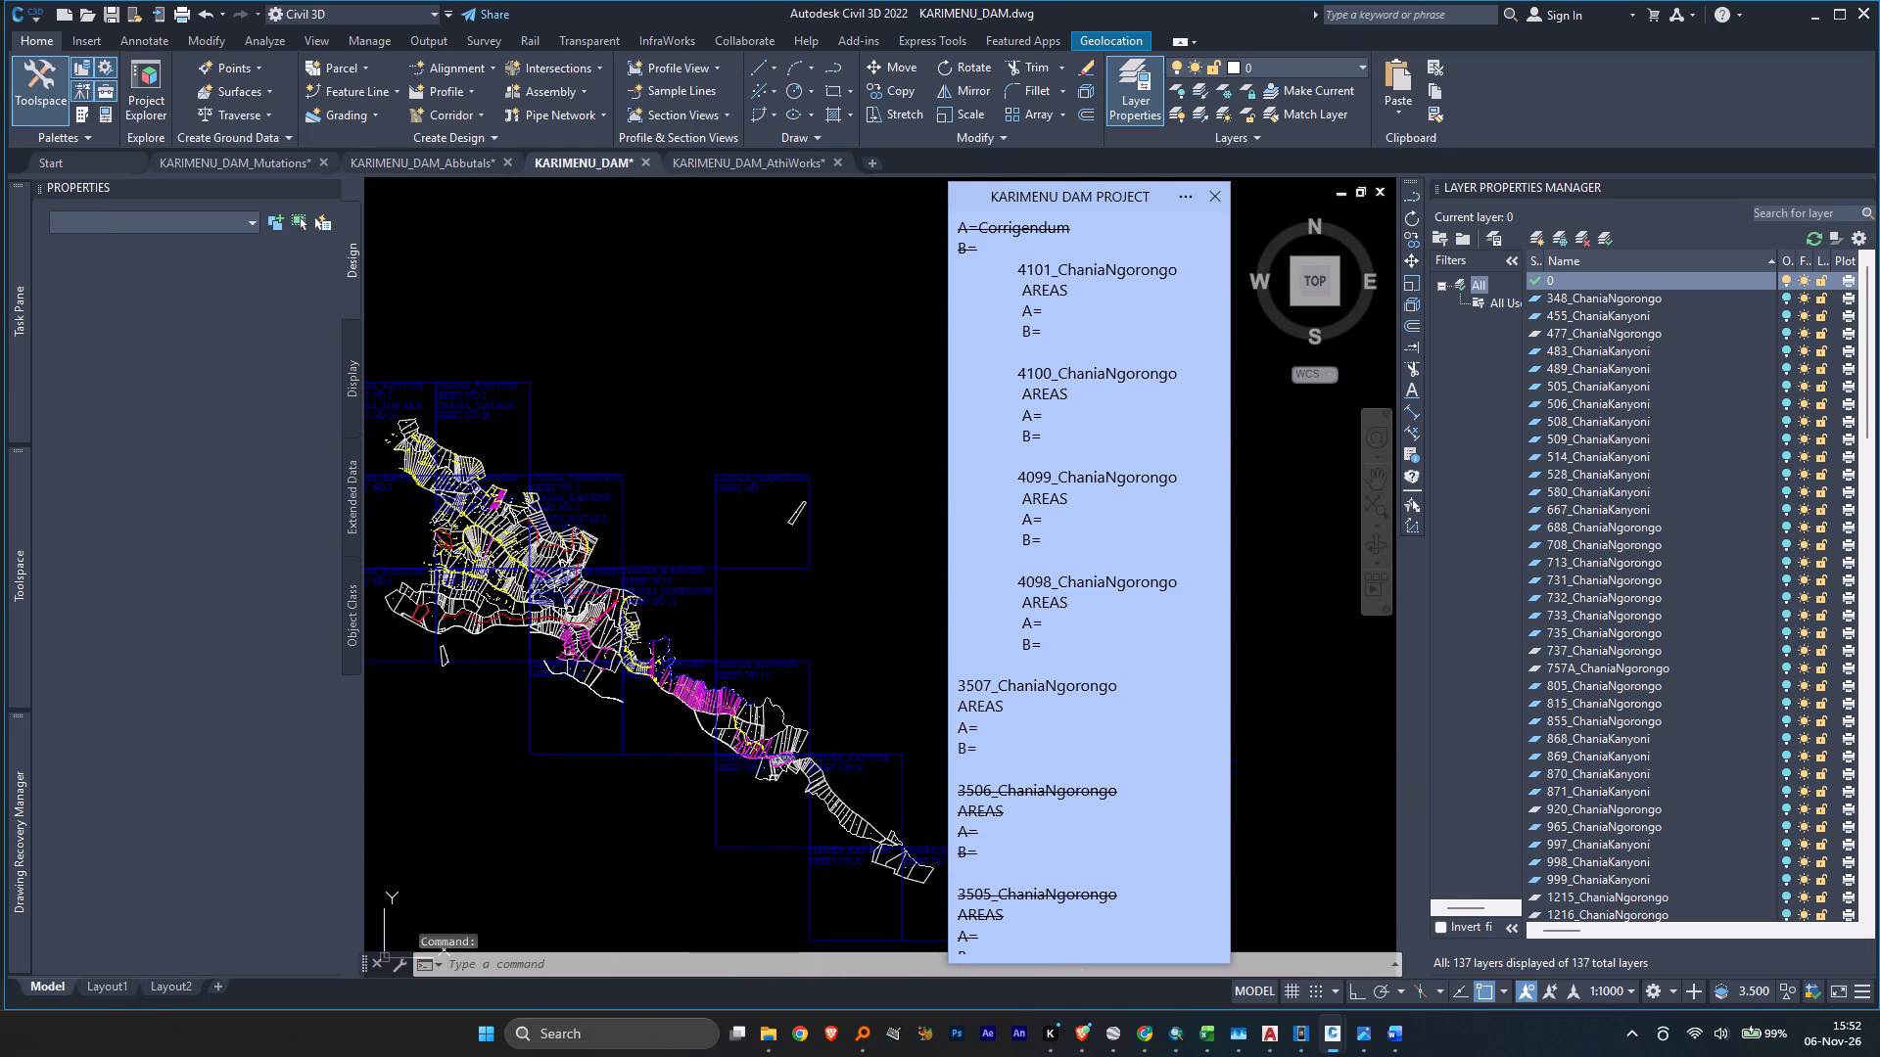
{"action": "scroll", "coordinate": [567, 536], "scroll_direction": "up", "scroll_amount": 6}
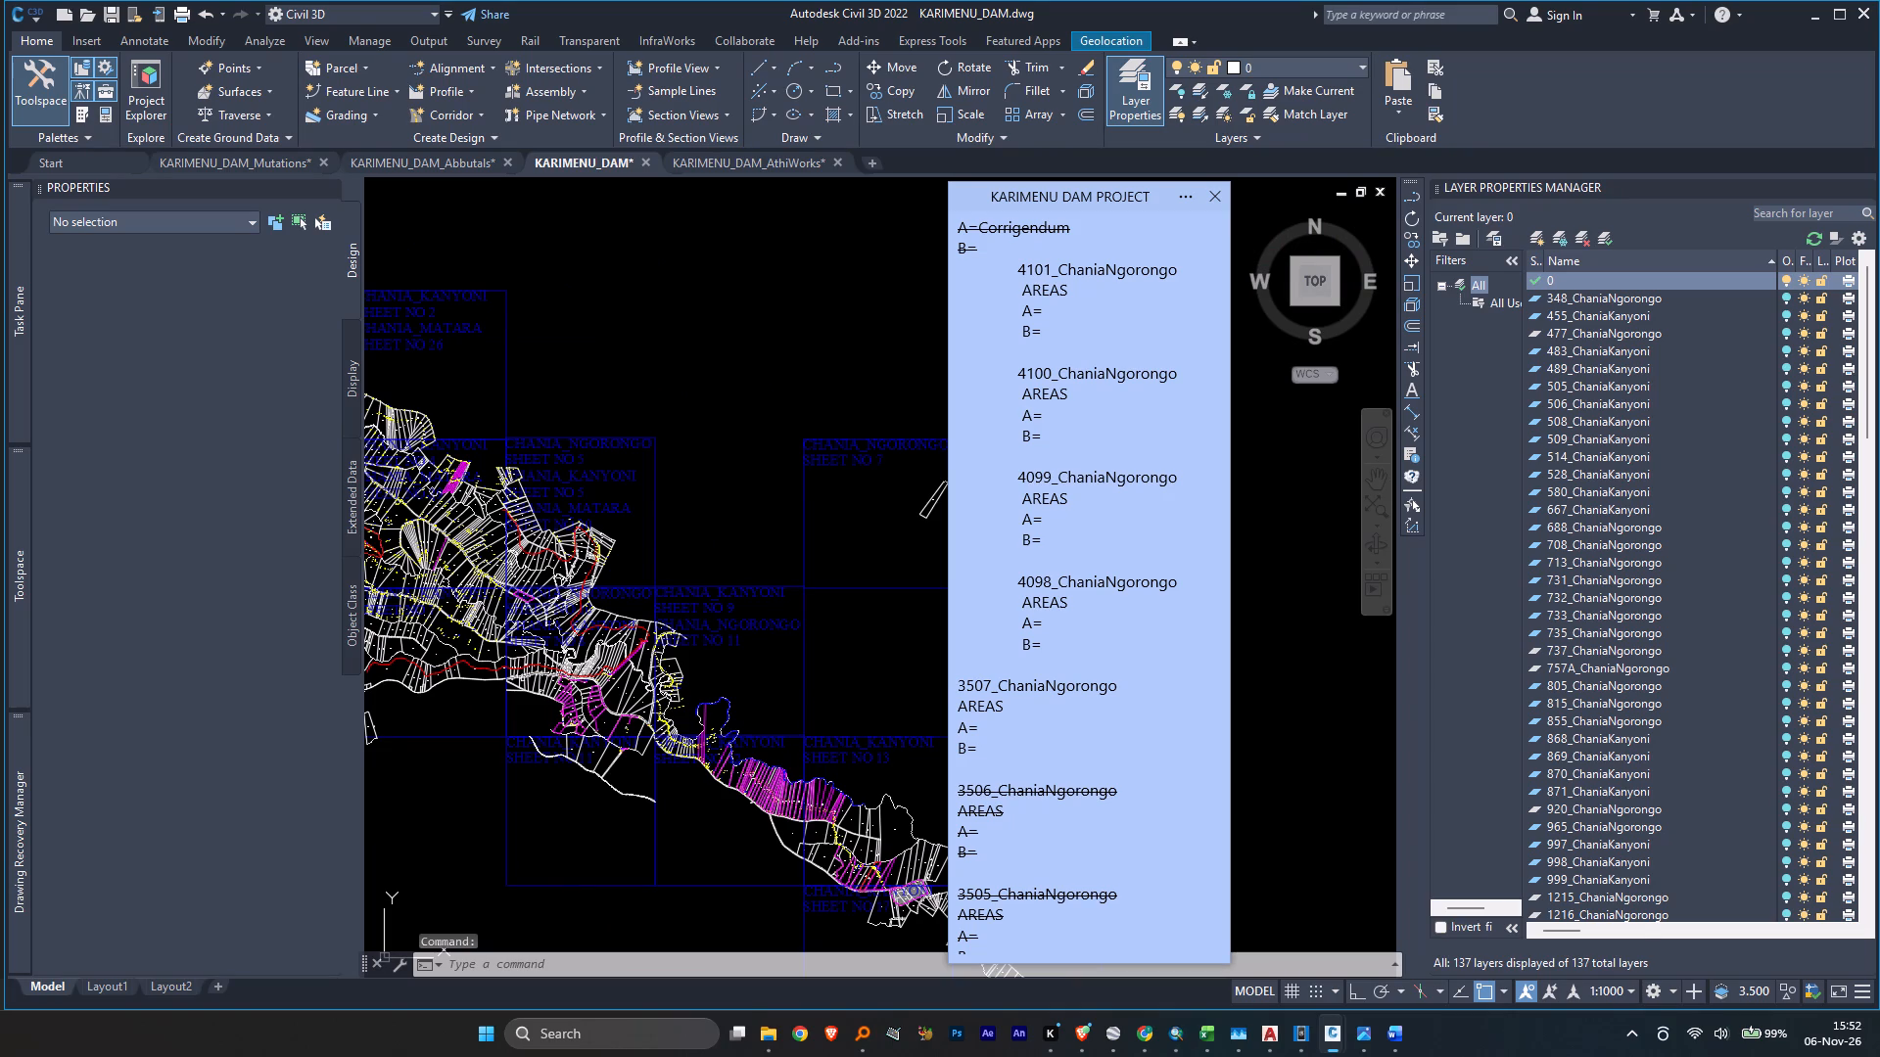
{"action": "scroll", "coordinate": [618, 551], "scroll_direction": "up", "scroll_amount": 4}
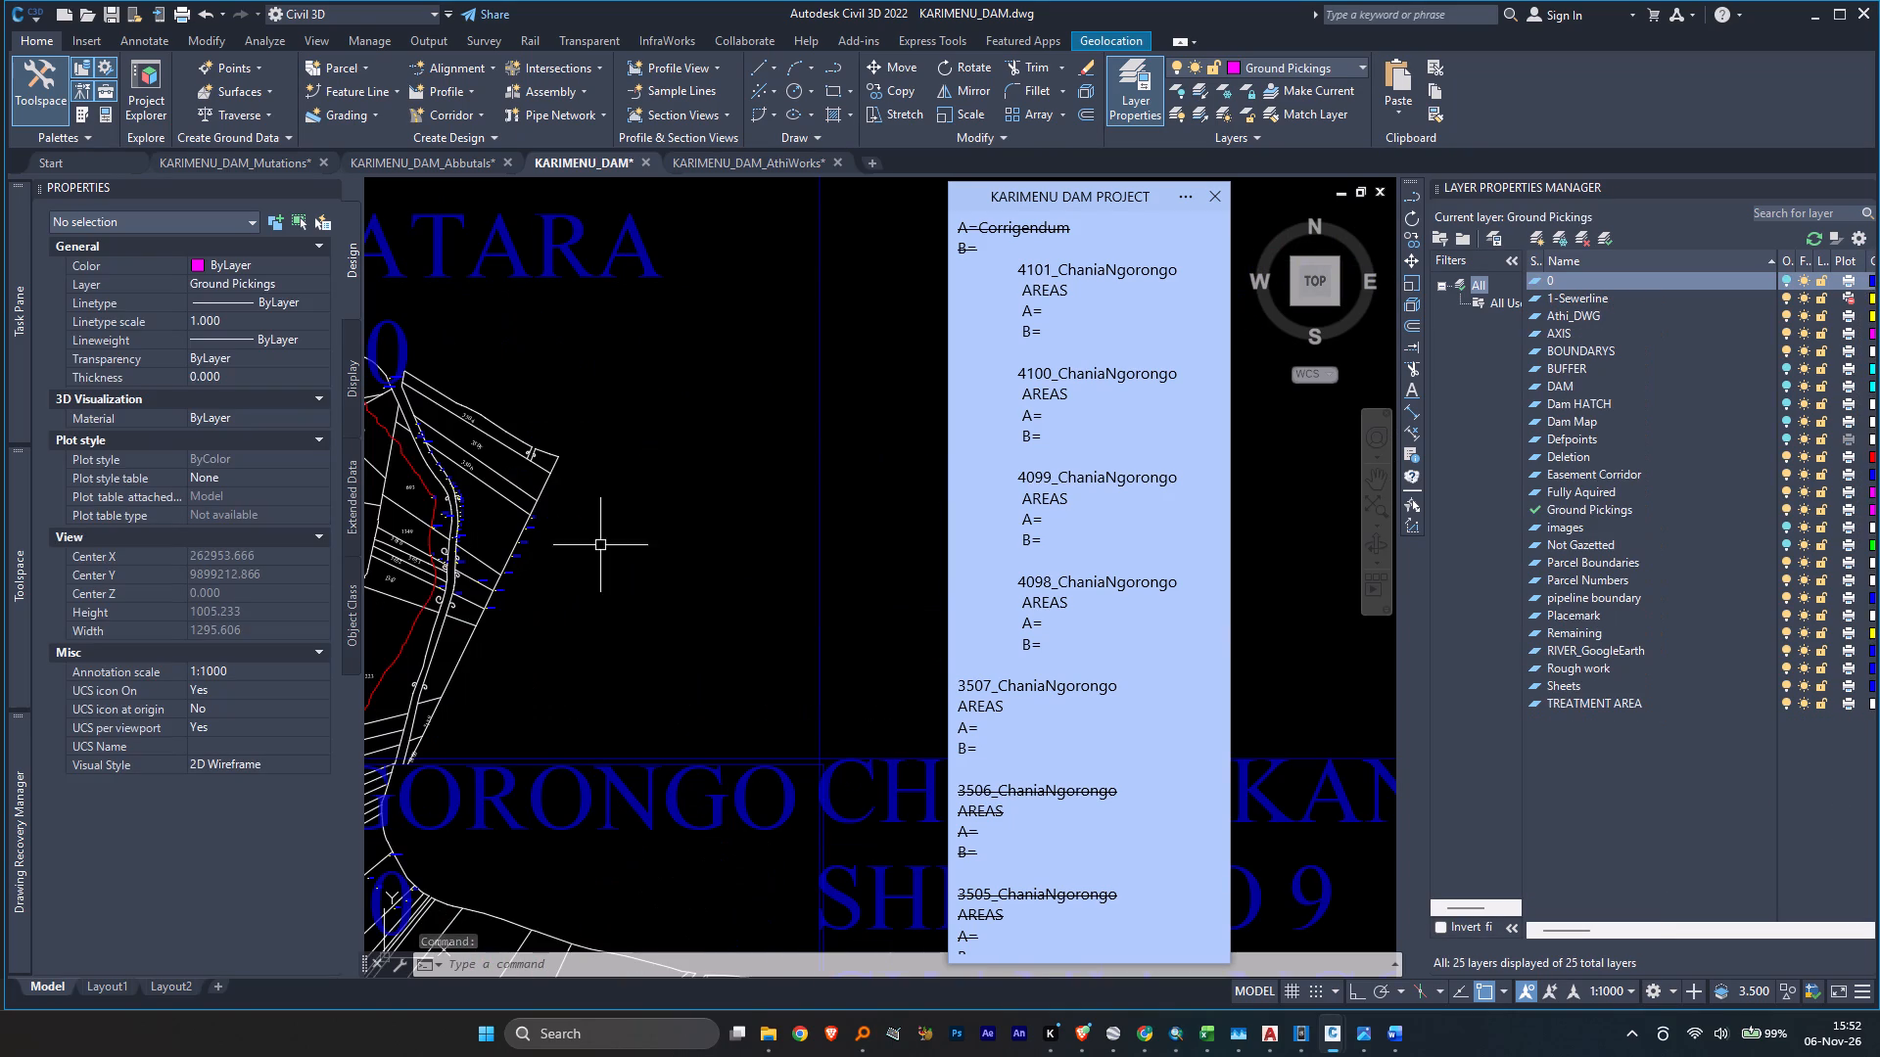
{"action": "middle_click_drag", "start_coordinate": [469, 472], "coordinate": [653, 560]}
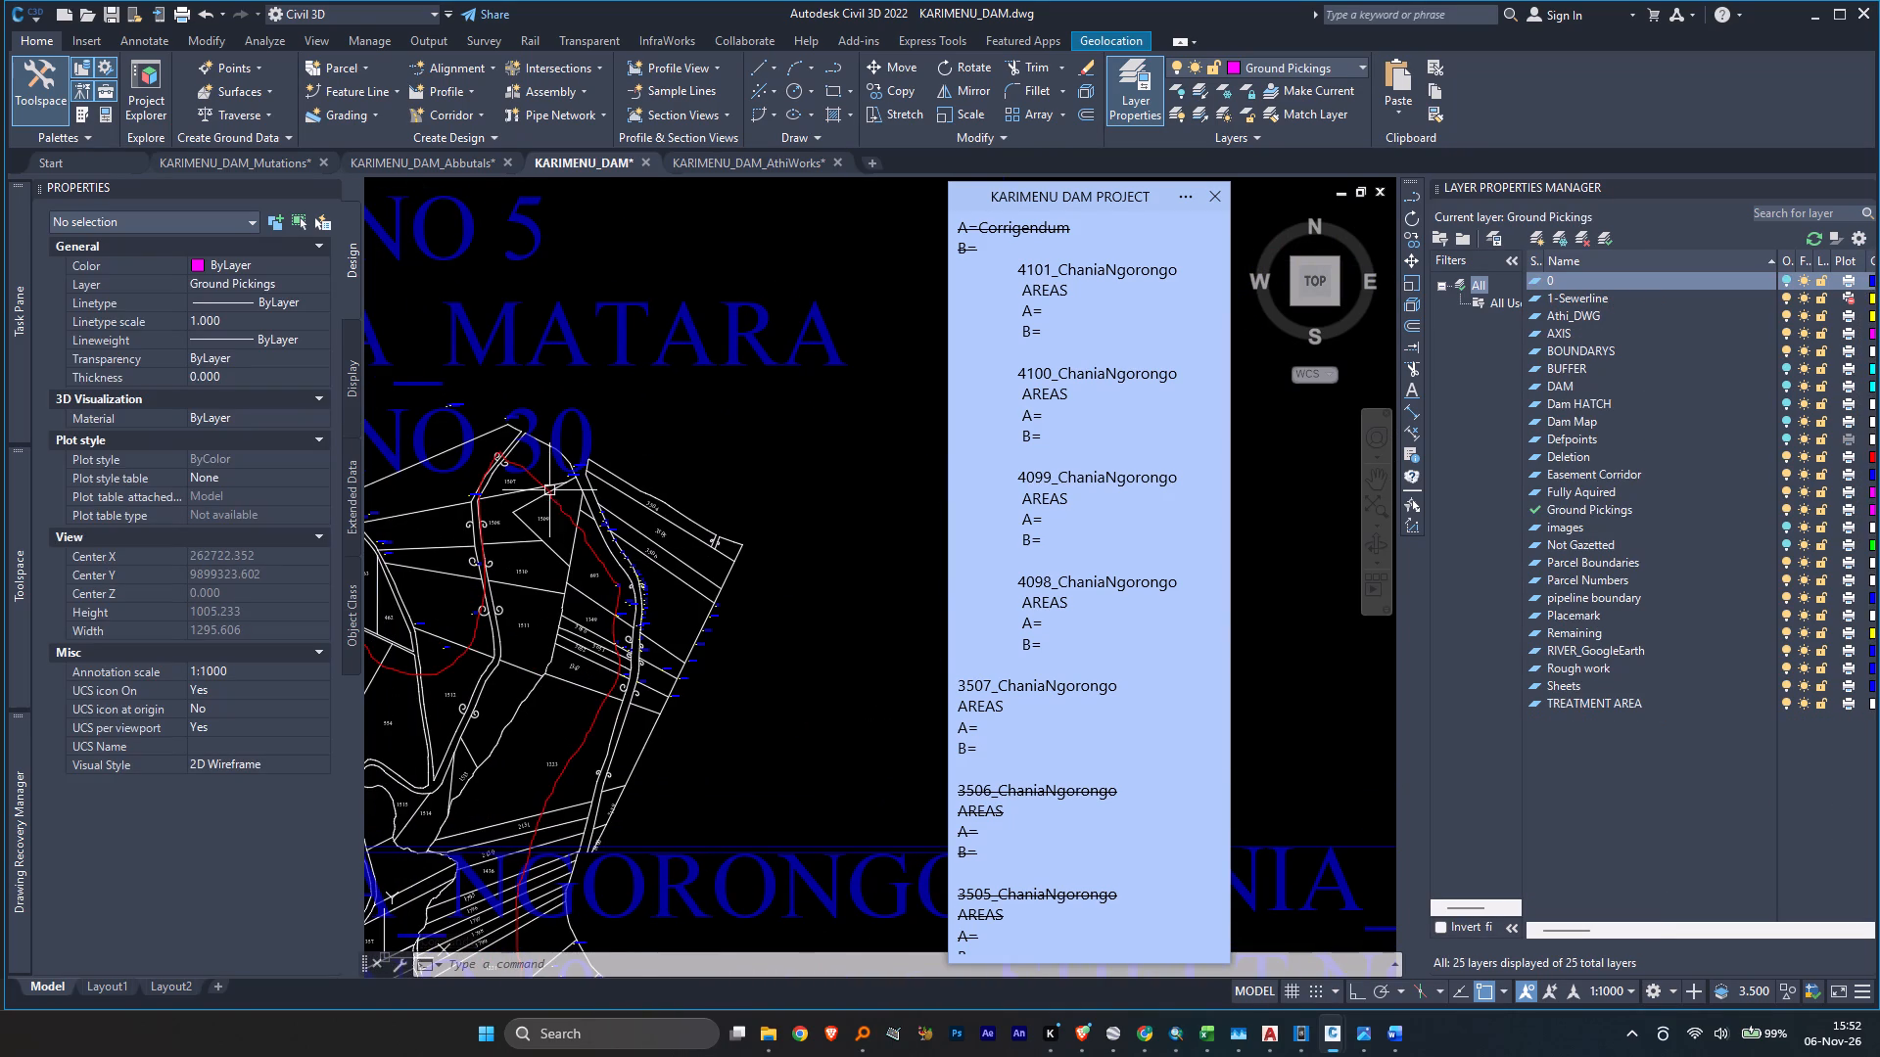
{"action": "scroll", "coordinate": [549, 489], "scroll_direction": "up", "scroll_amount": 2}
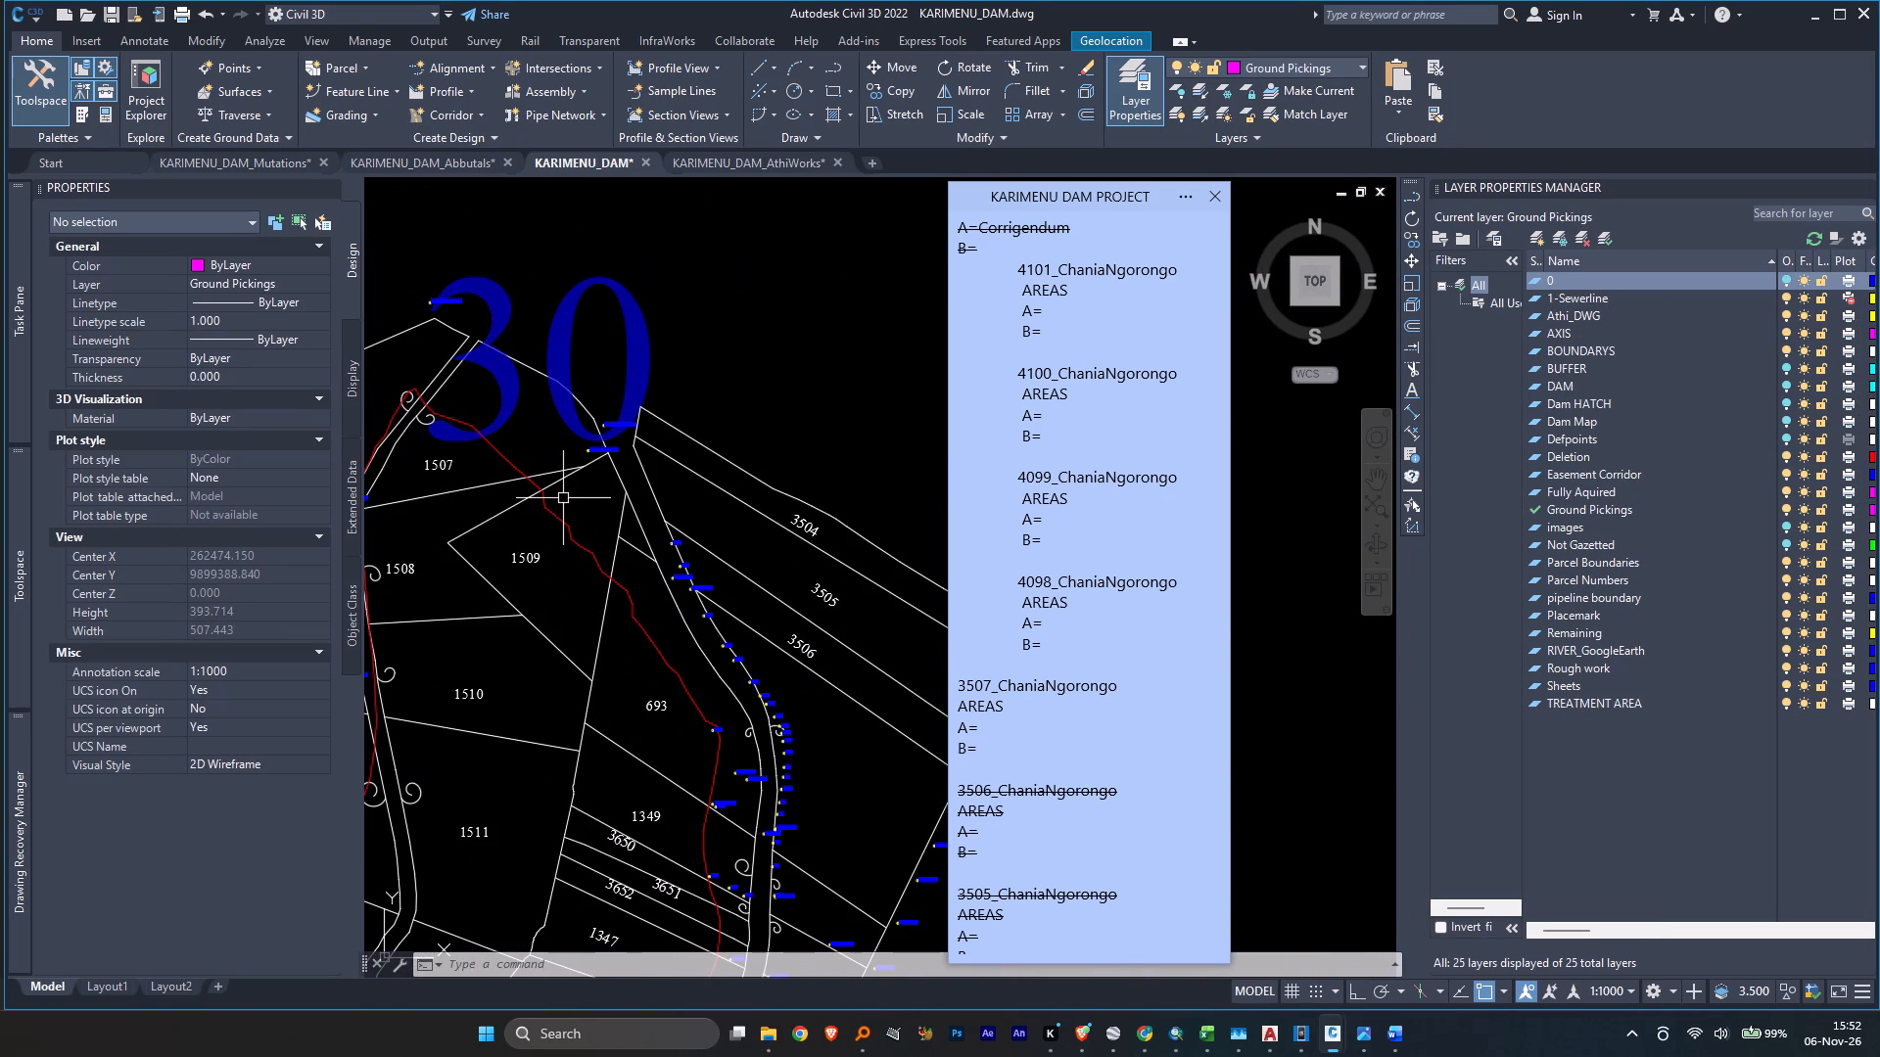
{"action": "scroll", "coordinate": [563, 498], "scroll_direction": "down", "scroll_amount": 1}
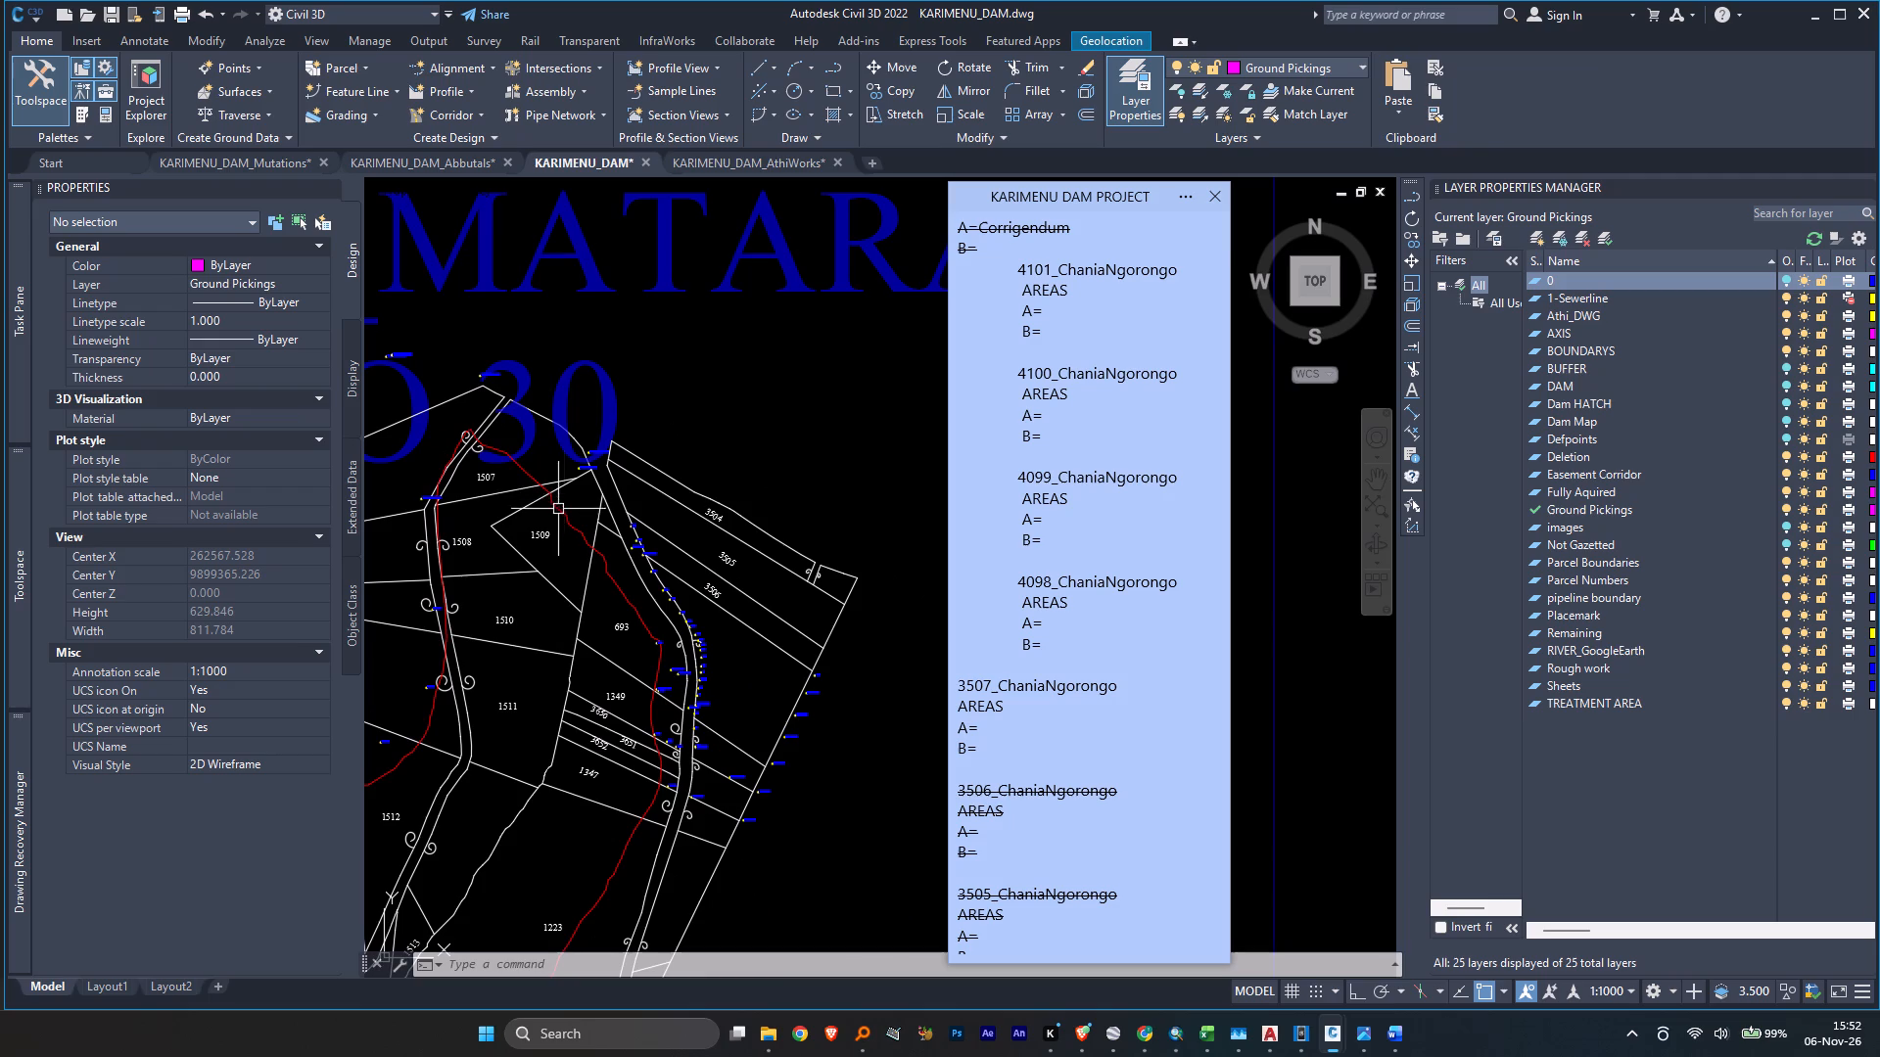
{"action": "middle_click_drag", "start_coordinate": [558, 516], "coordinate": [558, 543]}
{"action": "scroll", "coordinate": [594, 514], "scroll_direction": "up", "scroll_amount": 1}
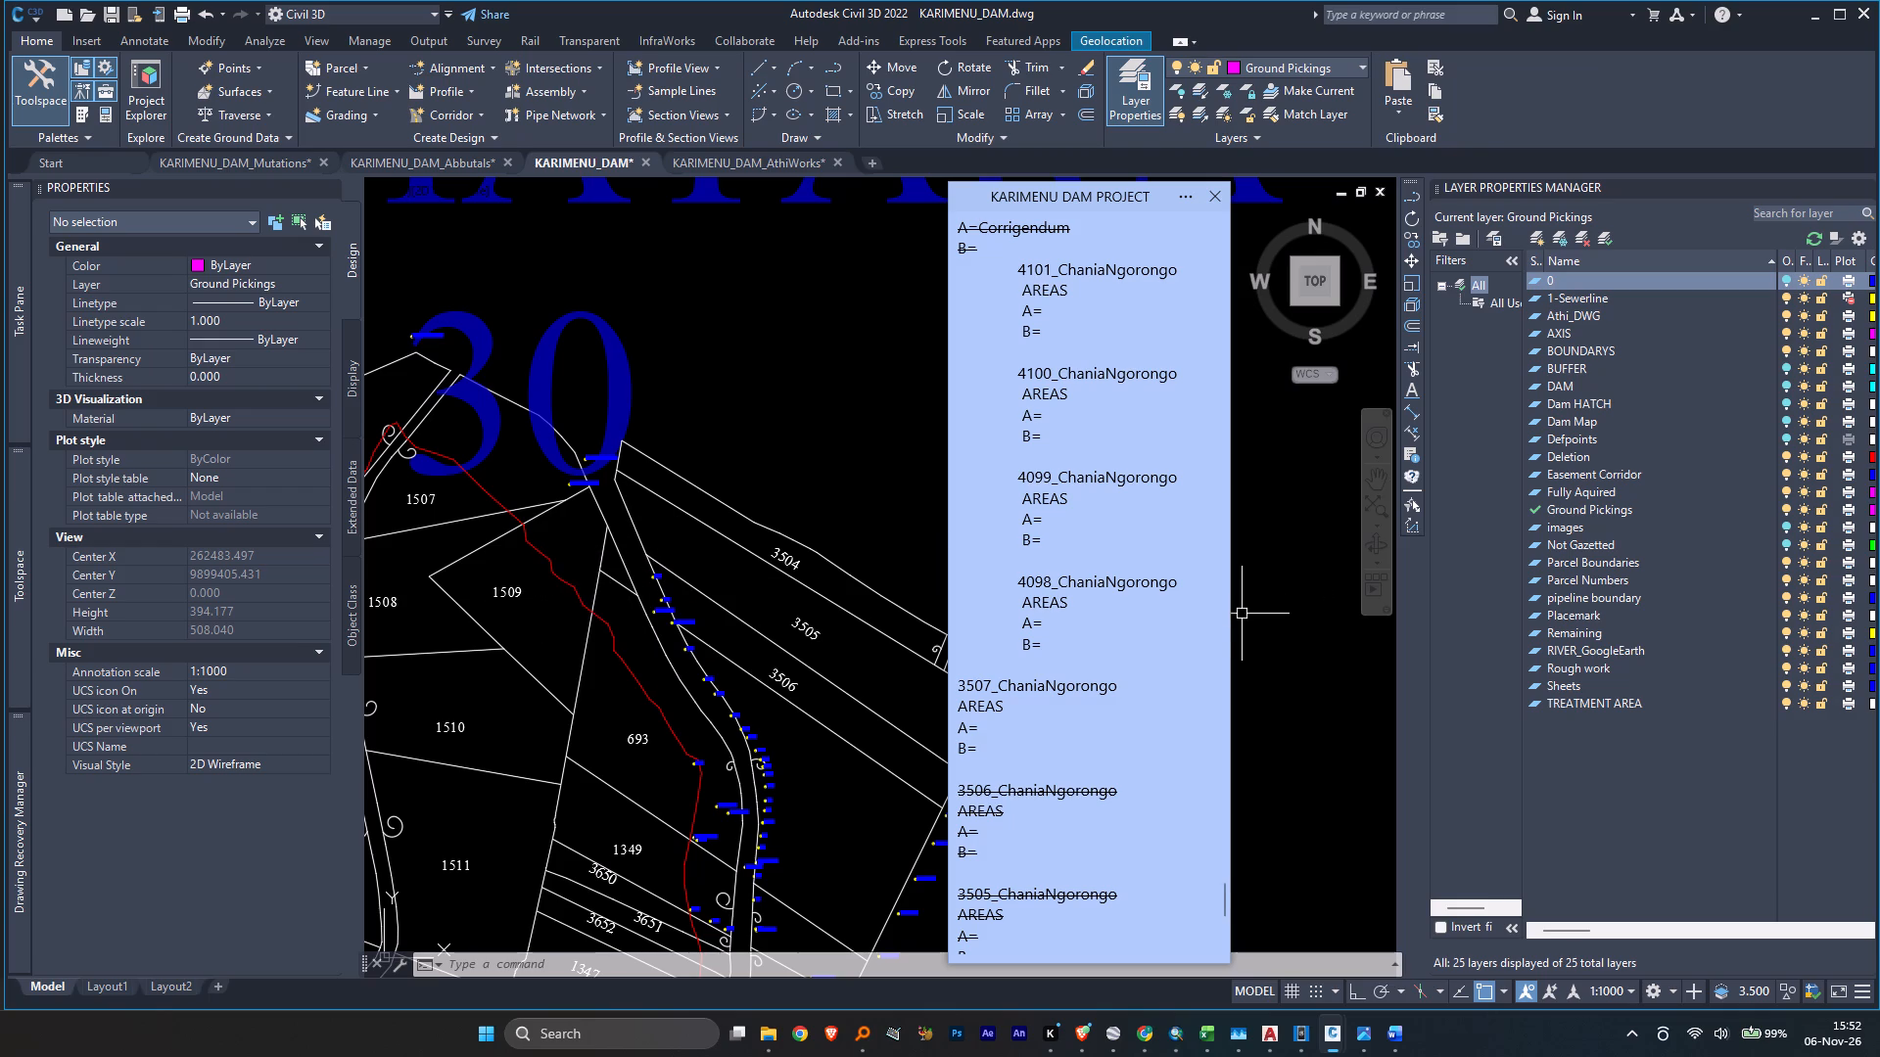
{"action": "scroll", "coordinate": [1130, 729], "scroll_direction": "down", "scroll_amount": 1}
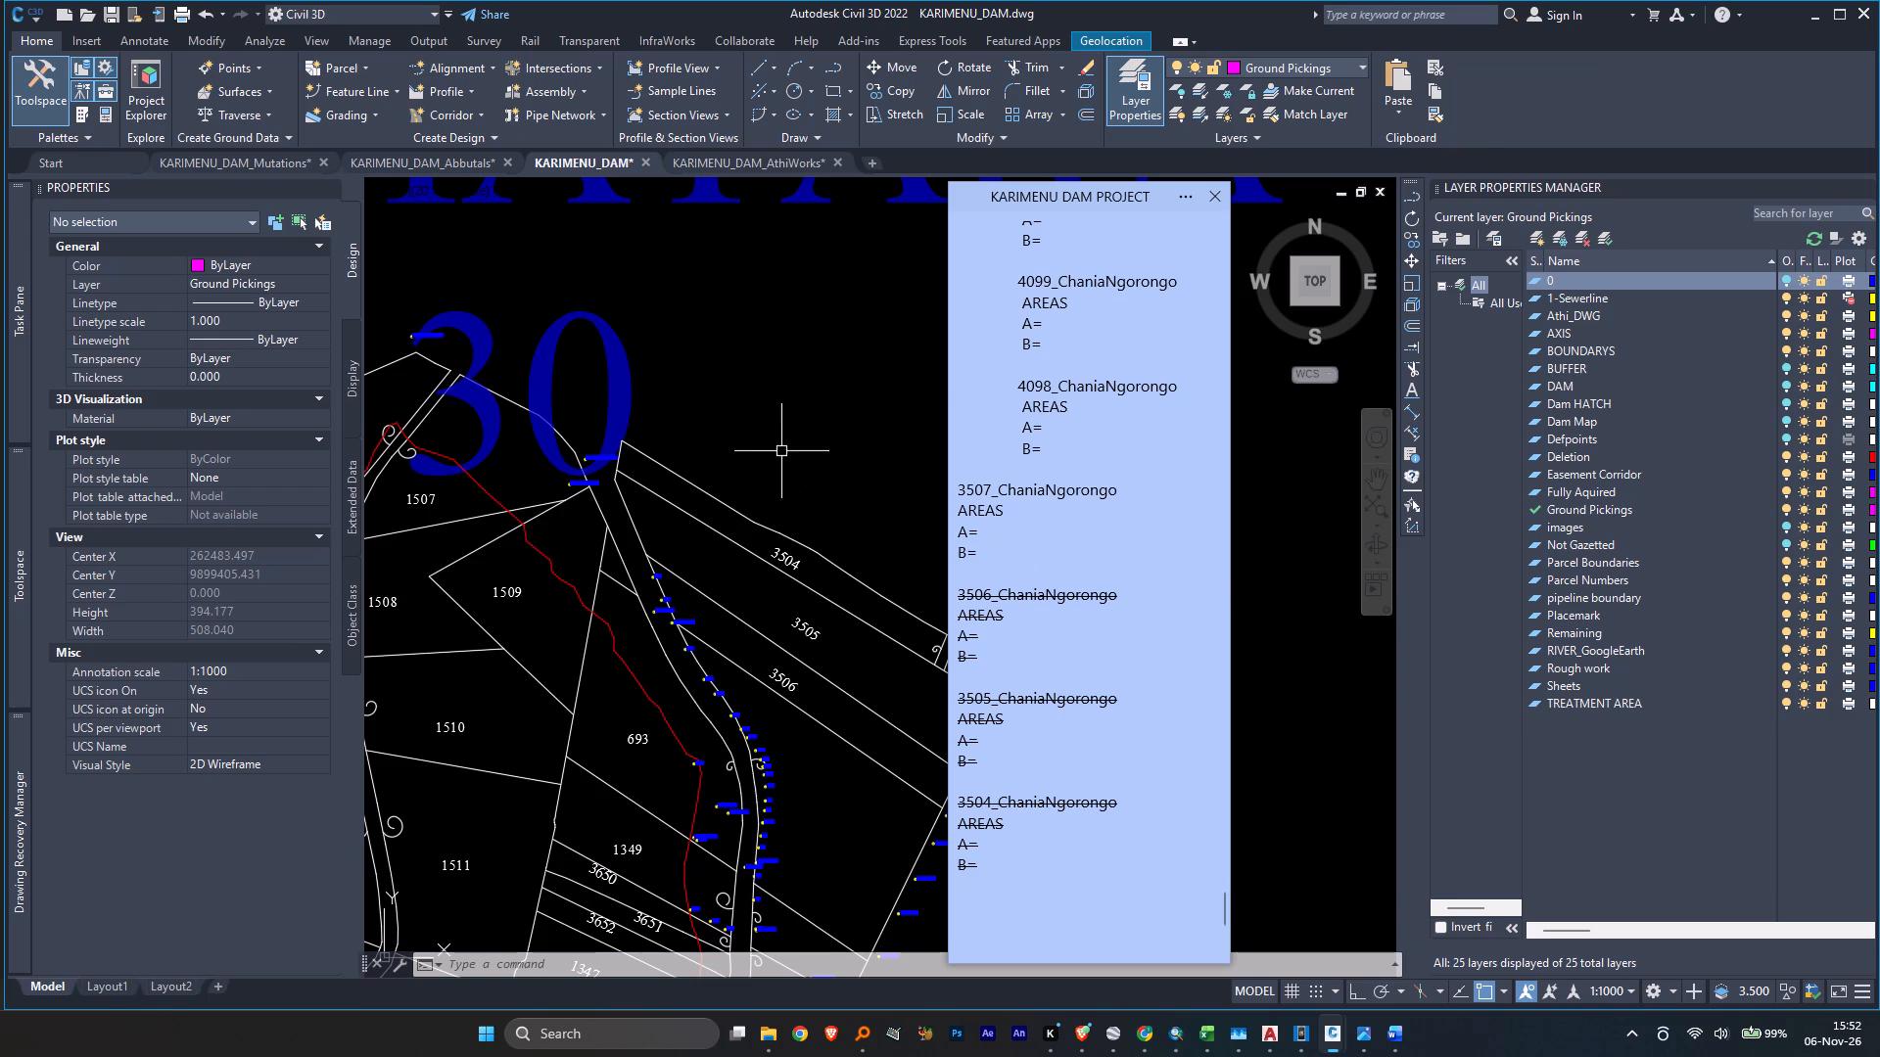
{"action": "scroll", "coordinate": [728, 457], "scroll_direction": "down", "scroll_amount": 2}
{"action": "scroll", "coordinate": [675, 485], "scroll_direction": "up", "scroll_amount": 1}
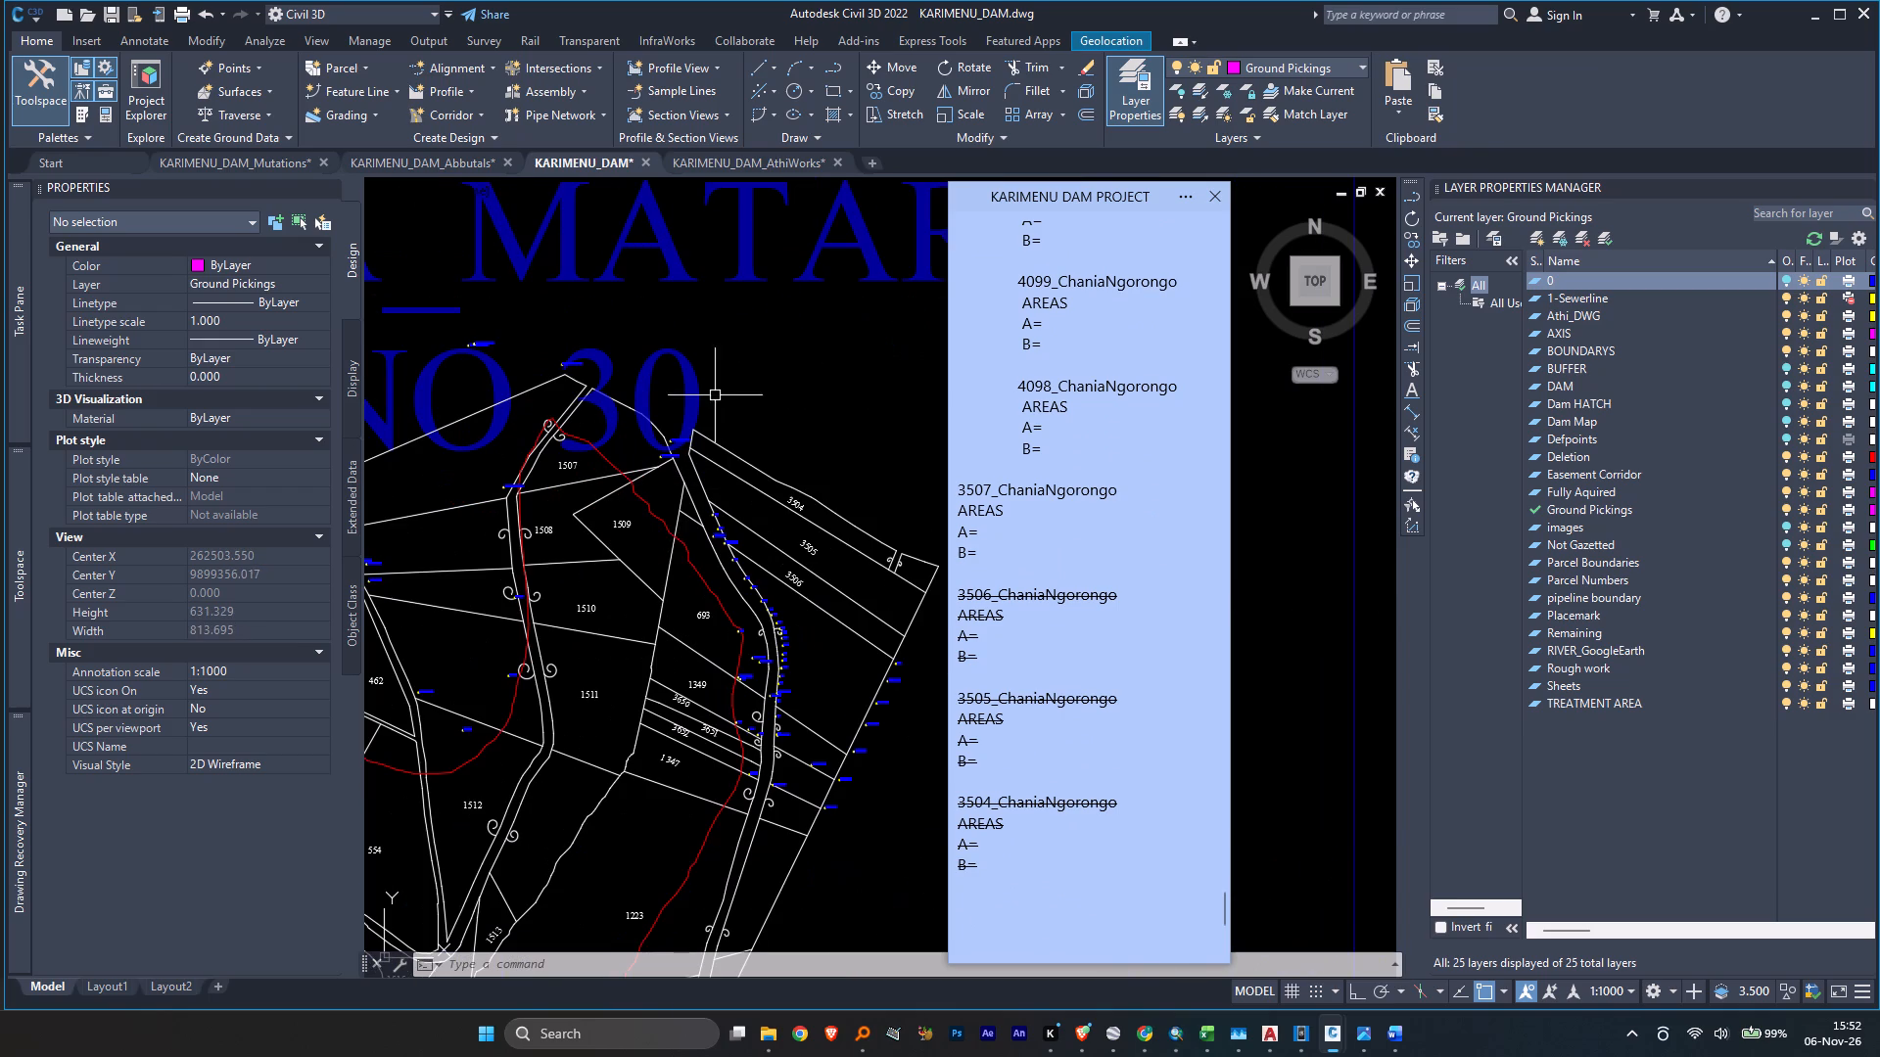
Return to the KARIMENU_DAM_Mutations drawing and look back through the project notes to the earlier ChaniaNgorongo entries near parcel 477.
{"action": "left_click", "coordinate": [241, 161]}
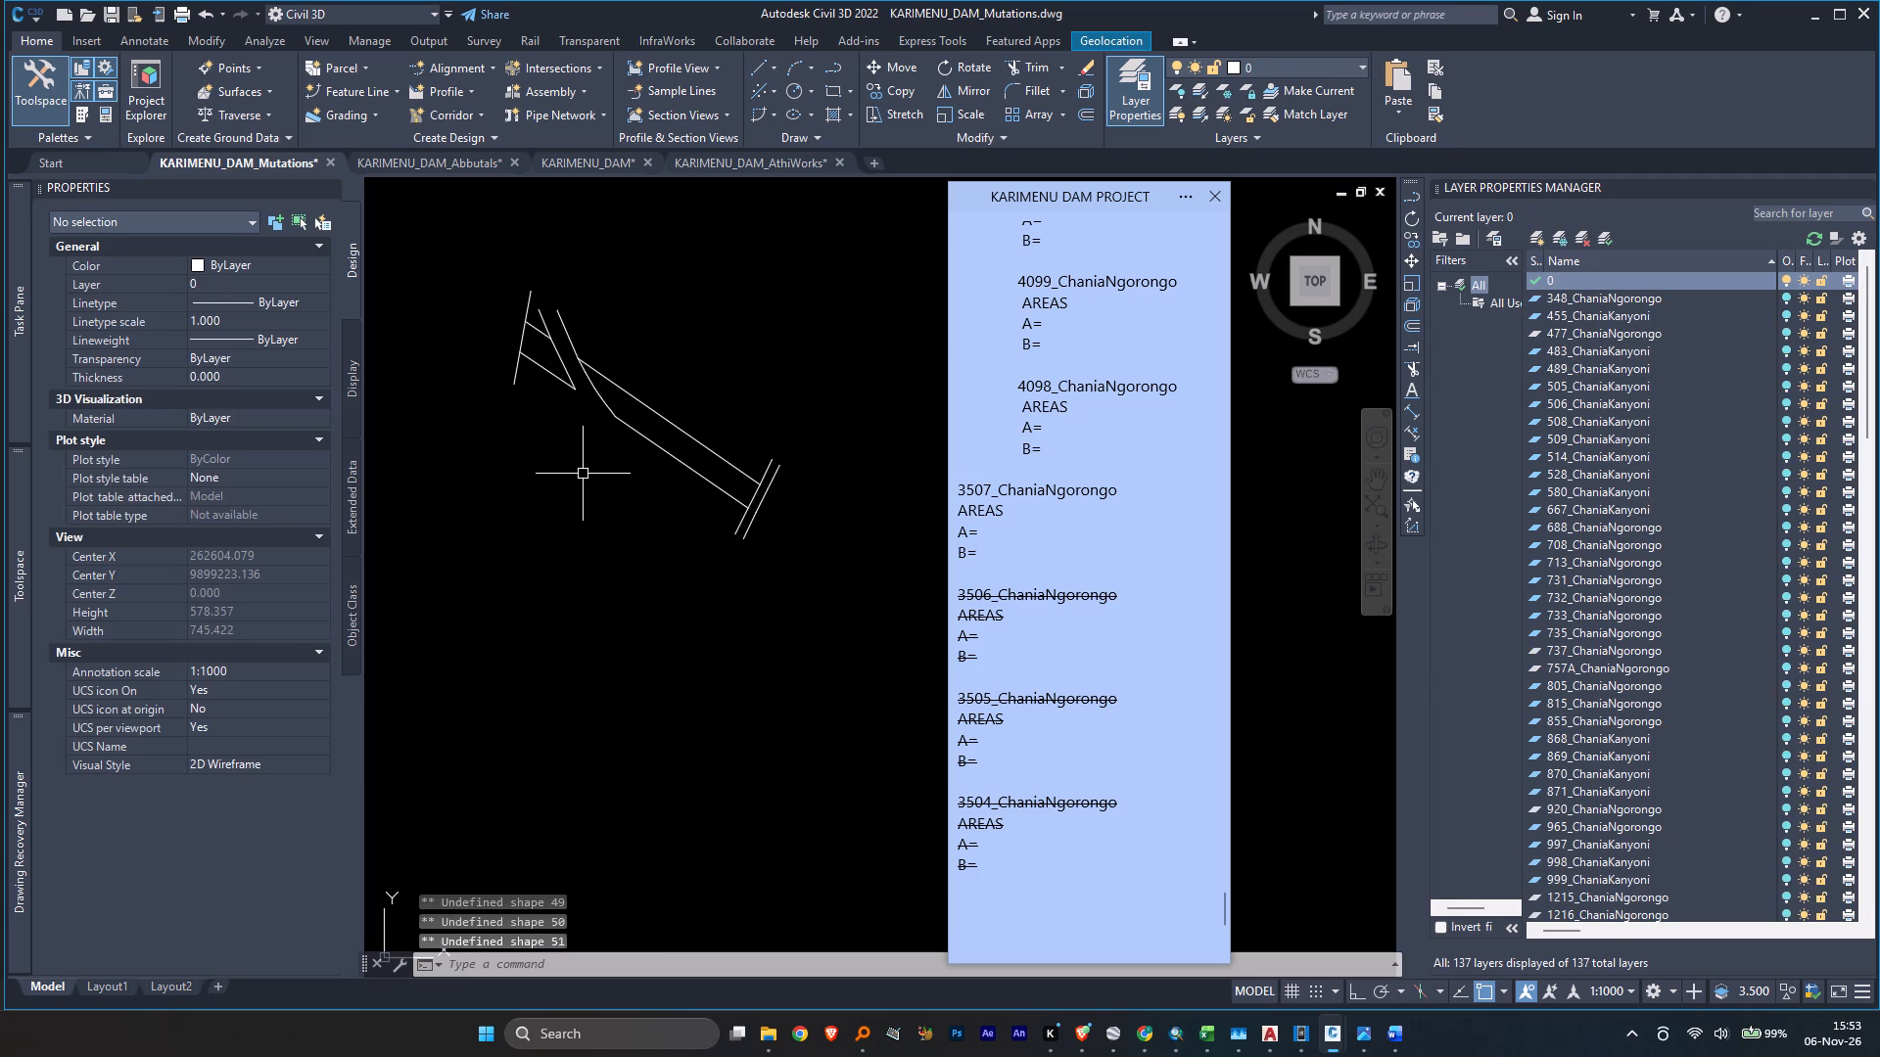
{"action": "scroll", "coordinate": [1067, 632], "scroll_direction": "up", "scroll_amount": 17}
{"action": "scroll", "coordinate": [1067, 632], "scroll_direction": "up", "scroll_amount": 4}
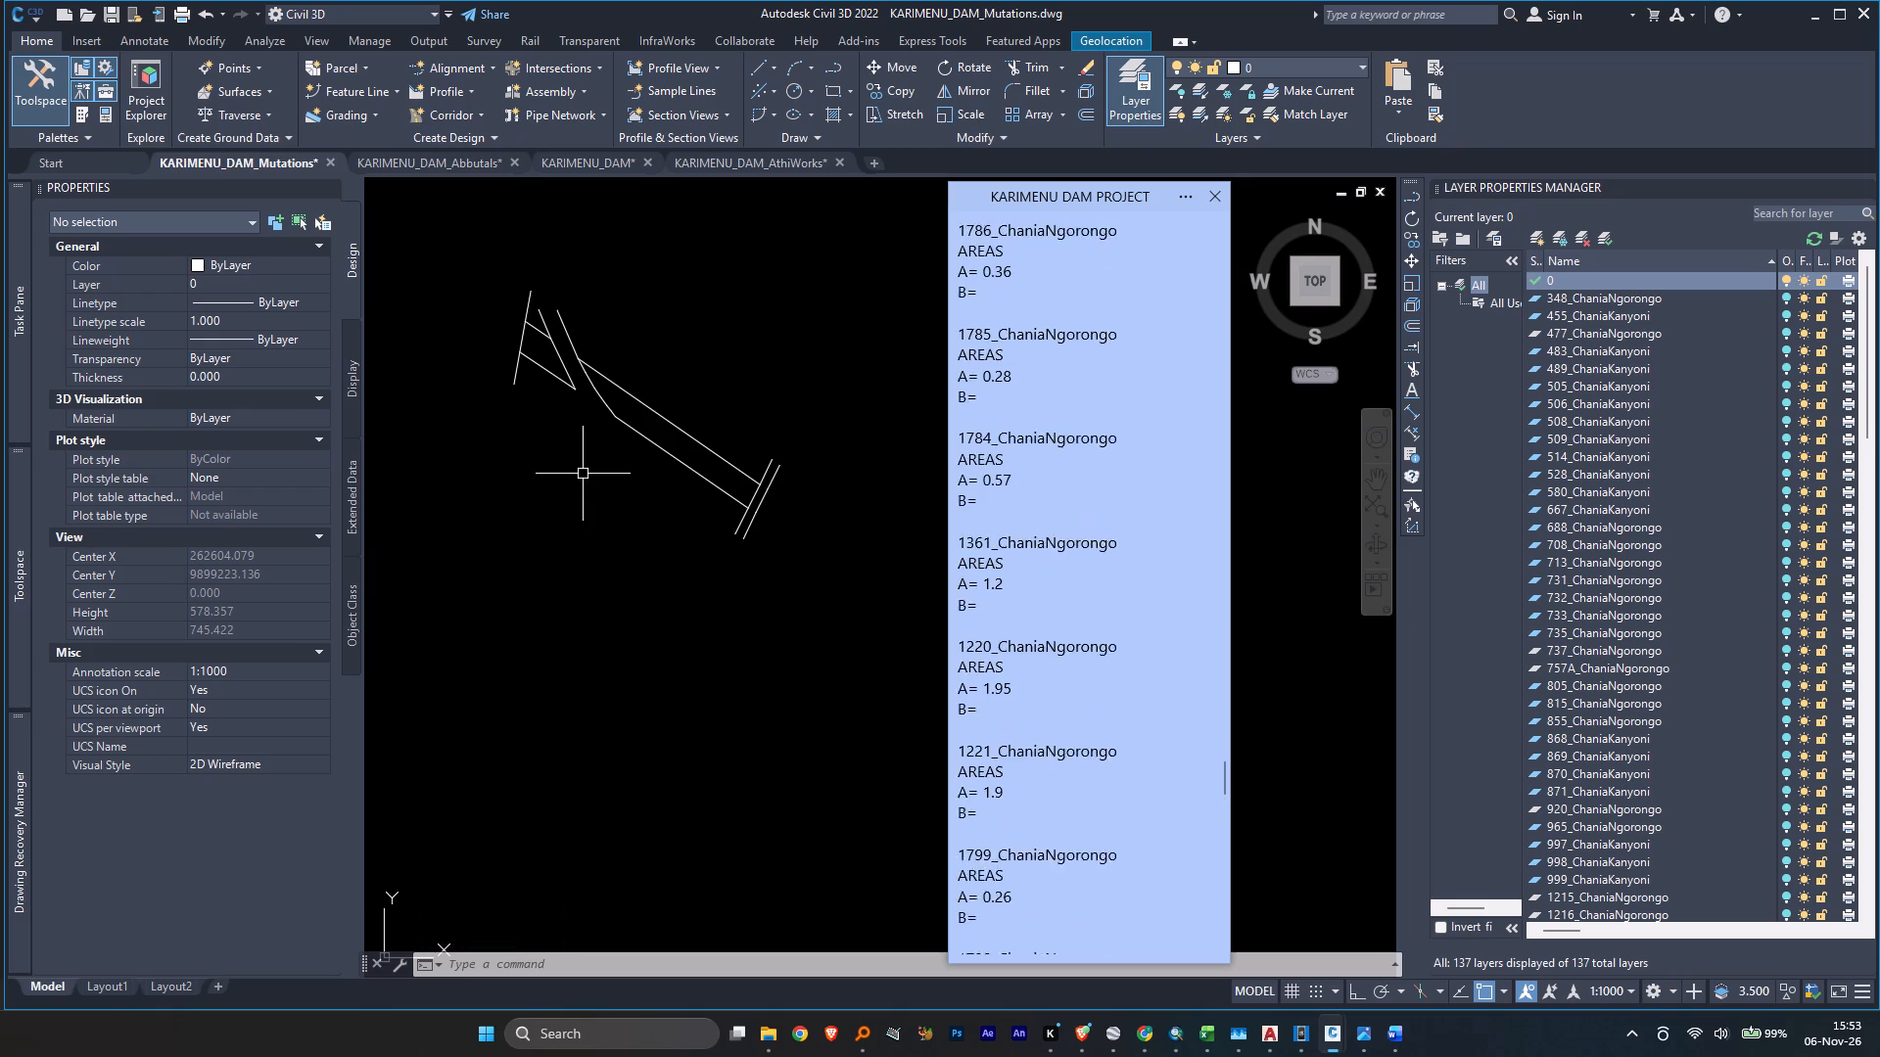
{"action": "scroll", "coordinate": [1067, 632], "scroll_direction": "up", "scroll_amount": 10}
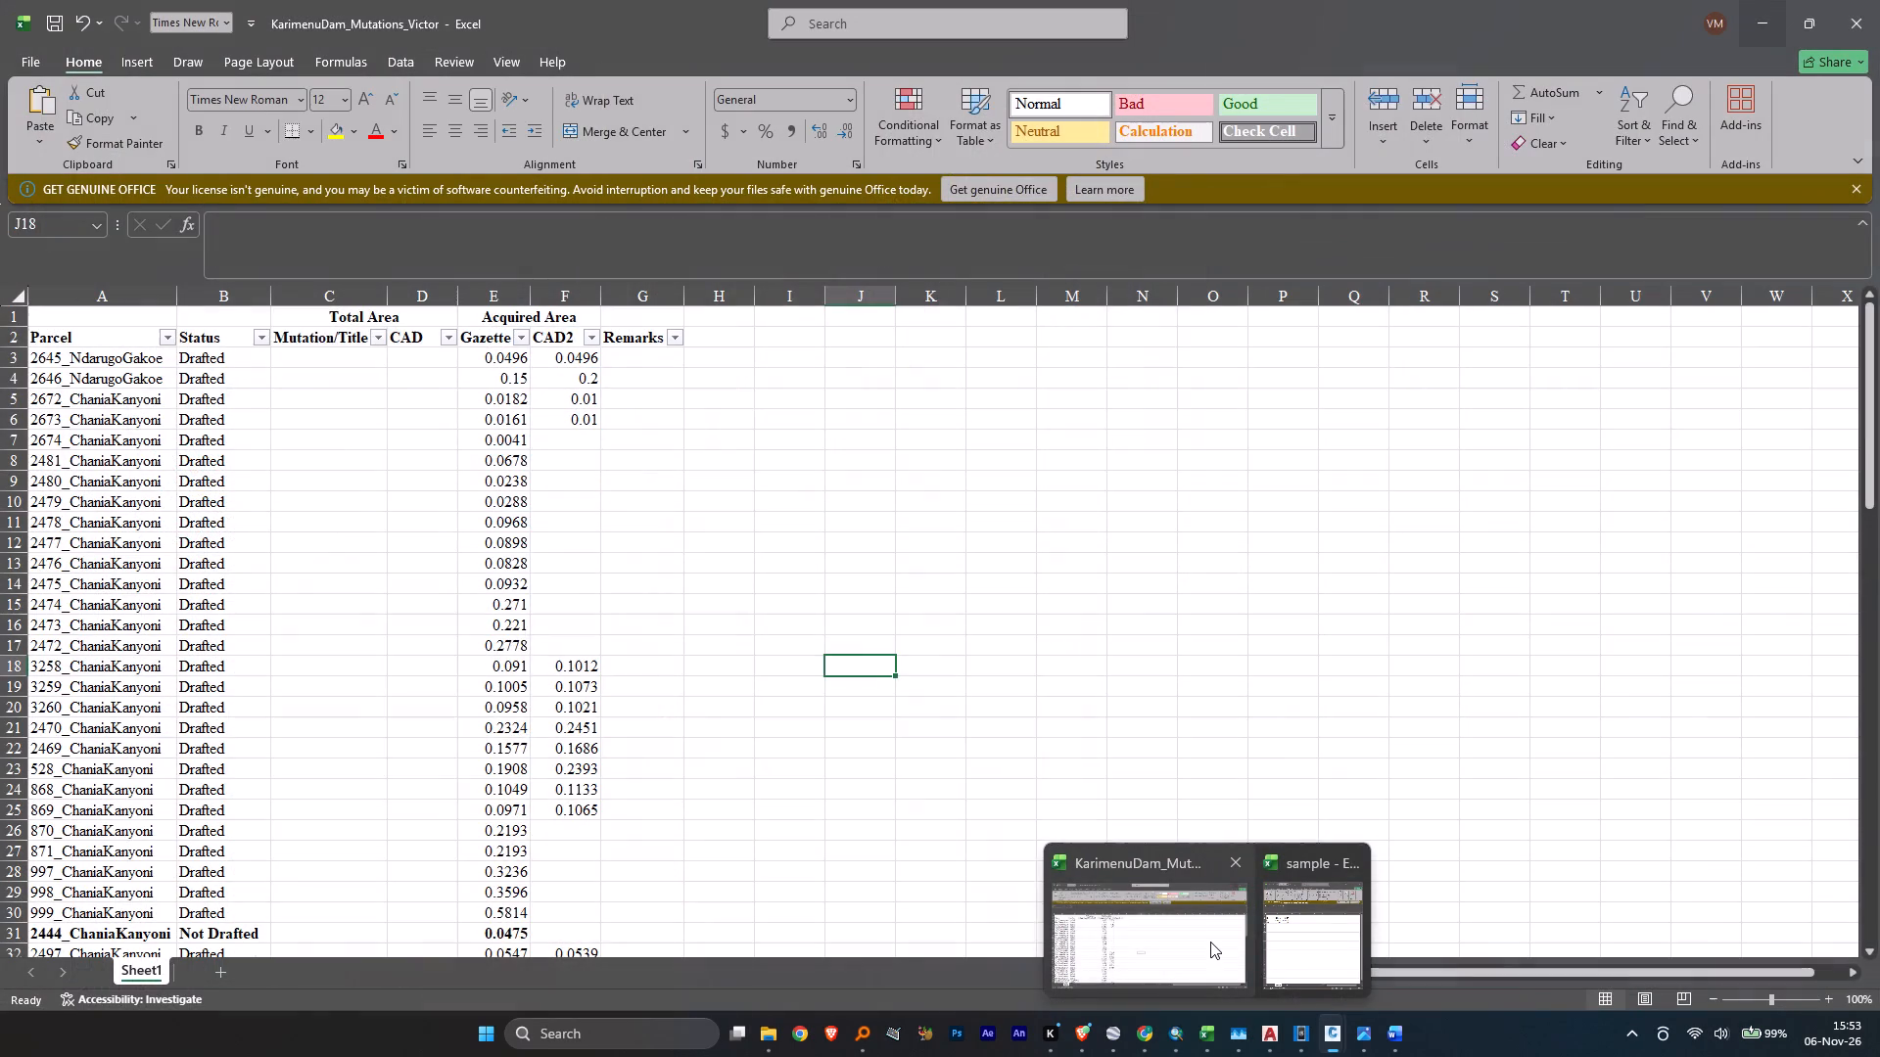
Switch to the KarimenuDam_Mutations workbook in Excel and add parcel 477_ChaniaNgorongo below 805_ChaniaNgorongo in the Parcel column.
{"action": "left_click", "coordinate": [1209, 942]}
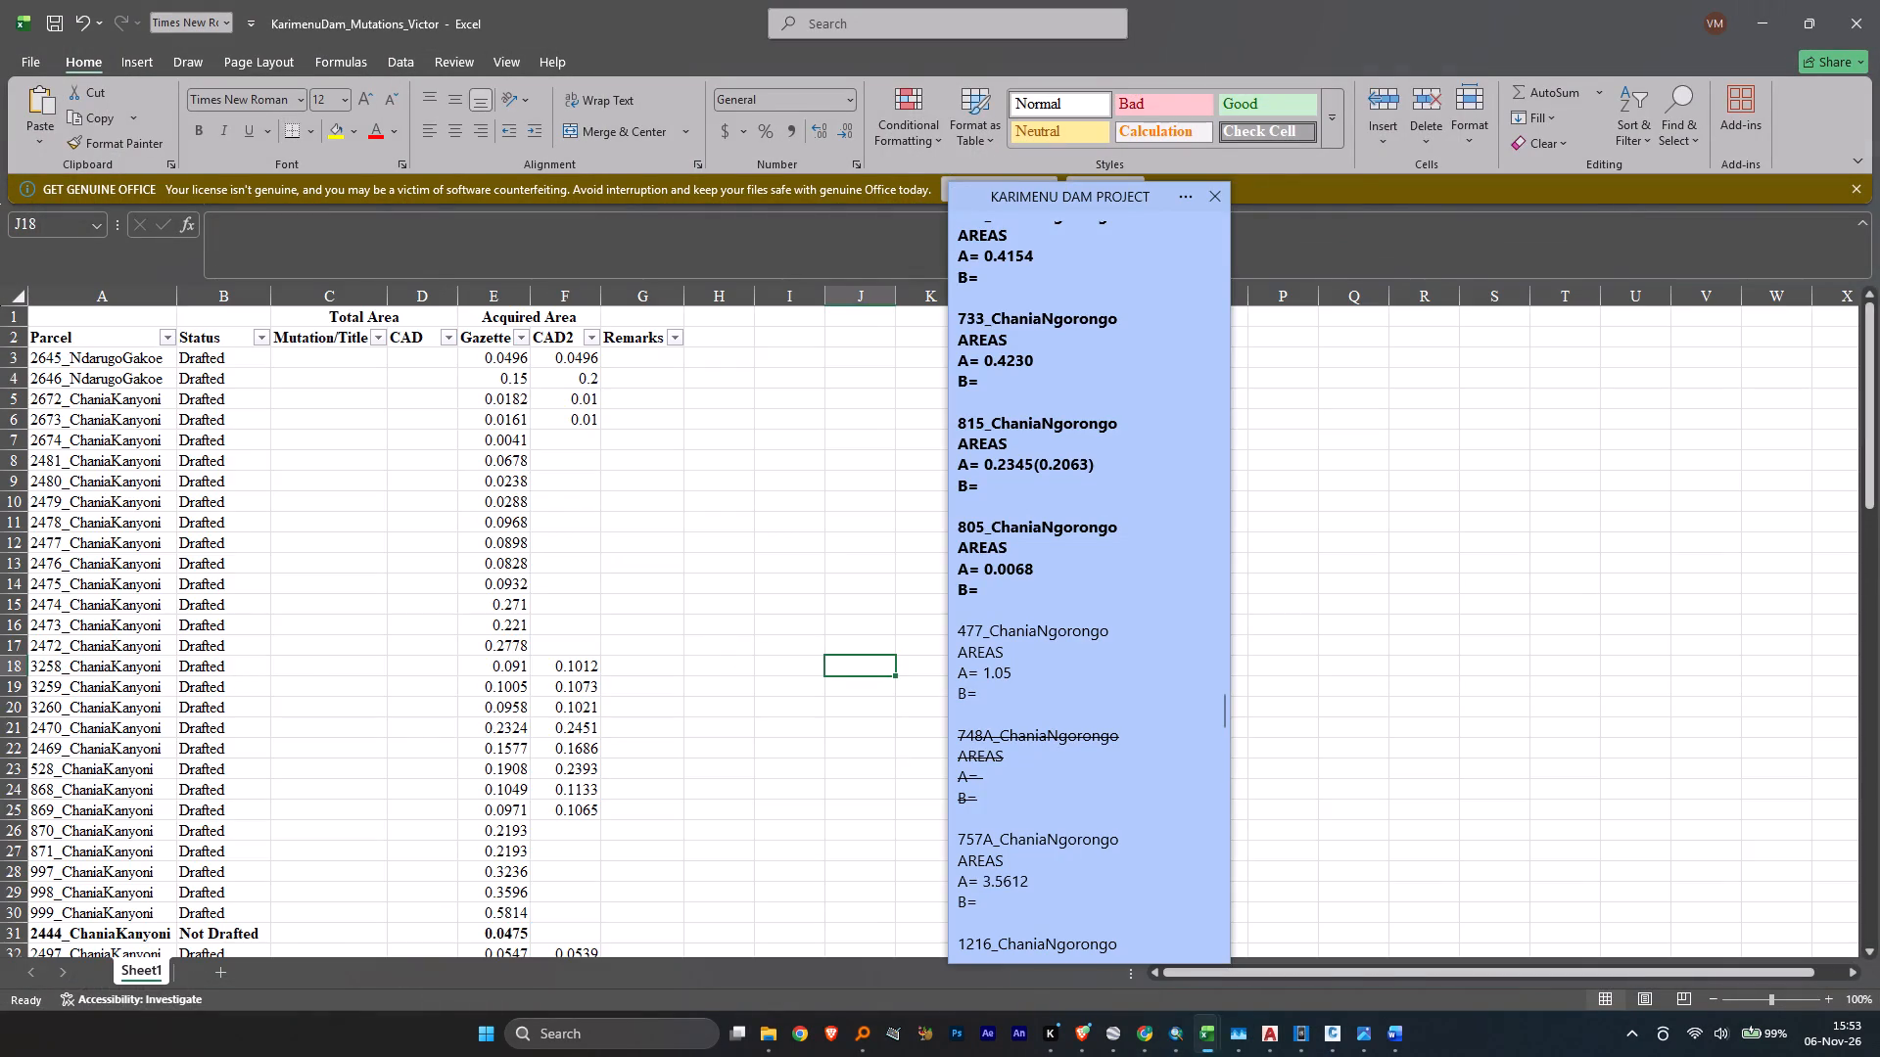
{"action": "scroll", "coordinate": [333, 634], "scroll_direction": "down", "scroll_amount": 16}
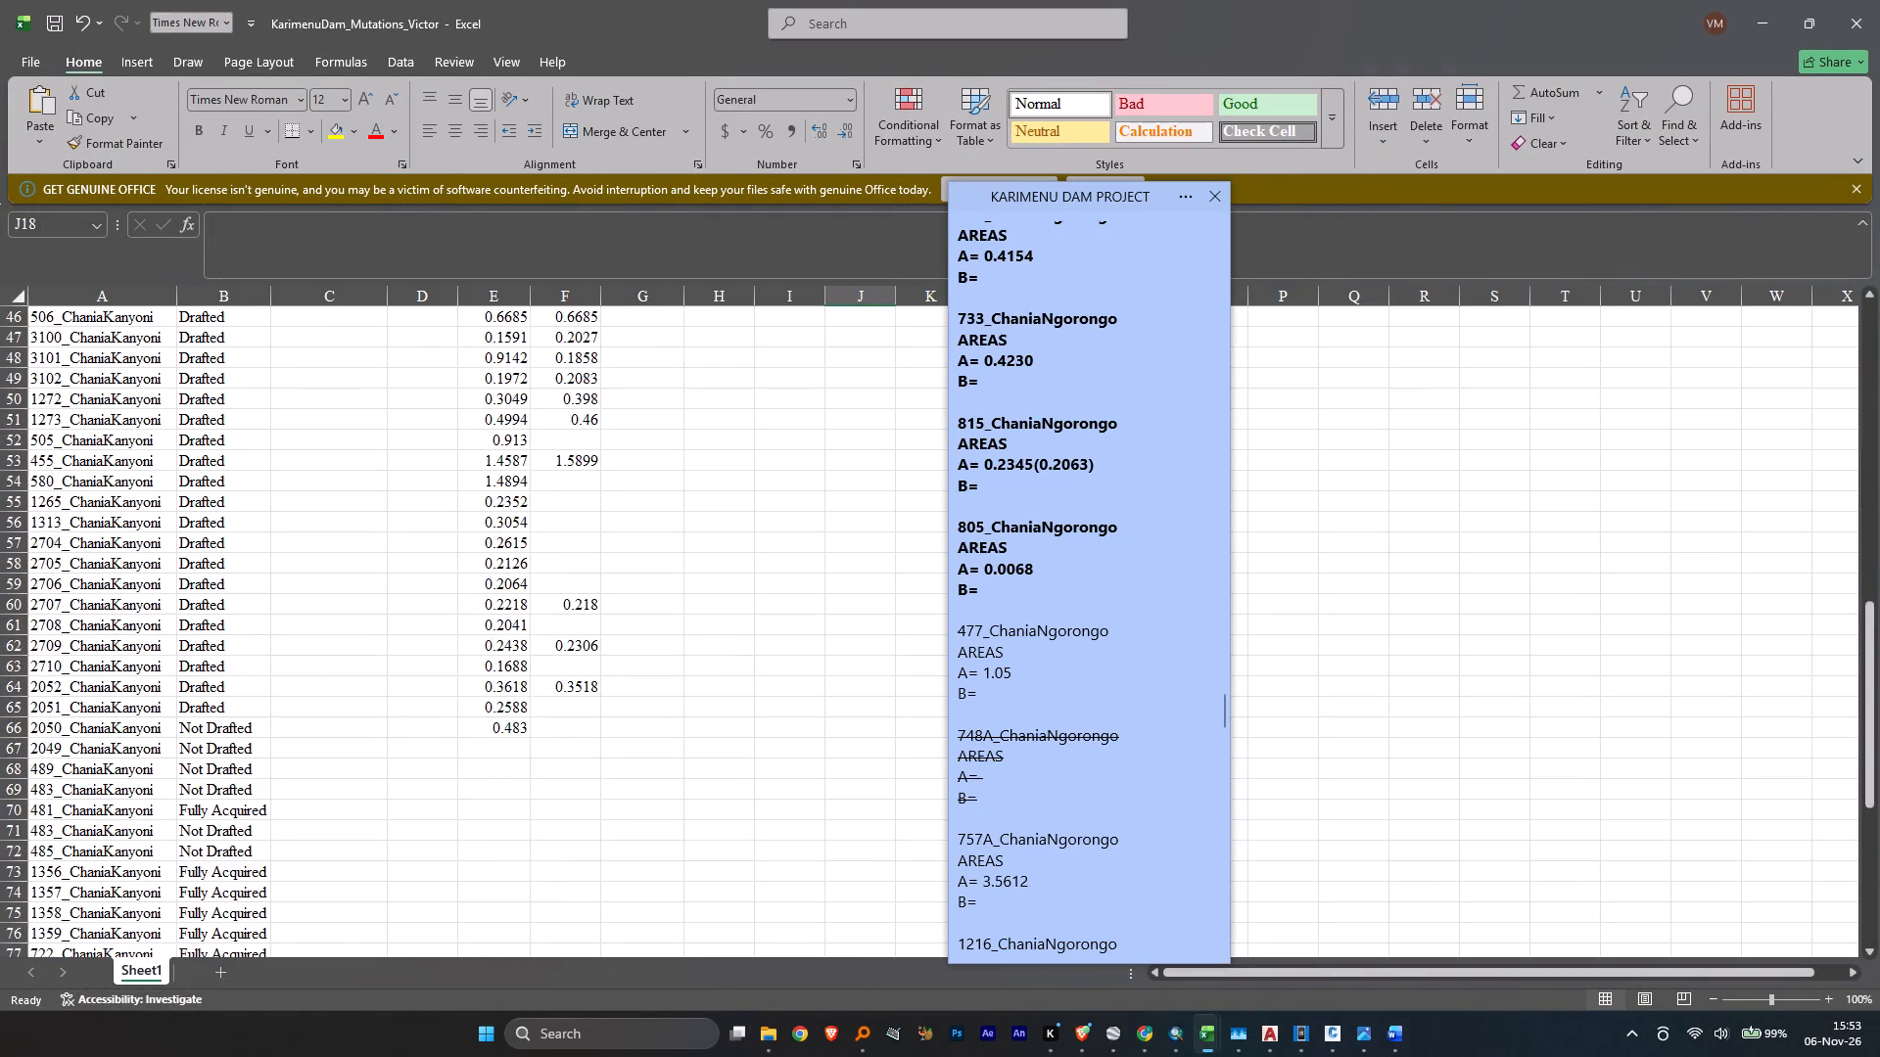
{"action": "scroll", "coordinate": [328, 636], "scroll_direction": "down", "scroll_amount": 10}
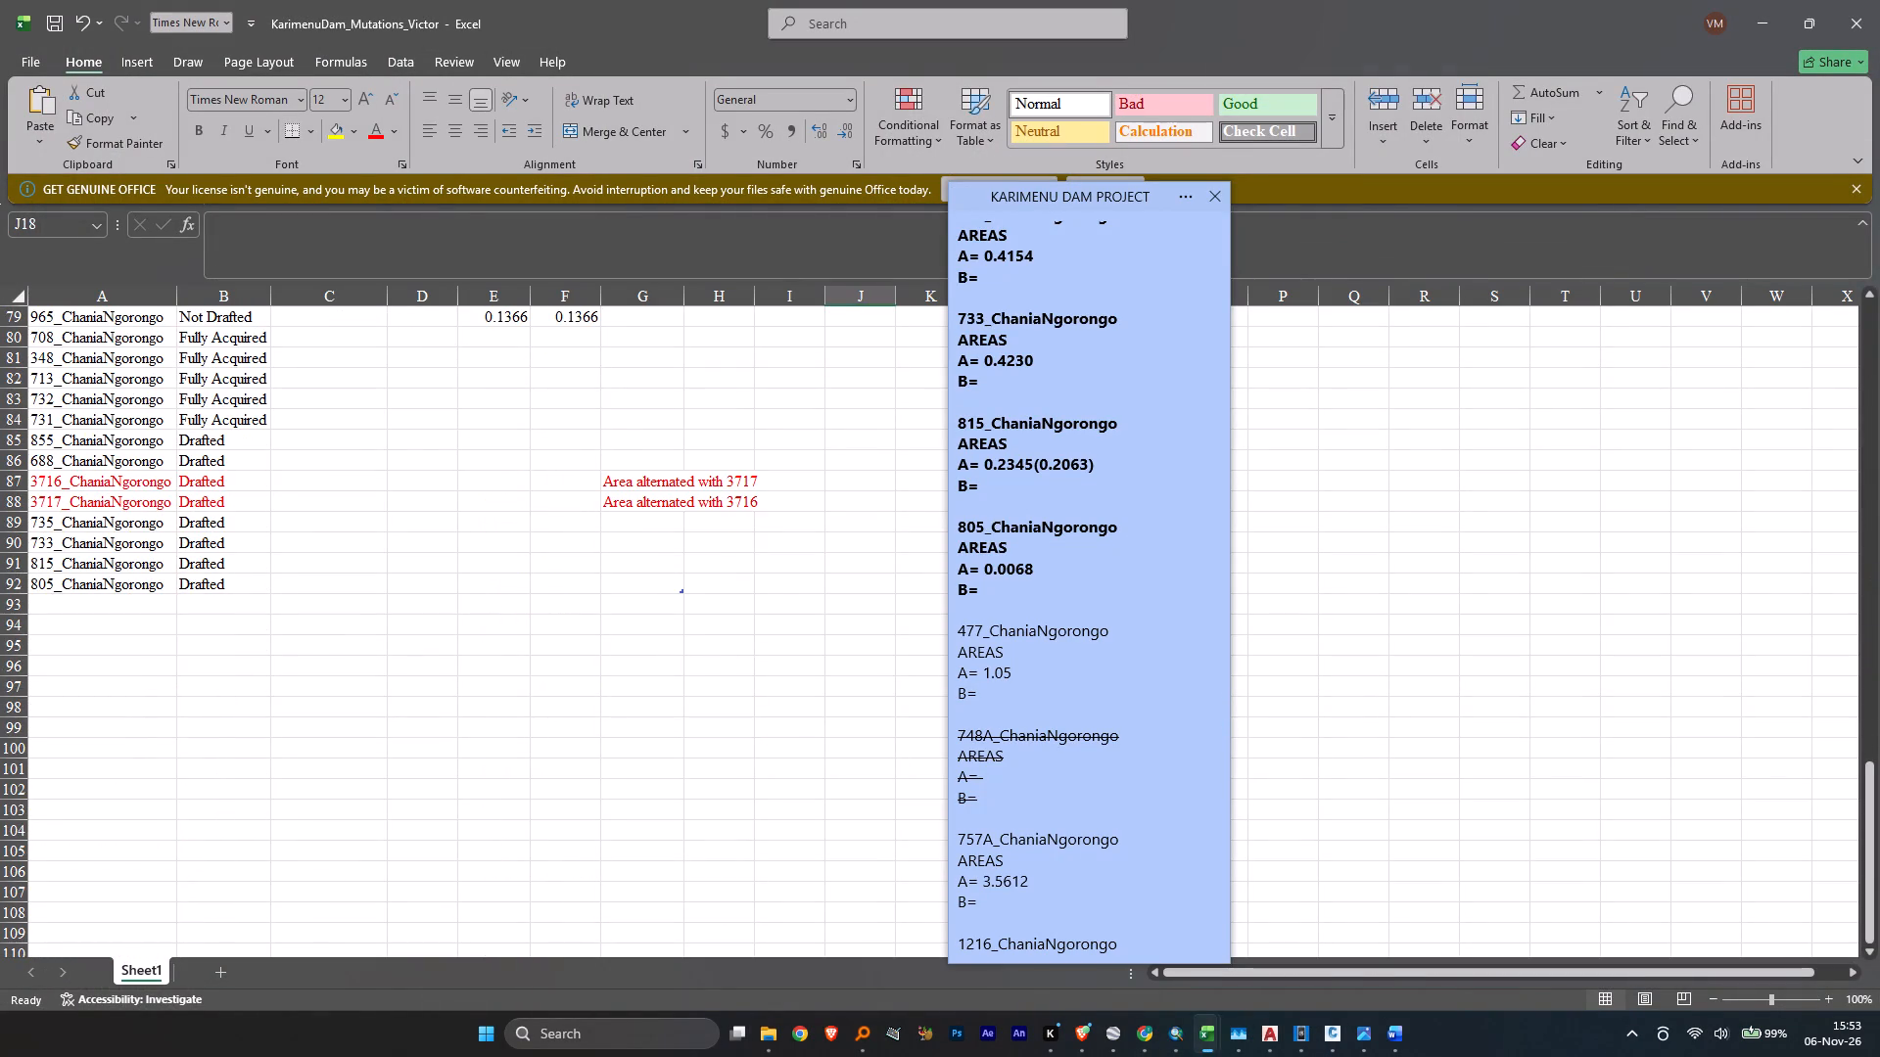
{"action": "left_click", "coordinate": [119, 605]}
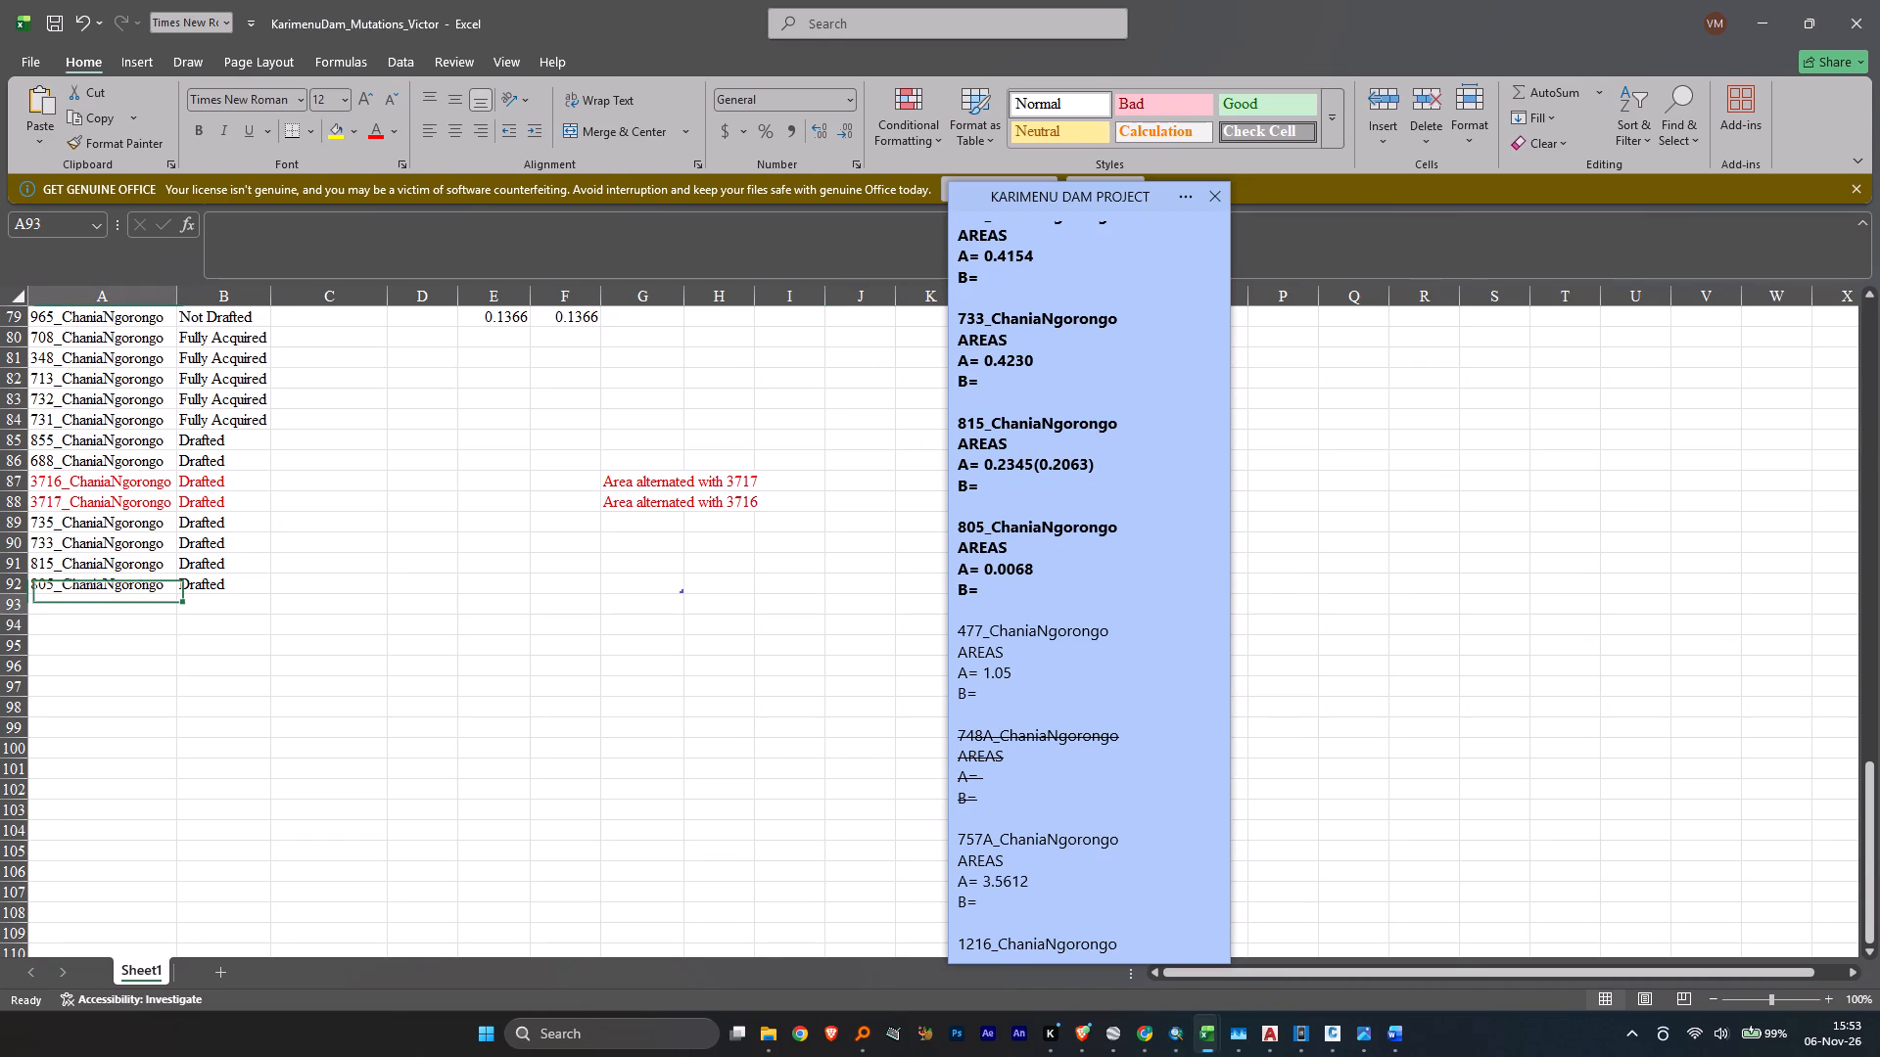
{"action": "left_click", "coordinate": [119, 585]}
{"action": "left_click_drag", "start_coordinate": [354, 223], "coordinate": [239, 223]}
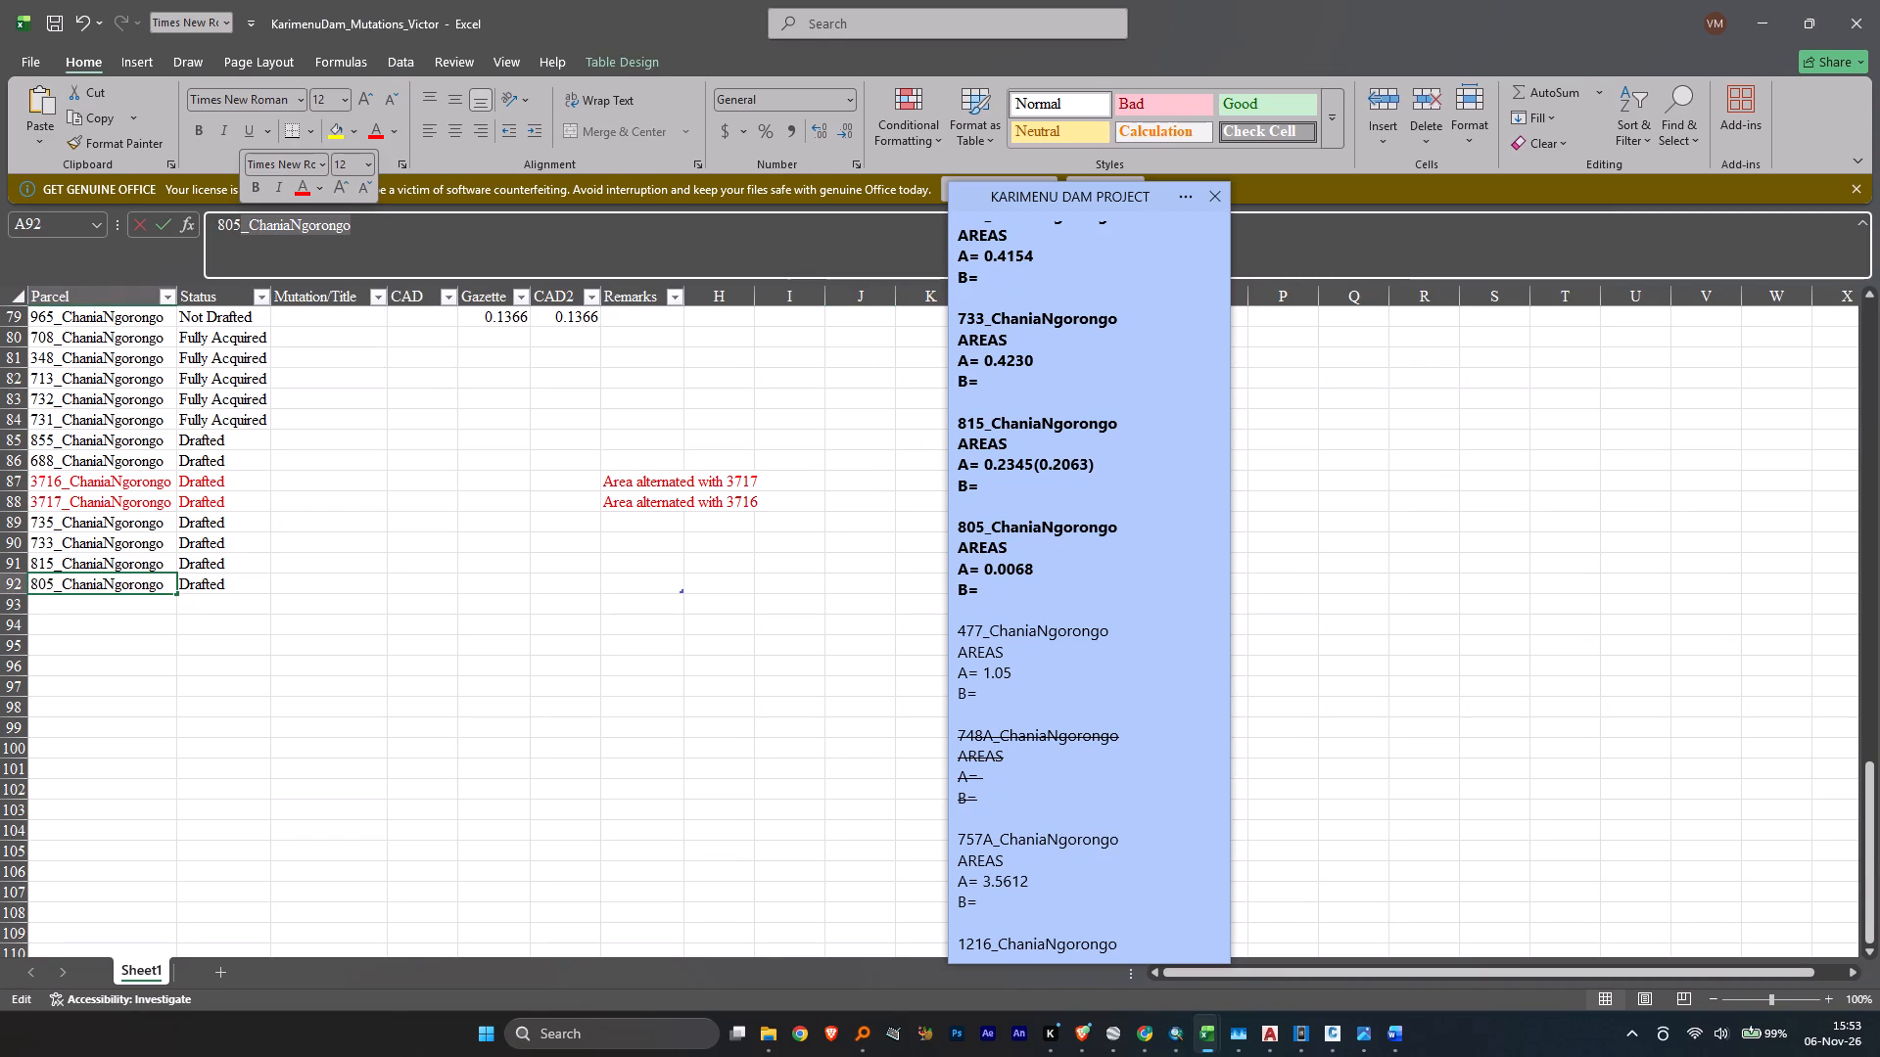
{"action": "key", "text": "ctrl+c"}
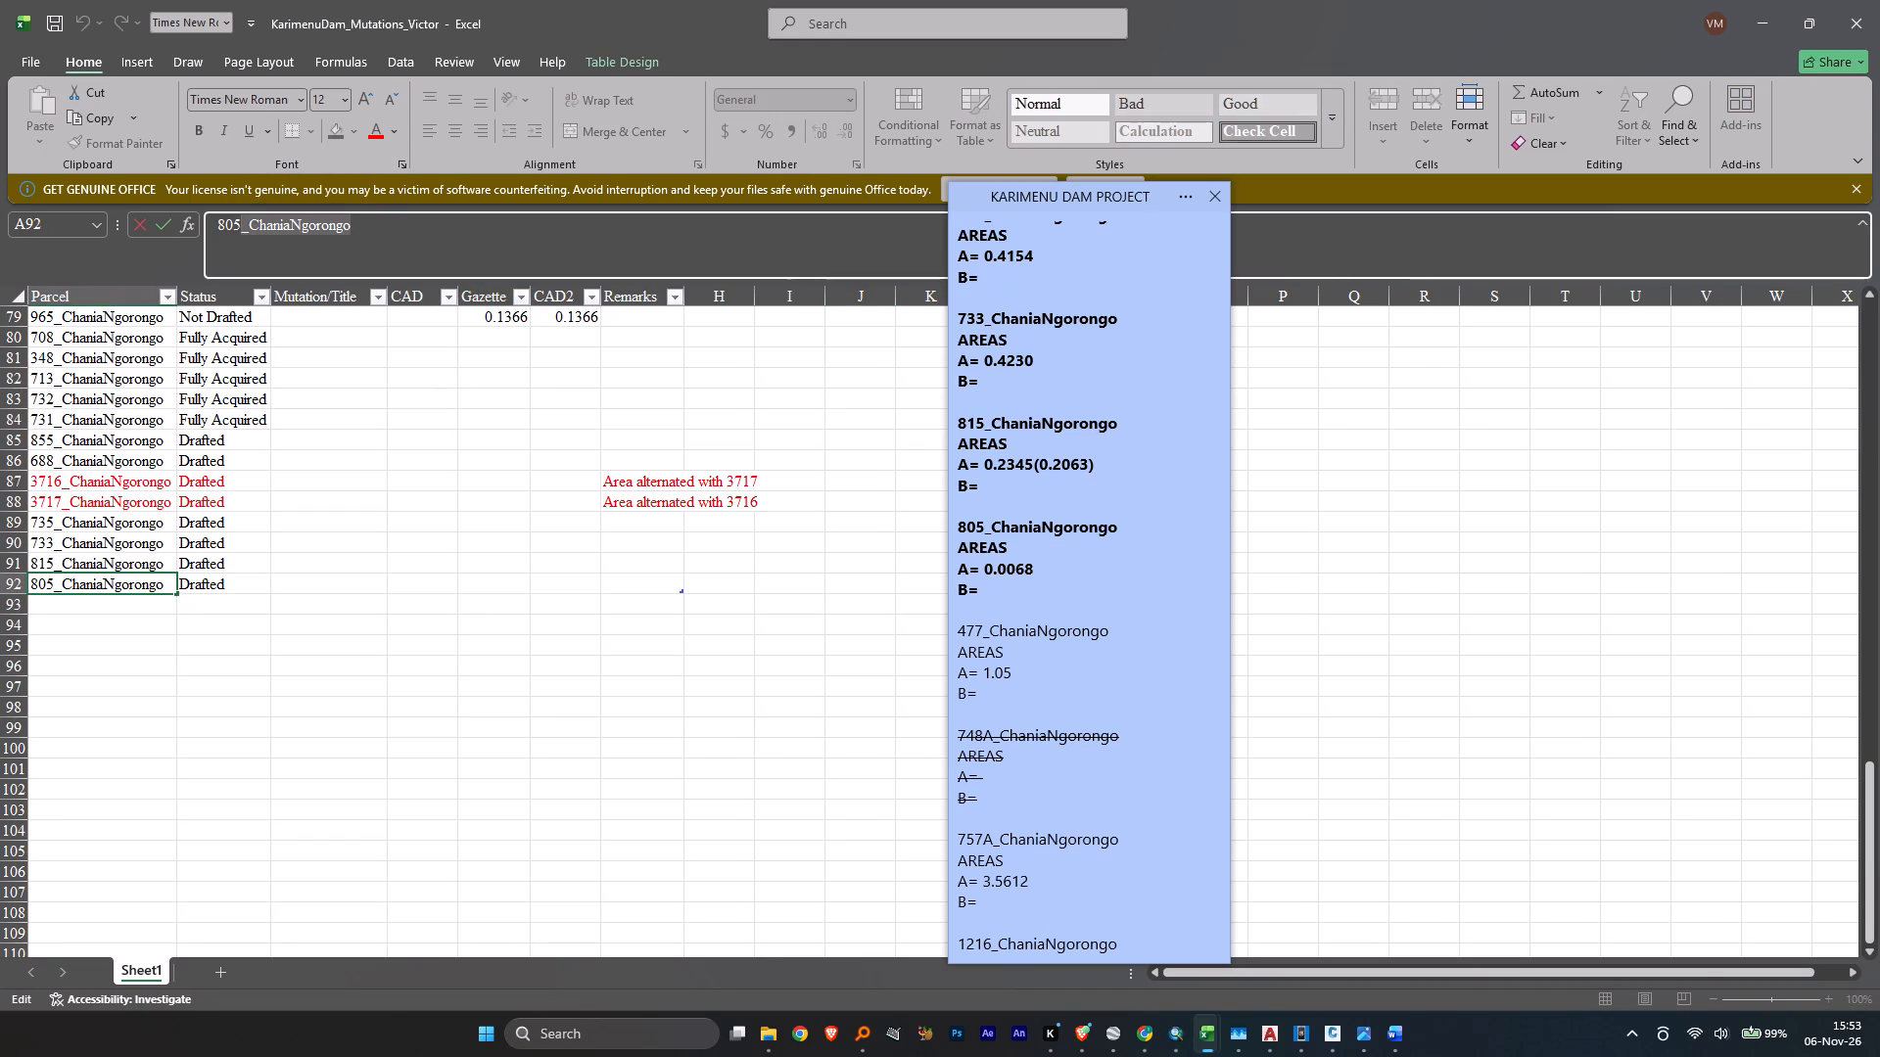
{"action": "left_click", "coordinate": [137, 603]}
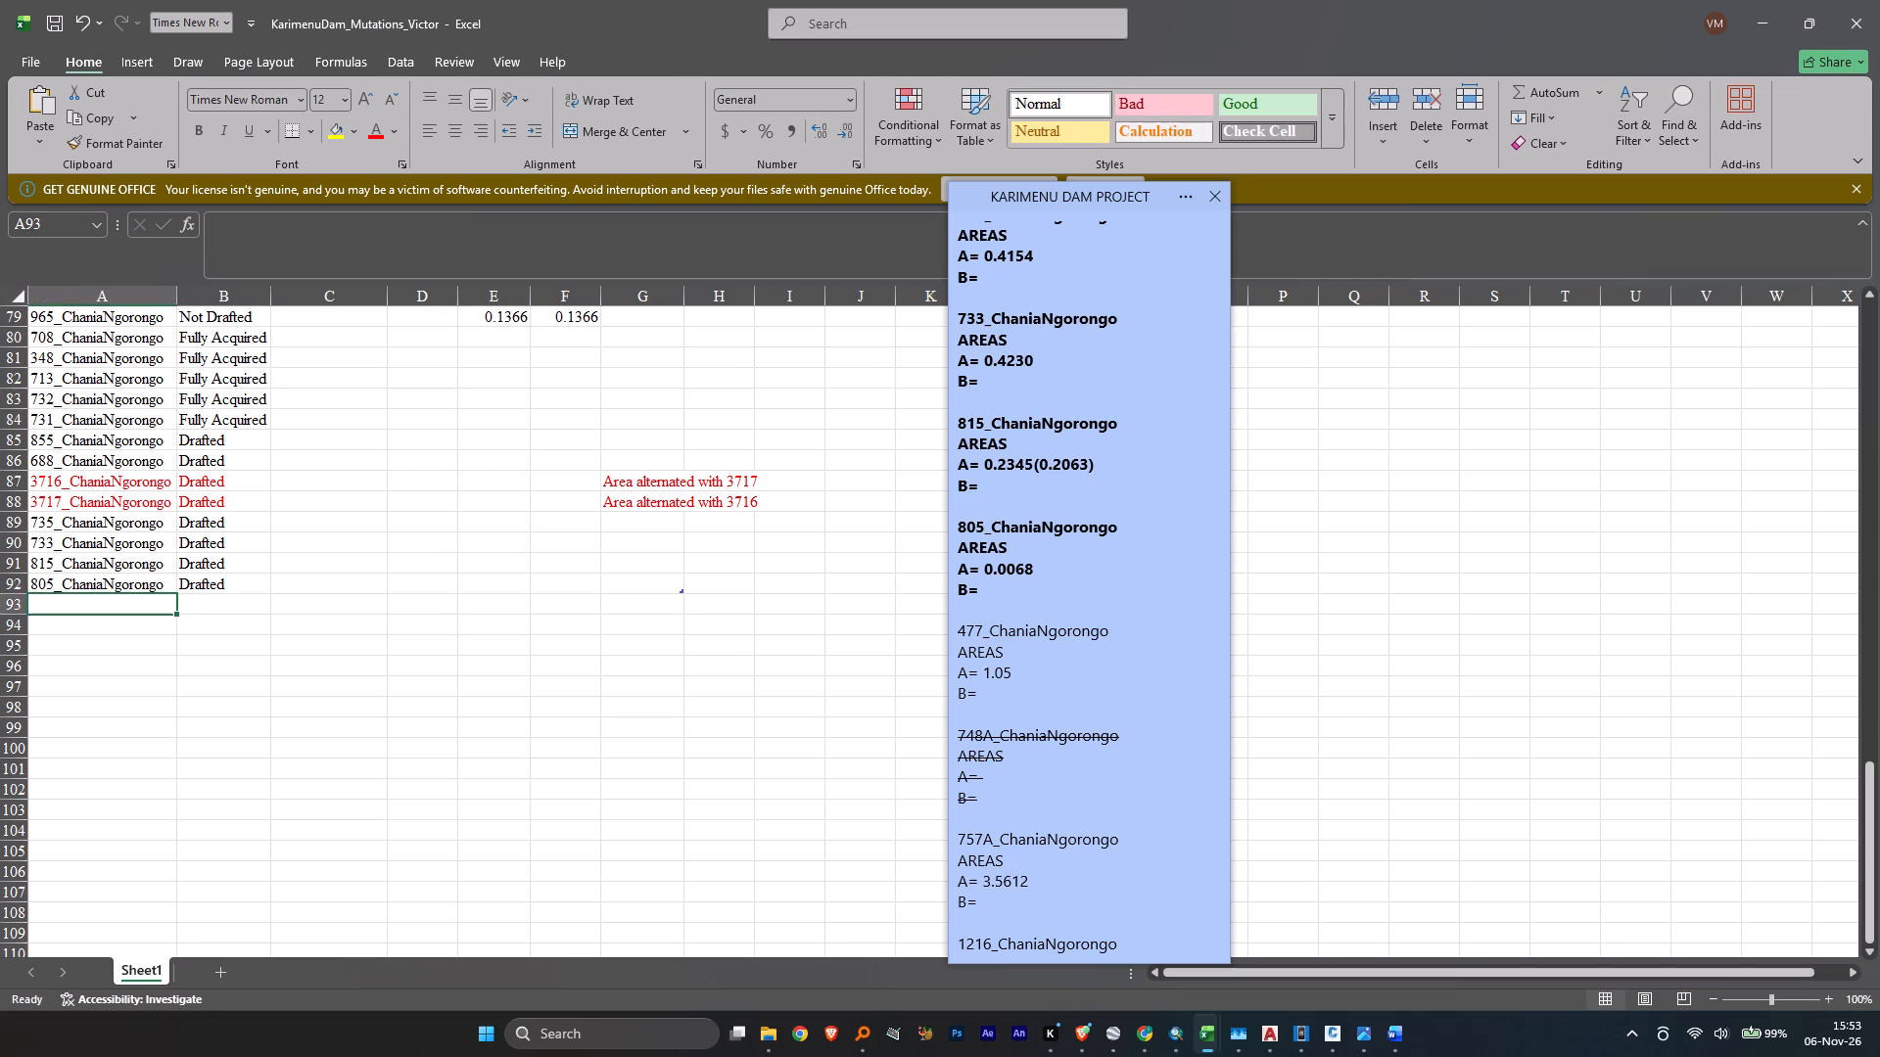
{"action": "type", "text": "477"}
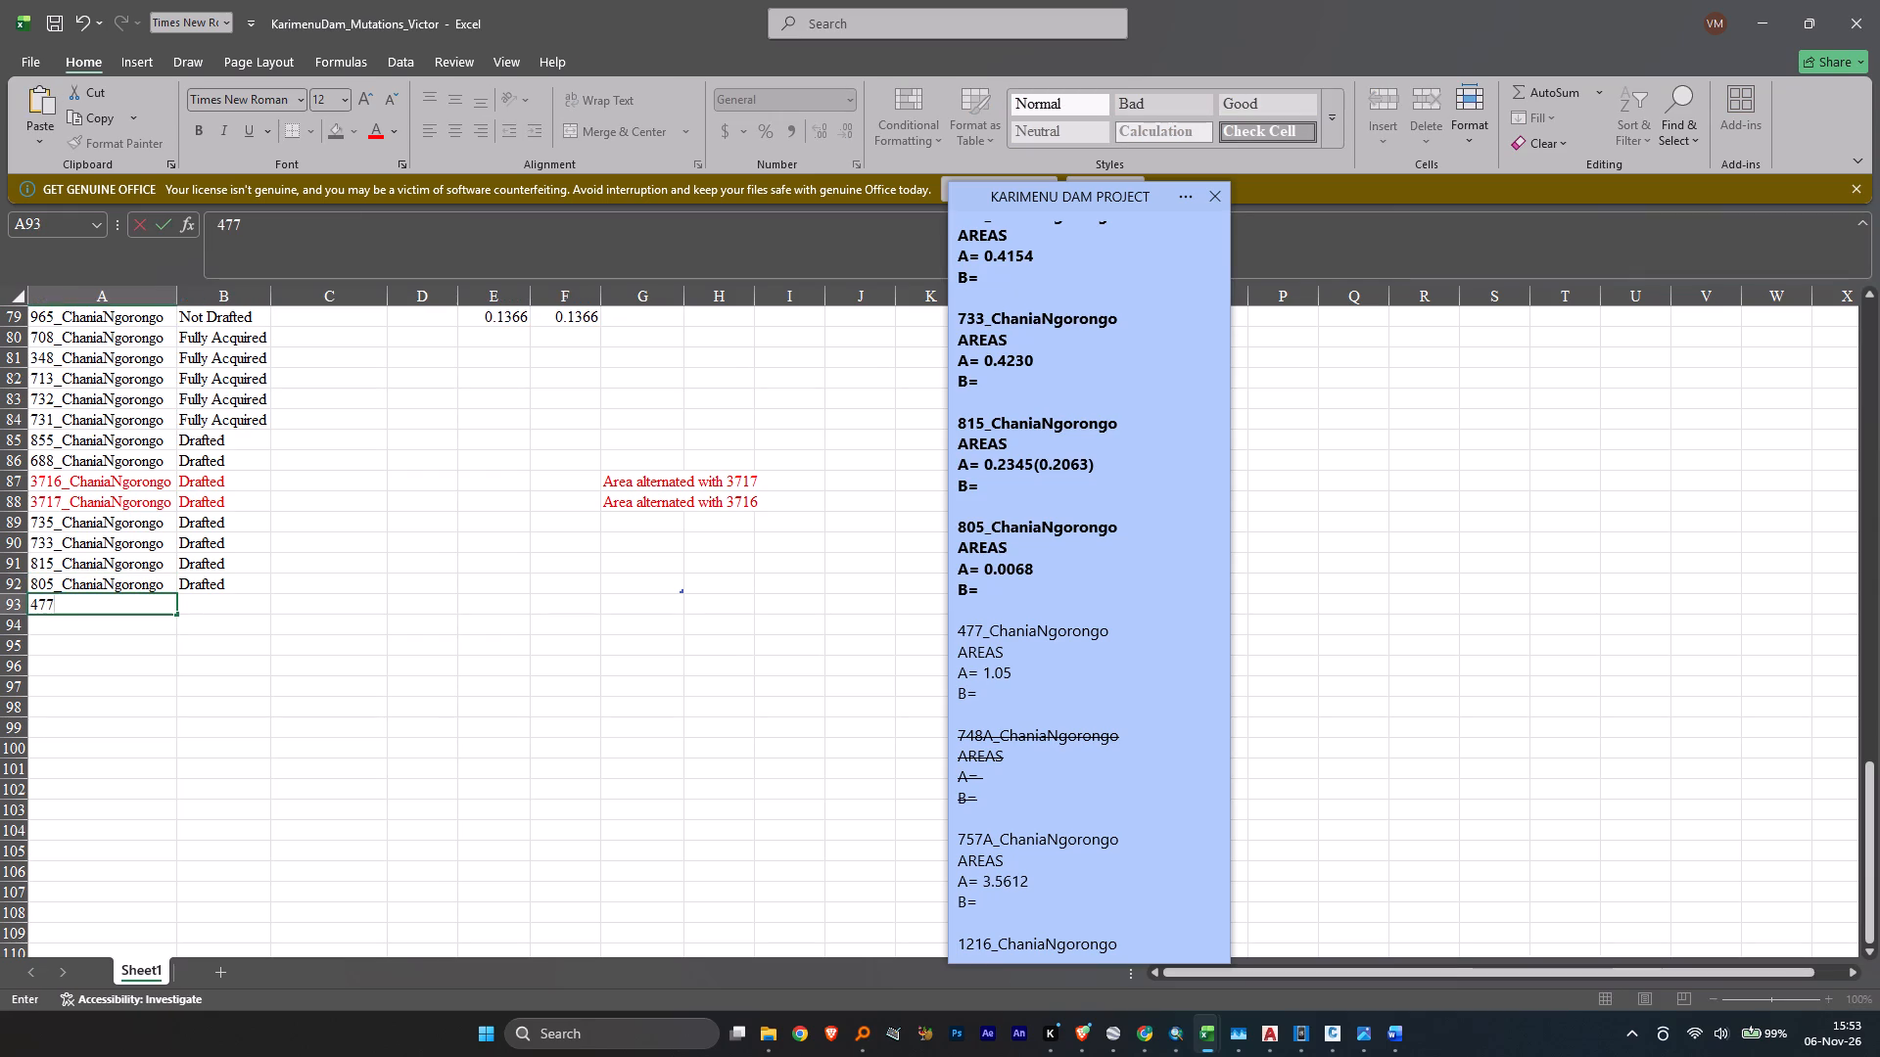
{"action": "key", "text": "ctrl+v"}
{"action": "key", "text": "Return"}
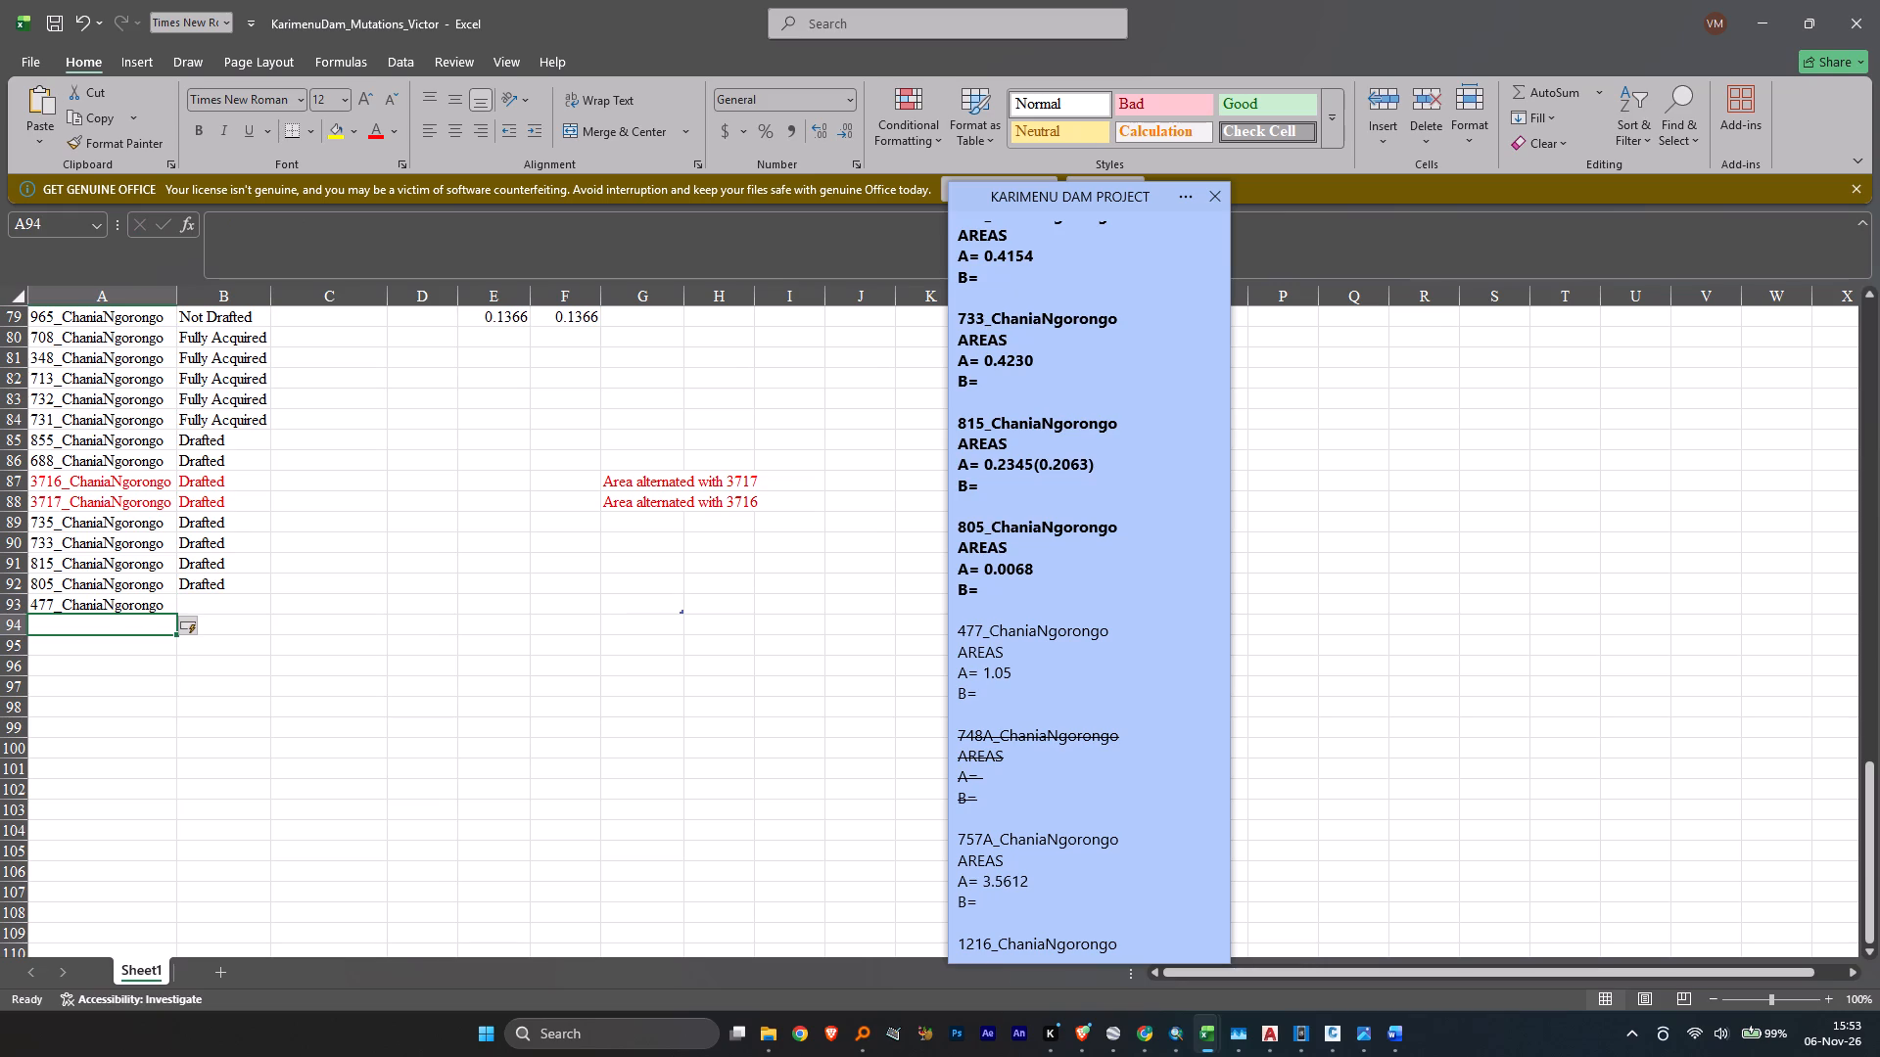
Add parcels 748A_ChaniaNgorongo, 757A_ChaniaNgorongo and 1216_ChaniaNgorongo in the rows below 477_ChaniaNgorongo in column A.
{"action": "type", "text": "748"}
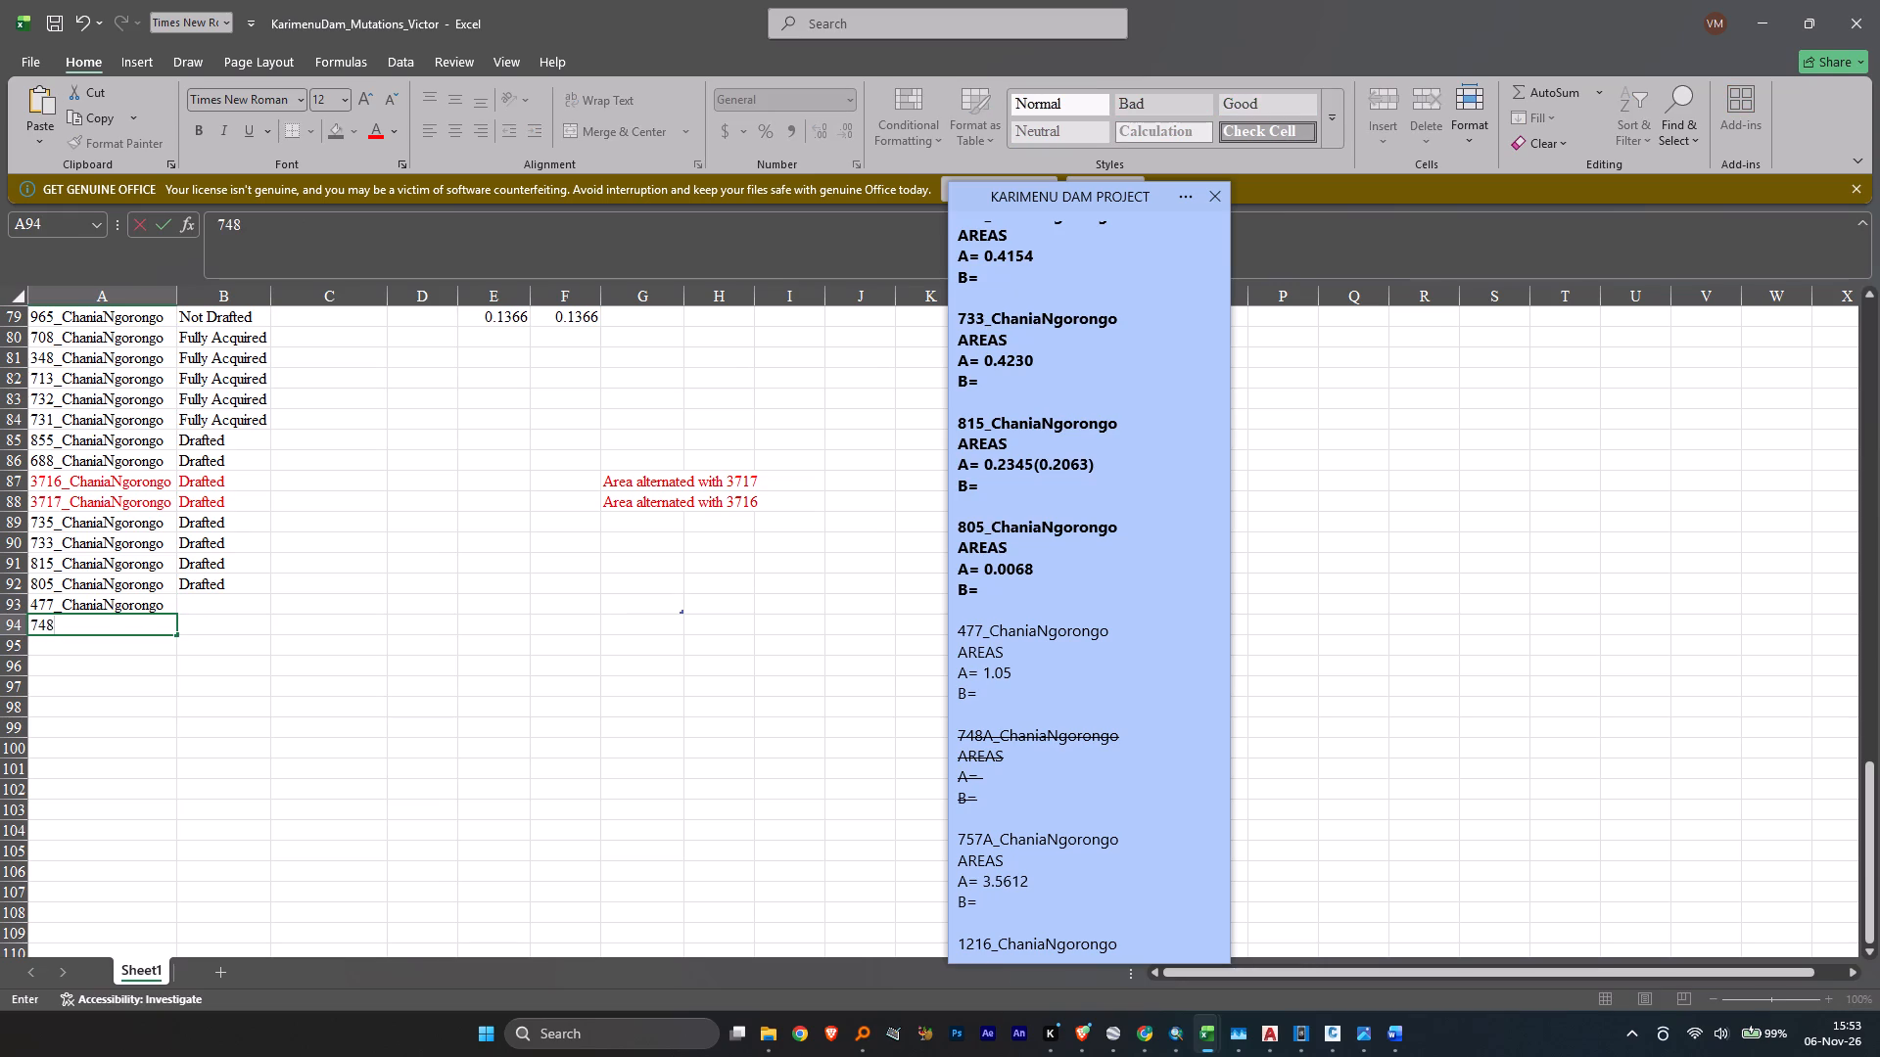
{"action": "key", "text": "shift+a"}
{"action": "key", "text": "ctrl+v"}
{"action": "key", "text": "Return"}
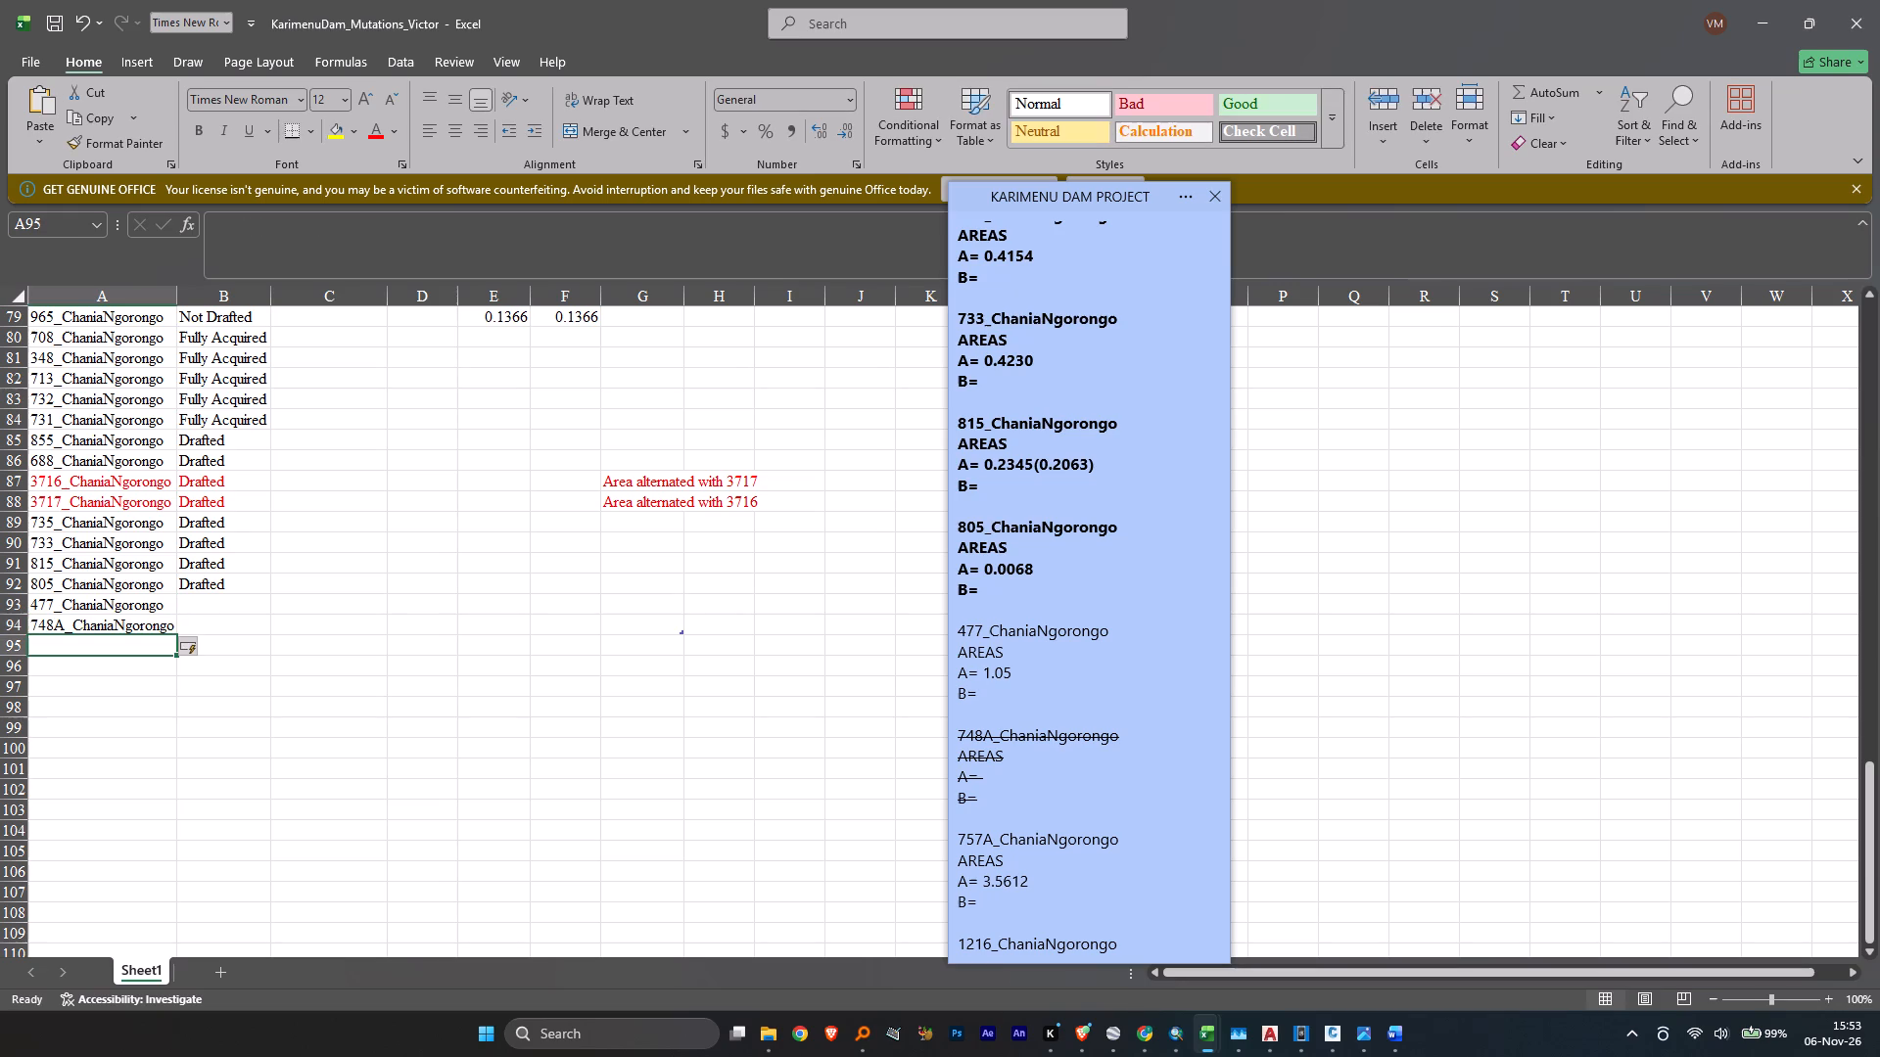
{"action": "type", "text": "757"}
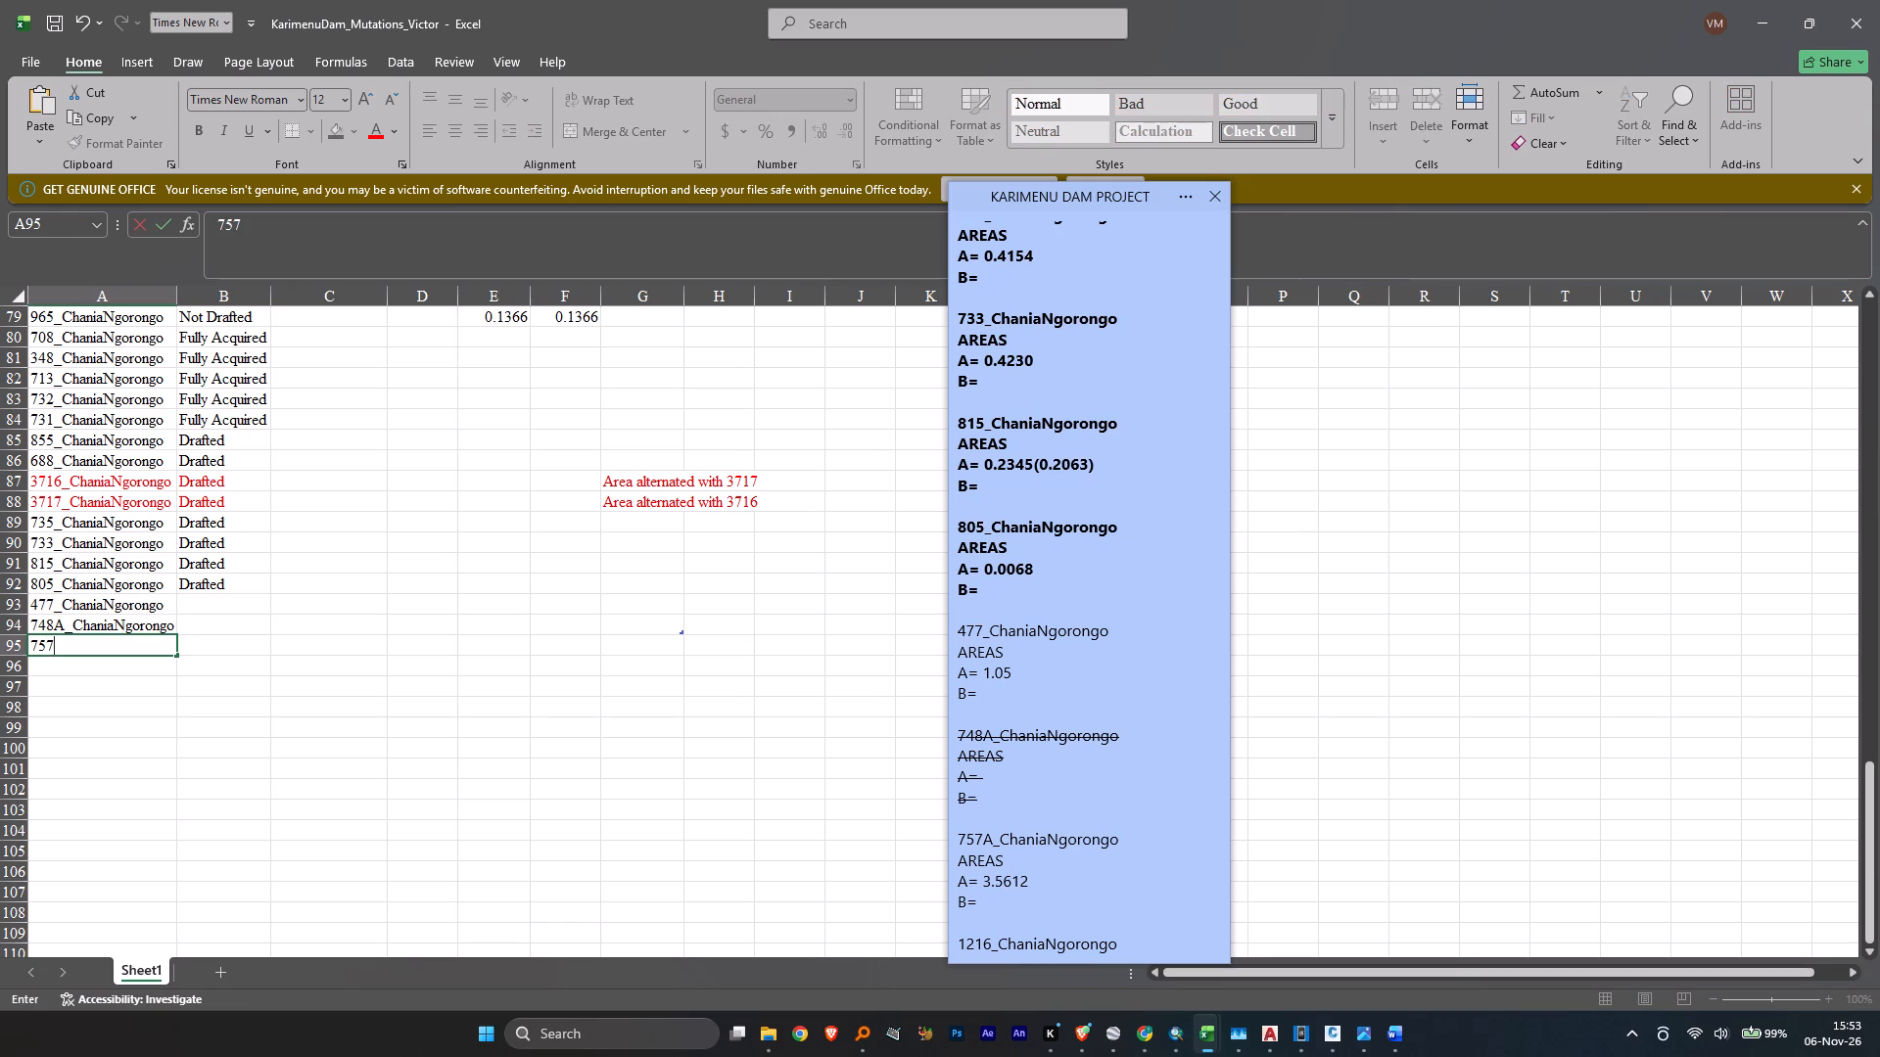
{"action": "key", "text": "shift+a"}
{"action": "key", "text": "ctrl+v"}
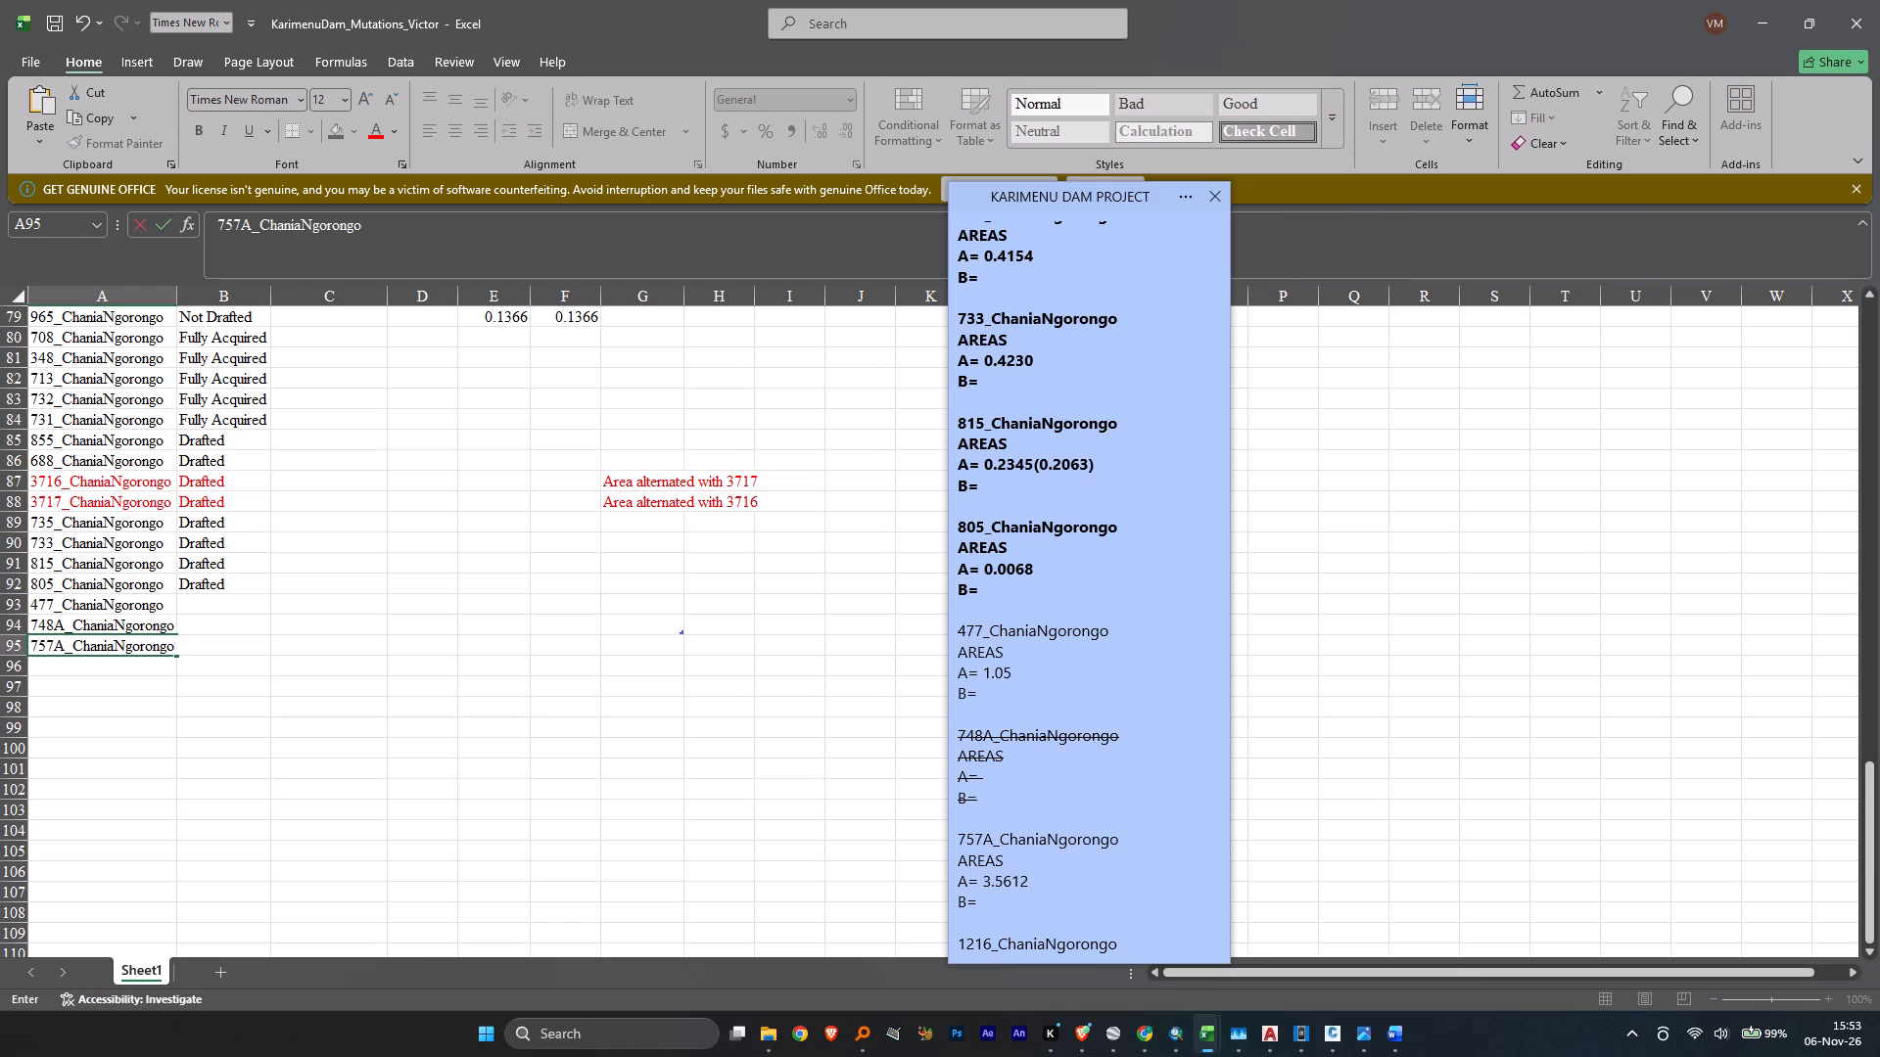
{"action": "key", "text": "Return"}
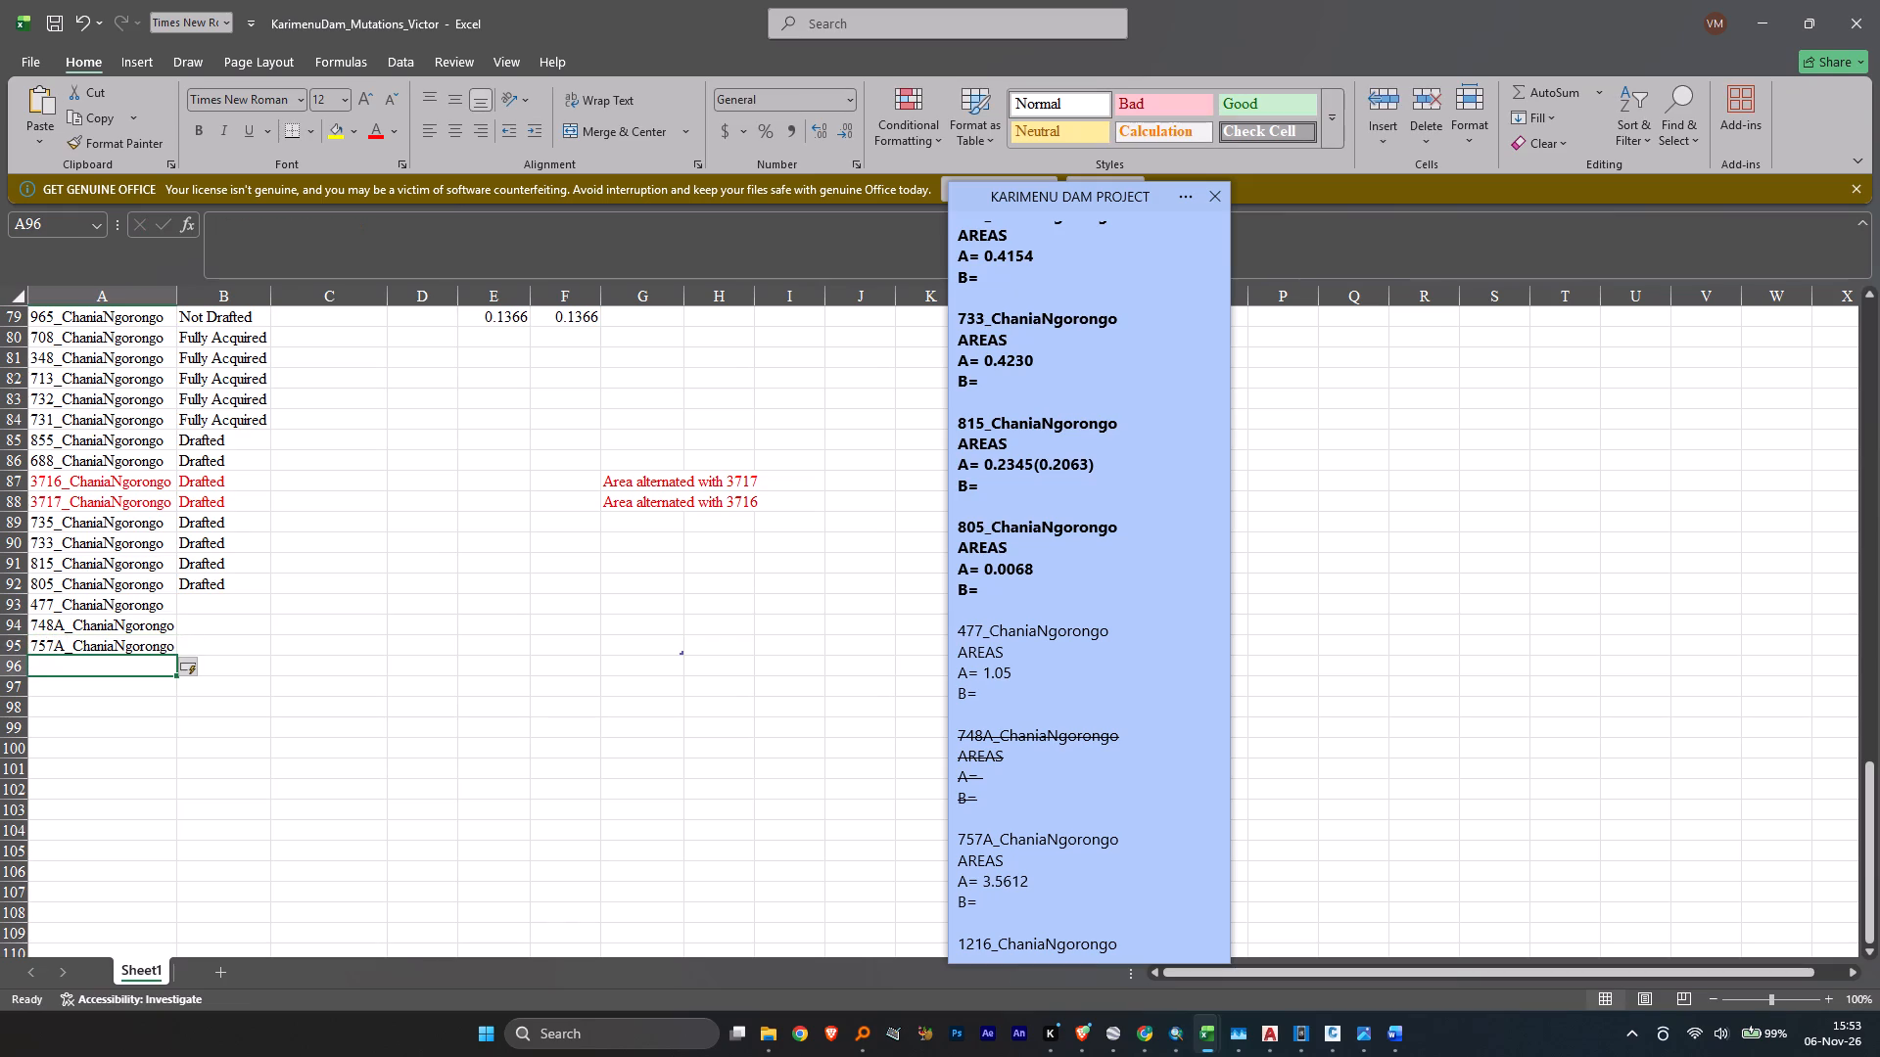
{"action": "type", "text": "12"}
{"action": "type", "text": "16"}
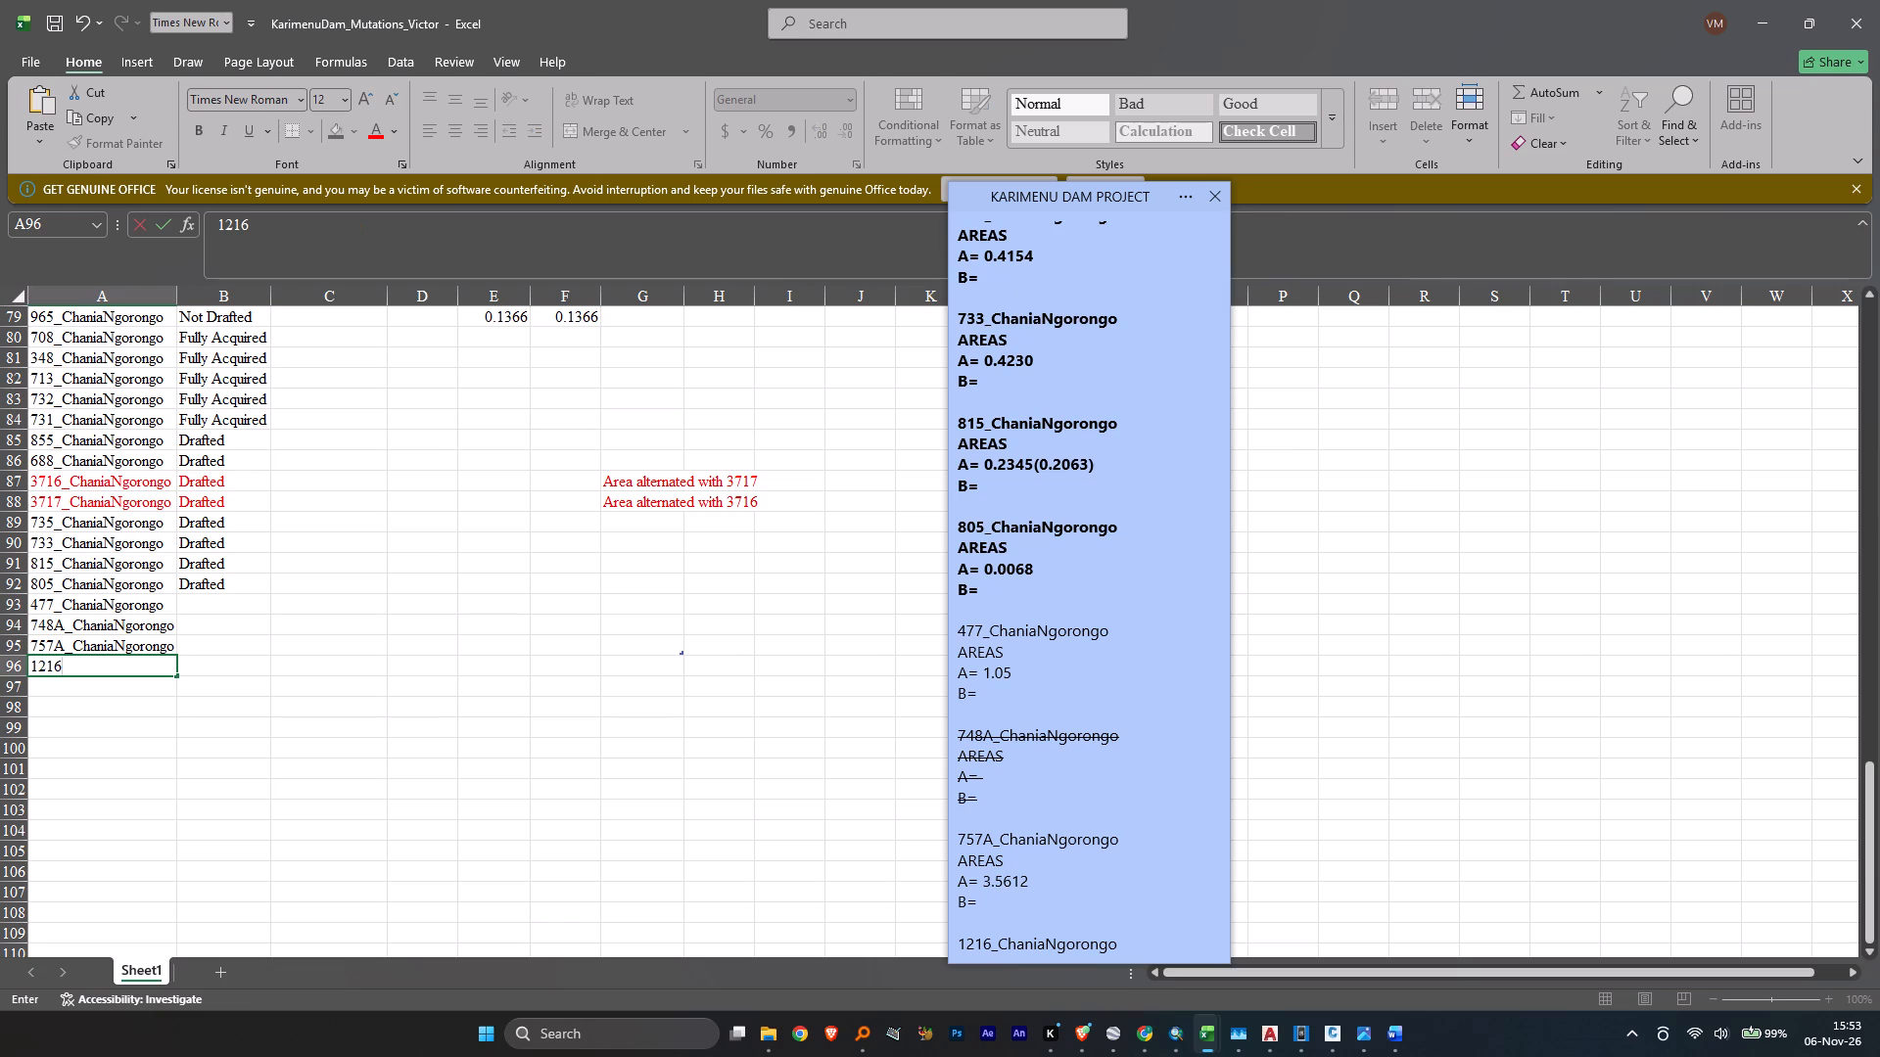
{"action": "key", "text": "ctrl+v"}
{"action": "key", "text": "Return"}
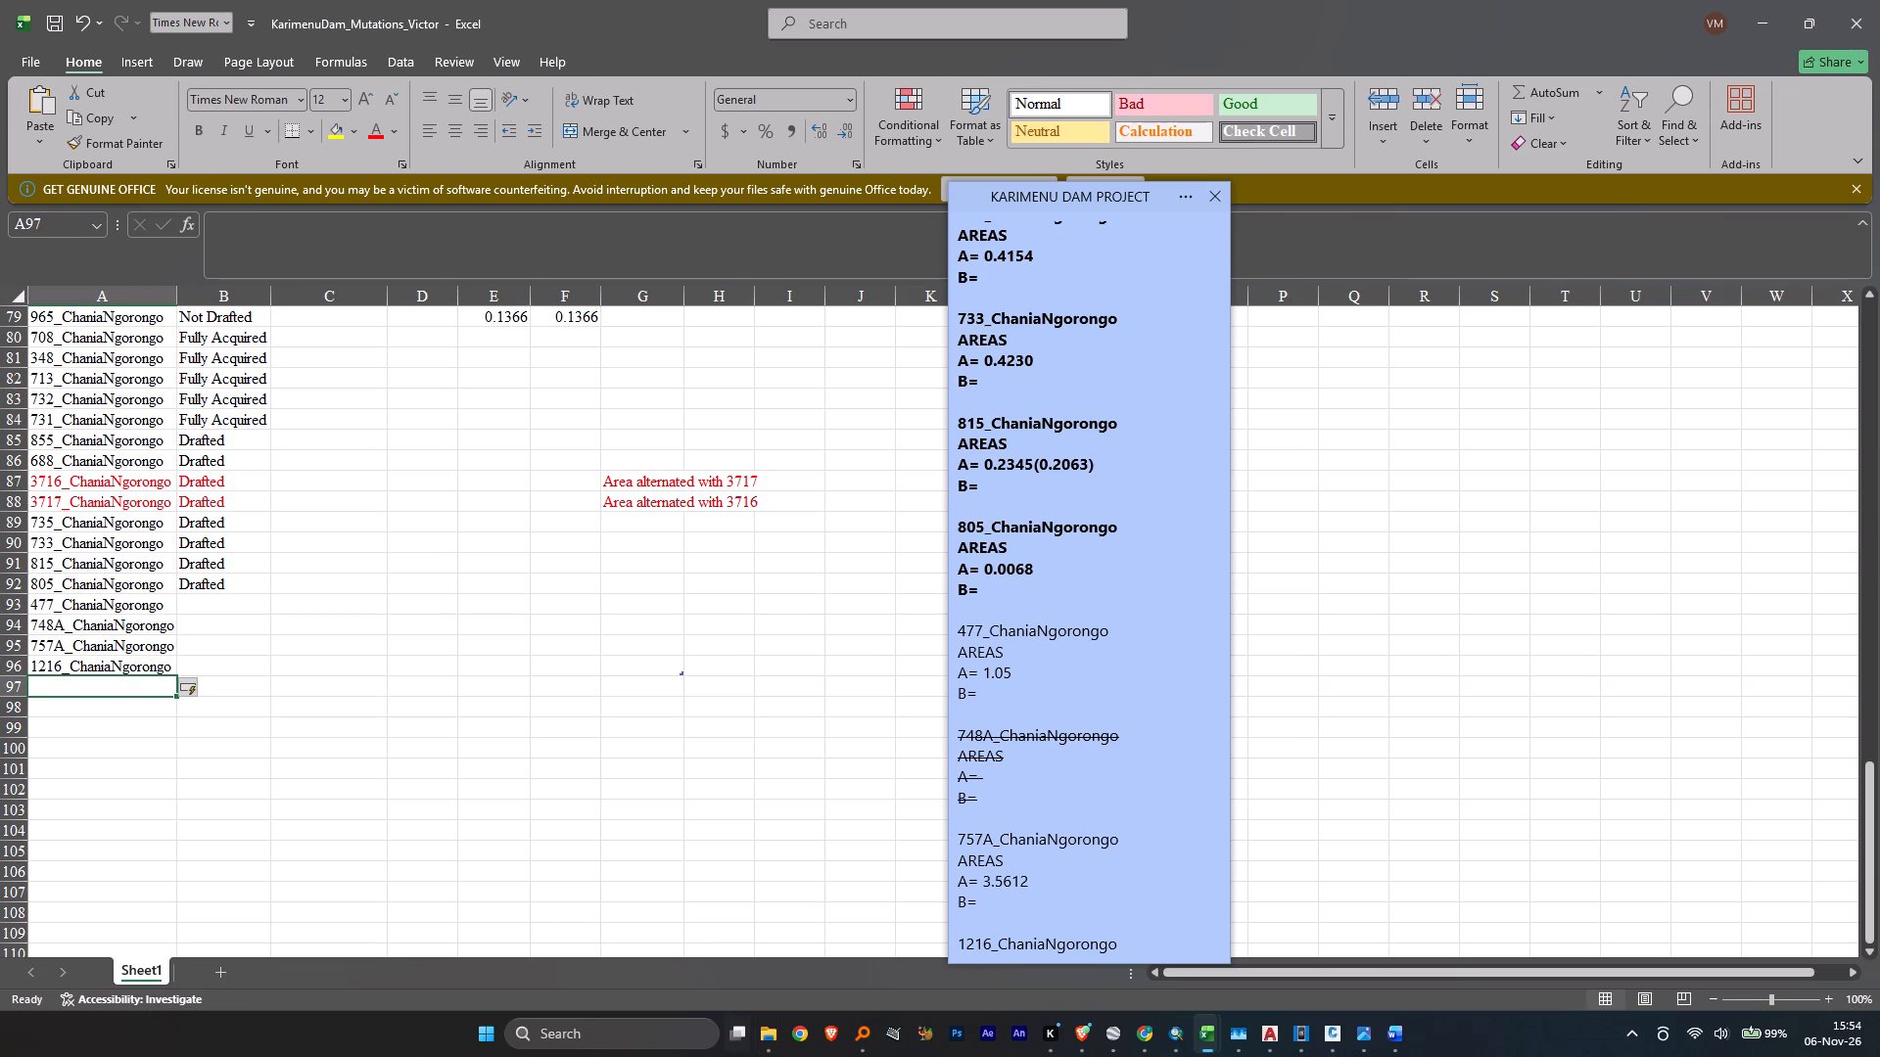
Continue the parcel list from the project notes with 3871_ChaniaNgorongo, 3872_ChaniaNgorongo and 1215_ChaniaNgorongo below 1216_ChaniaNgorongo.
{"action": "scroll", "coordinate": [1089, 740], "scroll_direction": "down", "scroll_amount": 2}
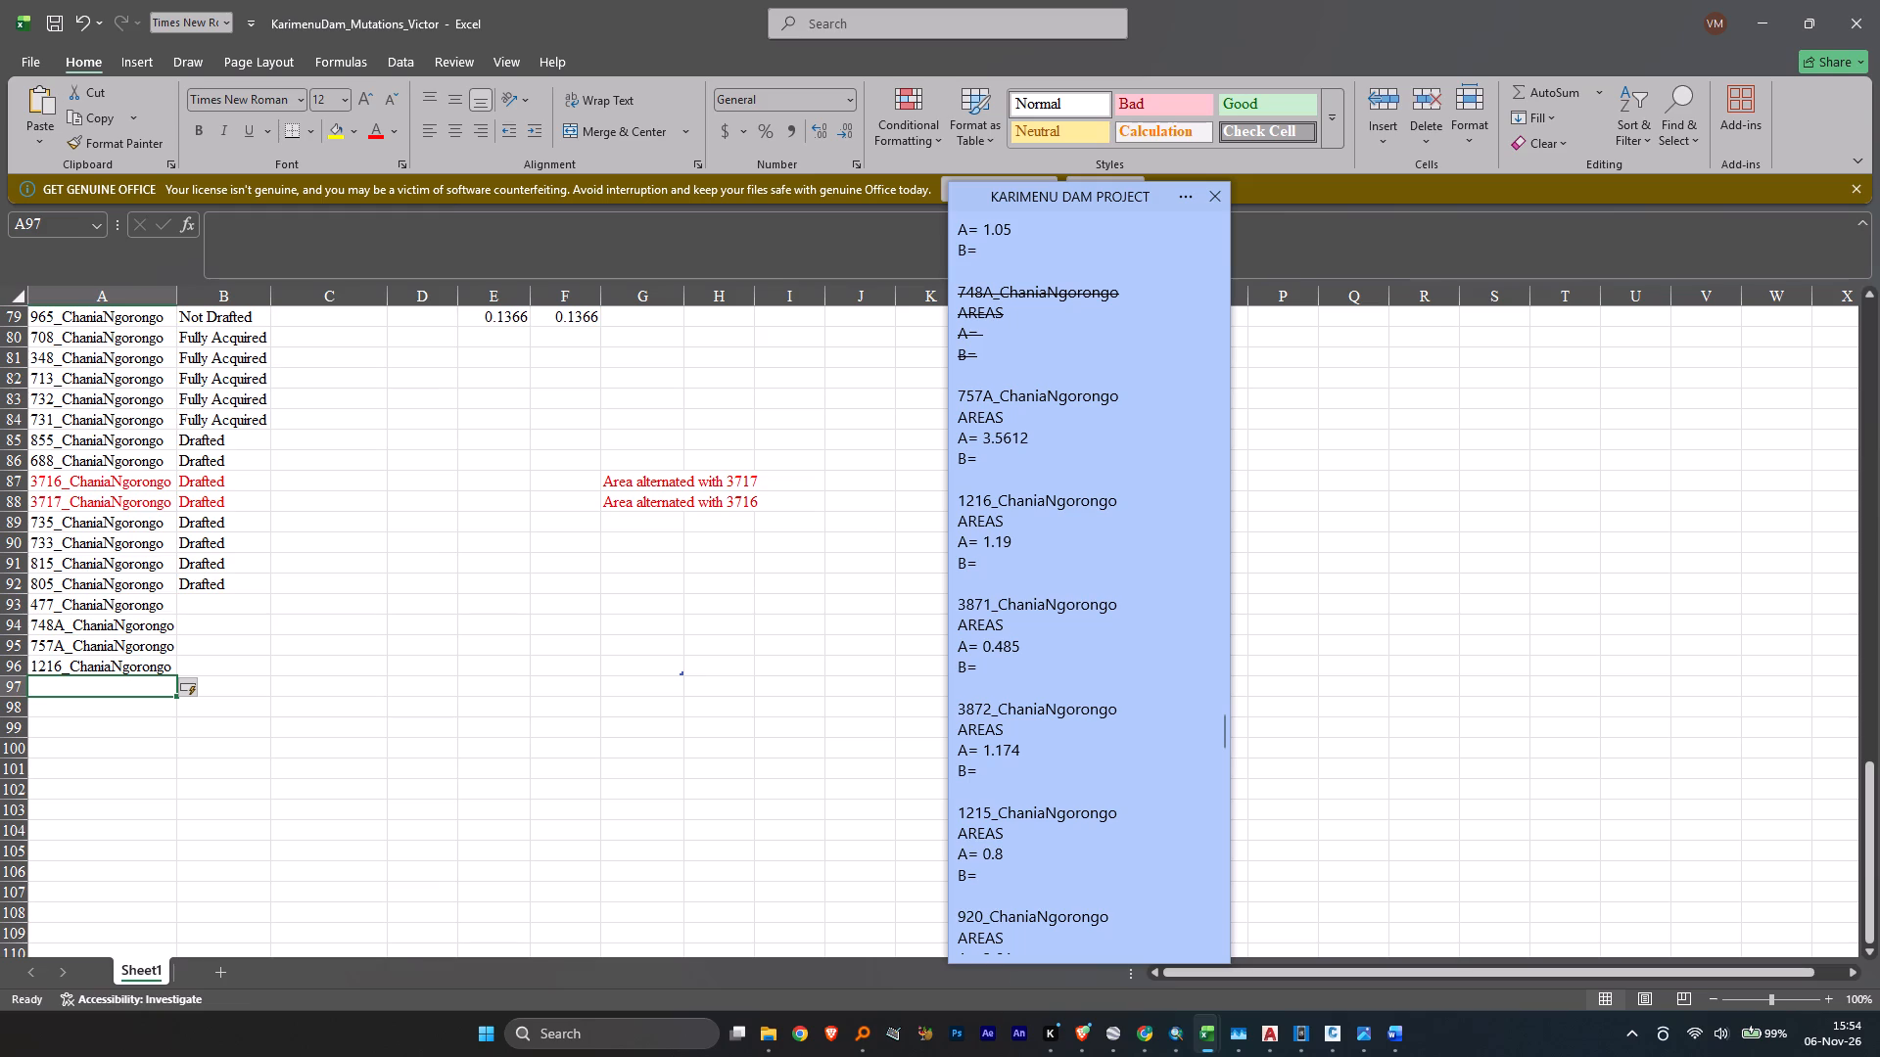
{"action": "type", "text": "3871"}
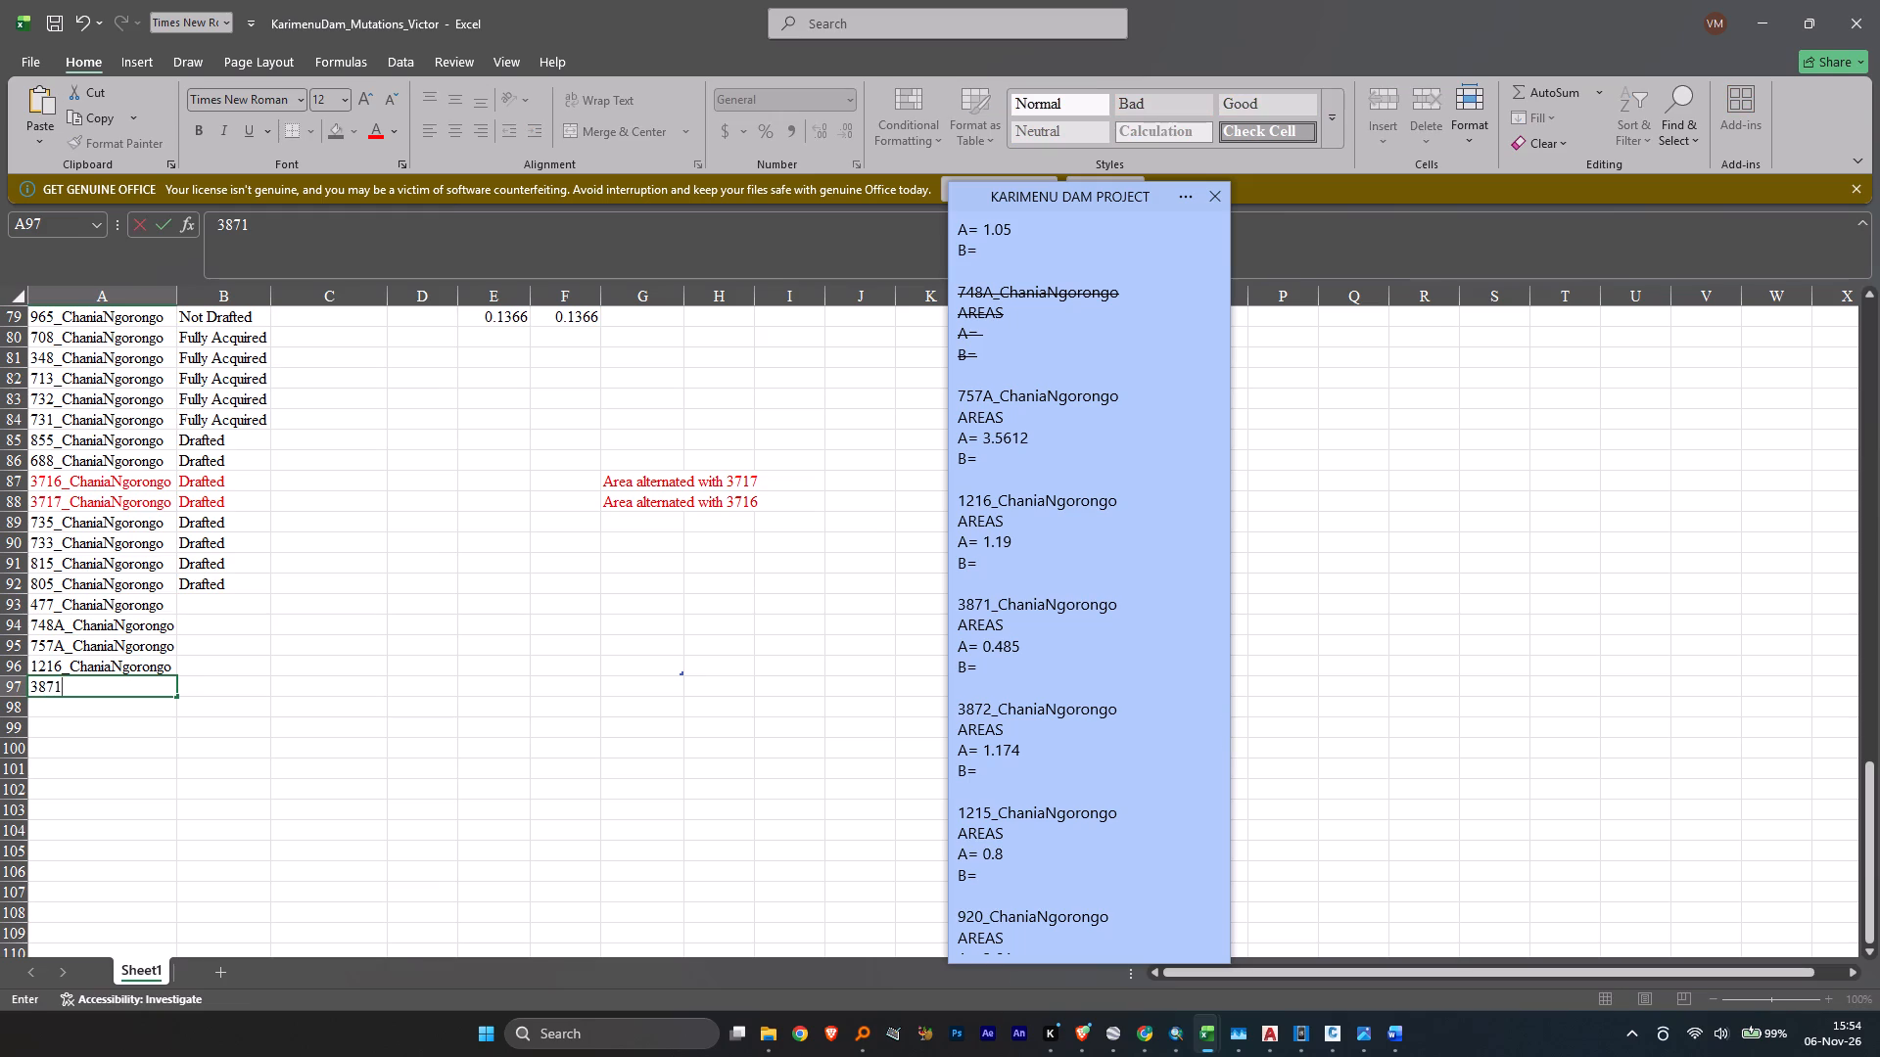
{"action": "key", "text": "ctrl+v"}
{"action": "key", "text": "Return"}
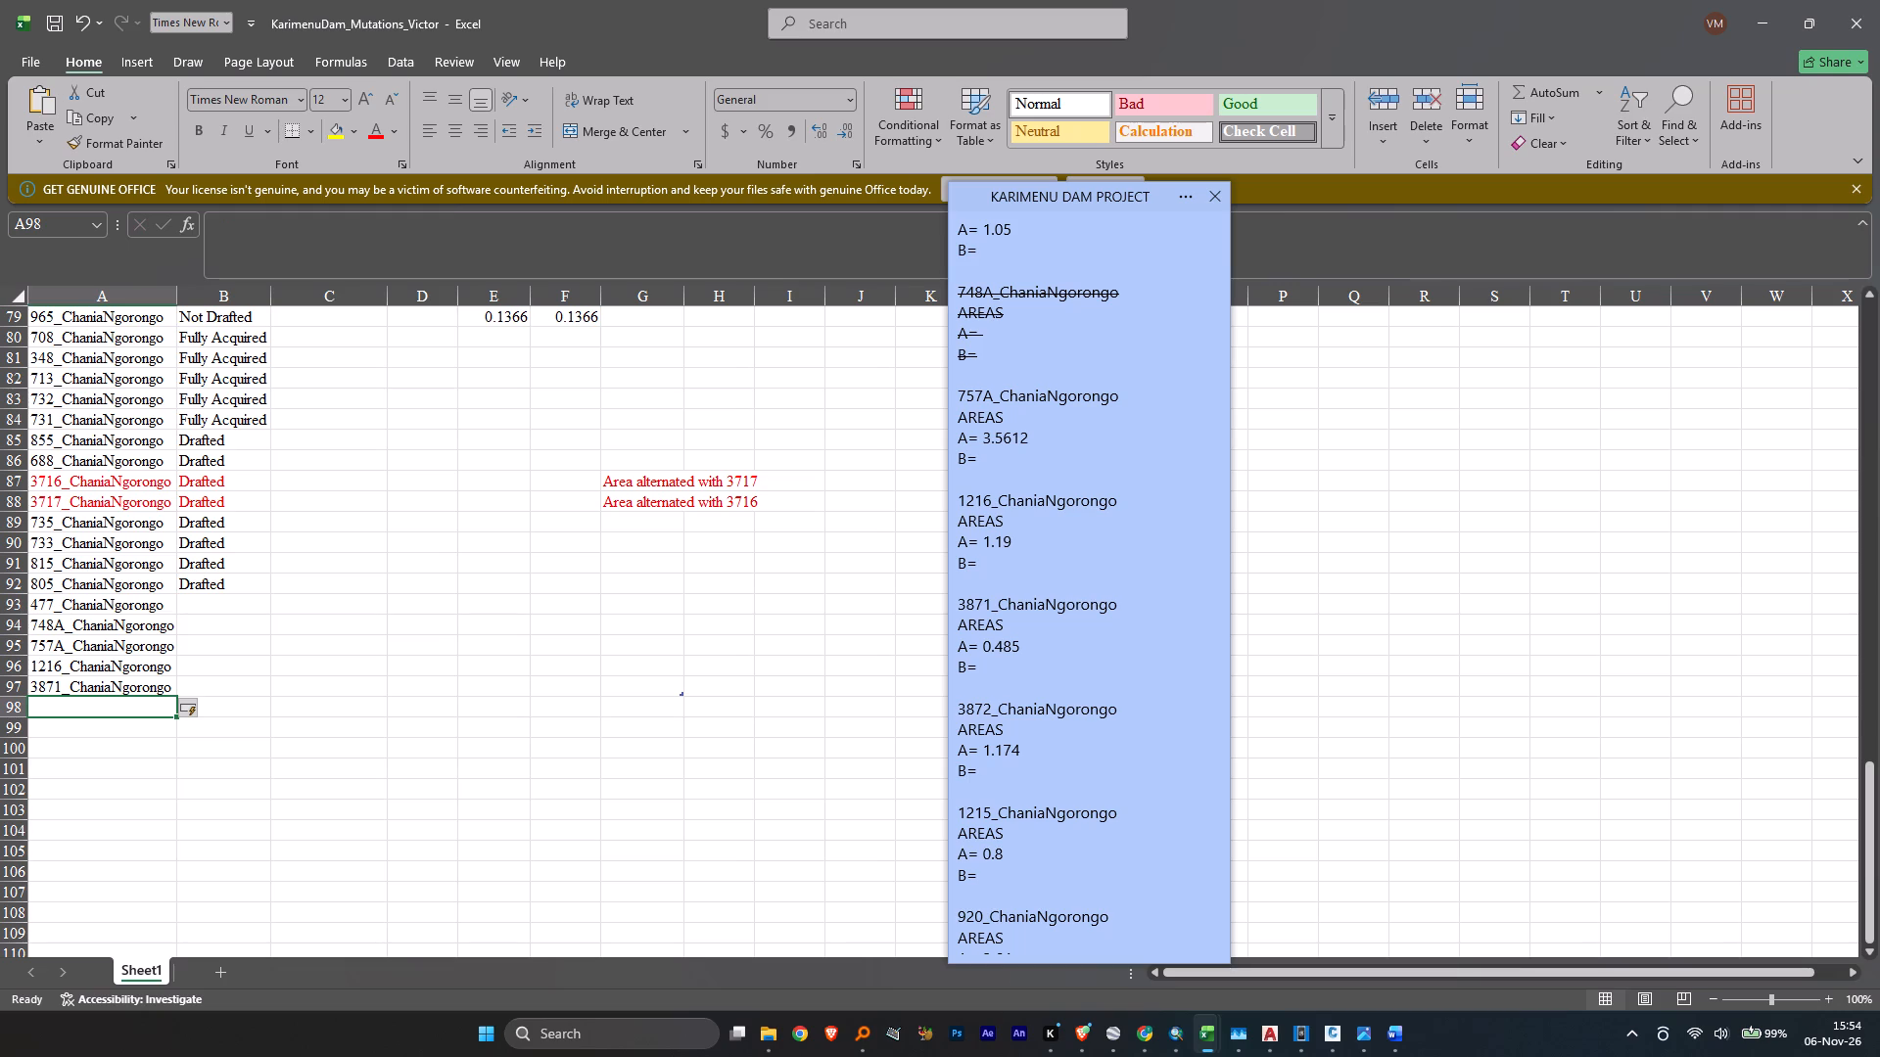
{"action": "key", "text": "3"}
{"action": "key", "text": "8"}
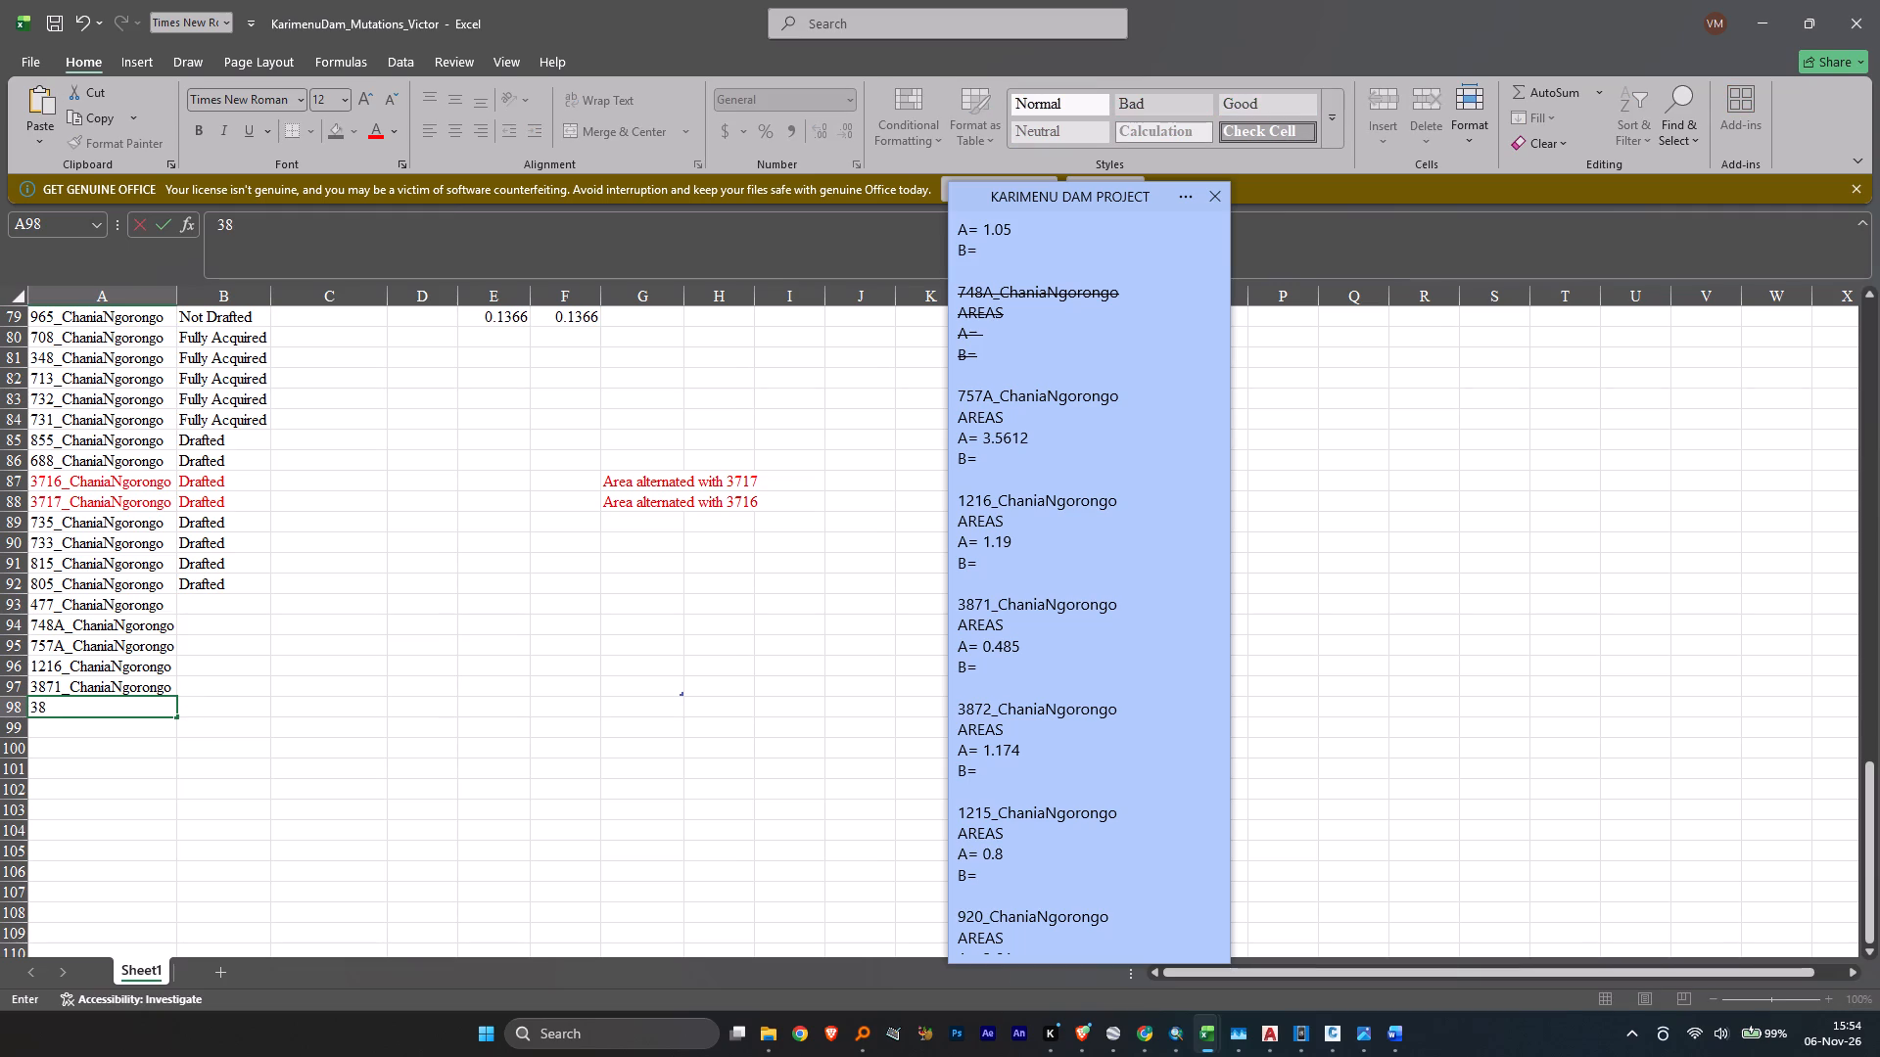
{"action": "type", "text": "72"}
{"action": "key", "text": "ctrl+v"}
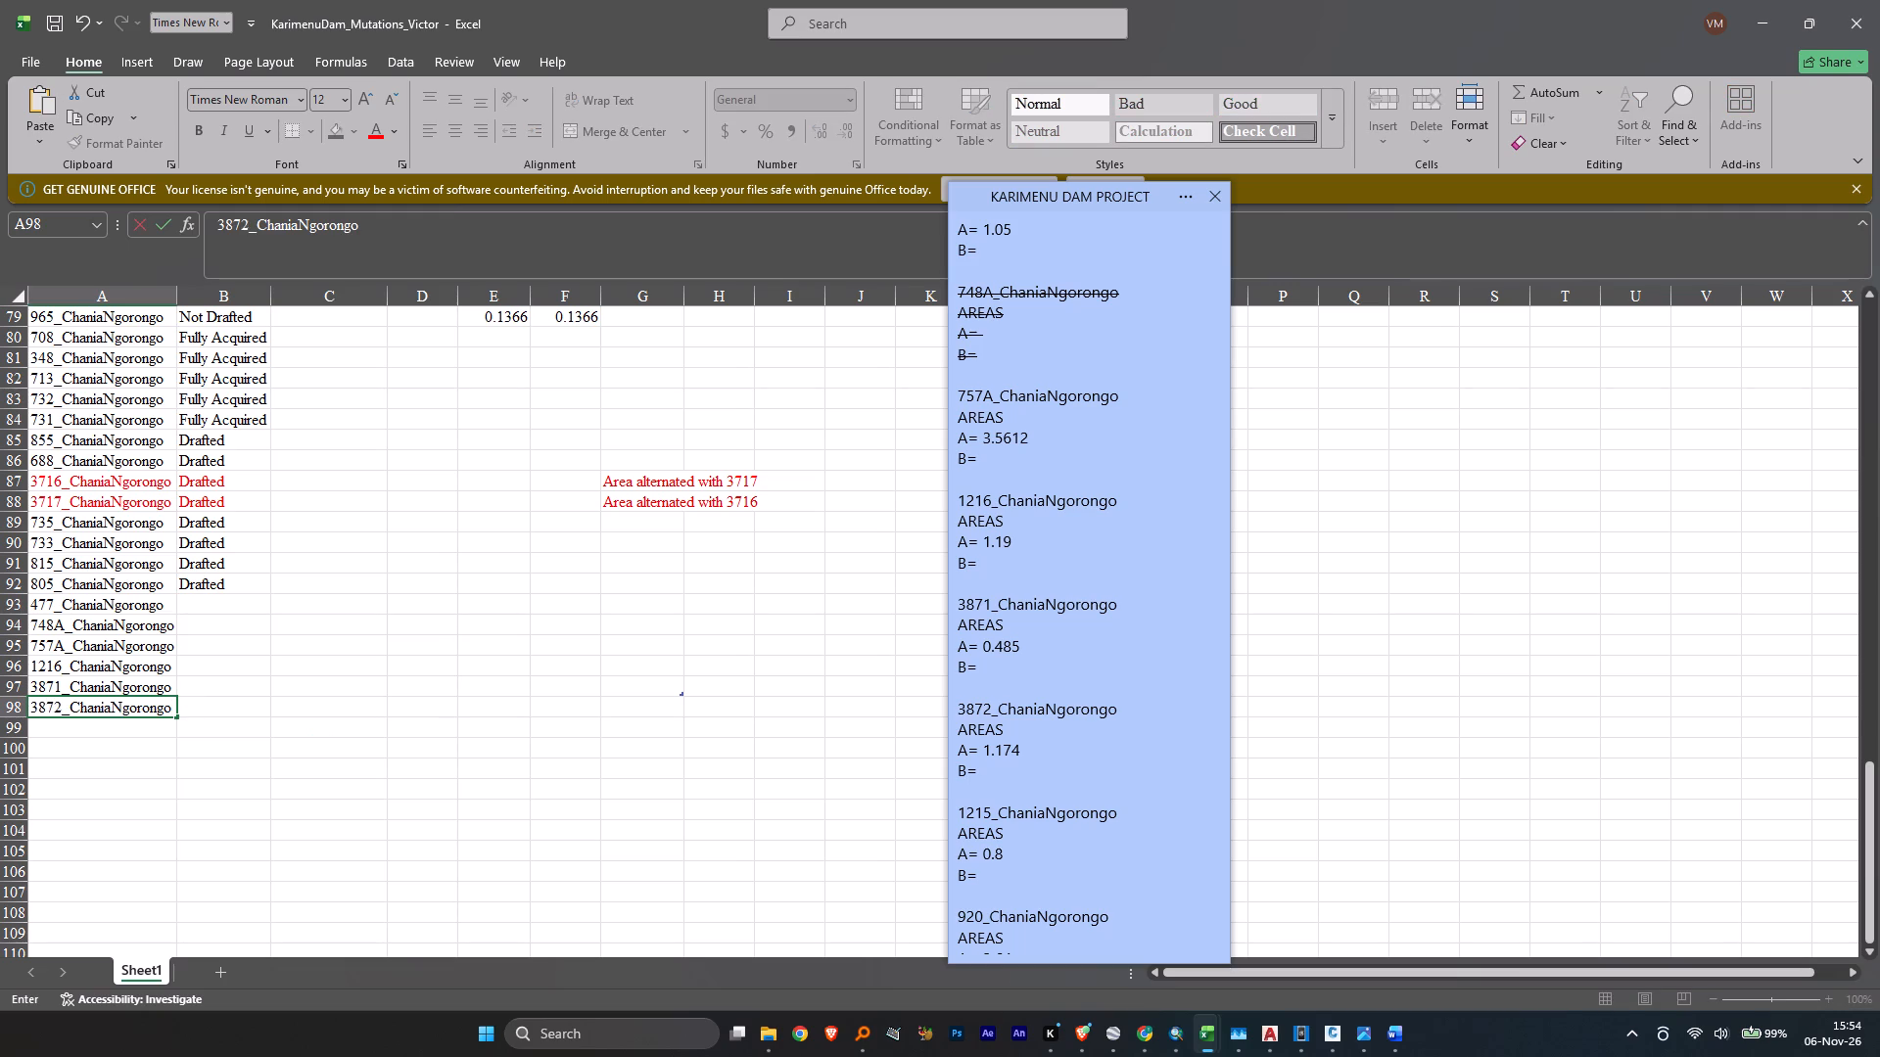
{"action": "key", "text": "Return"}
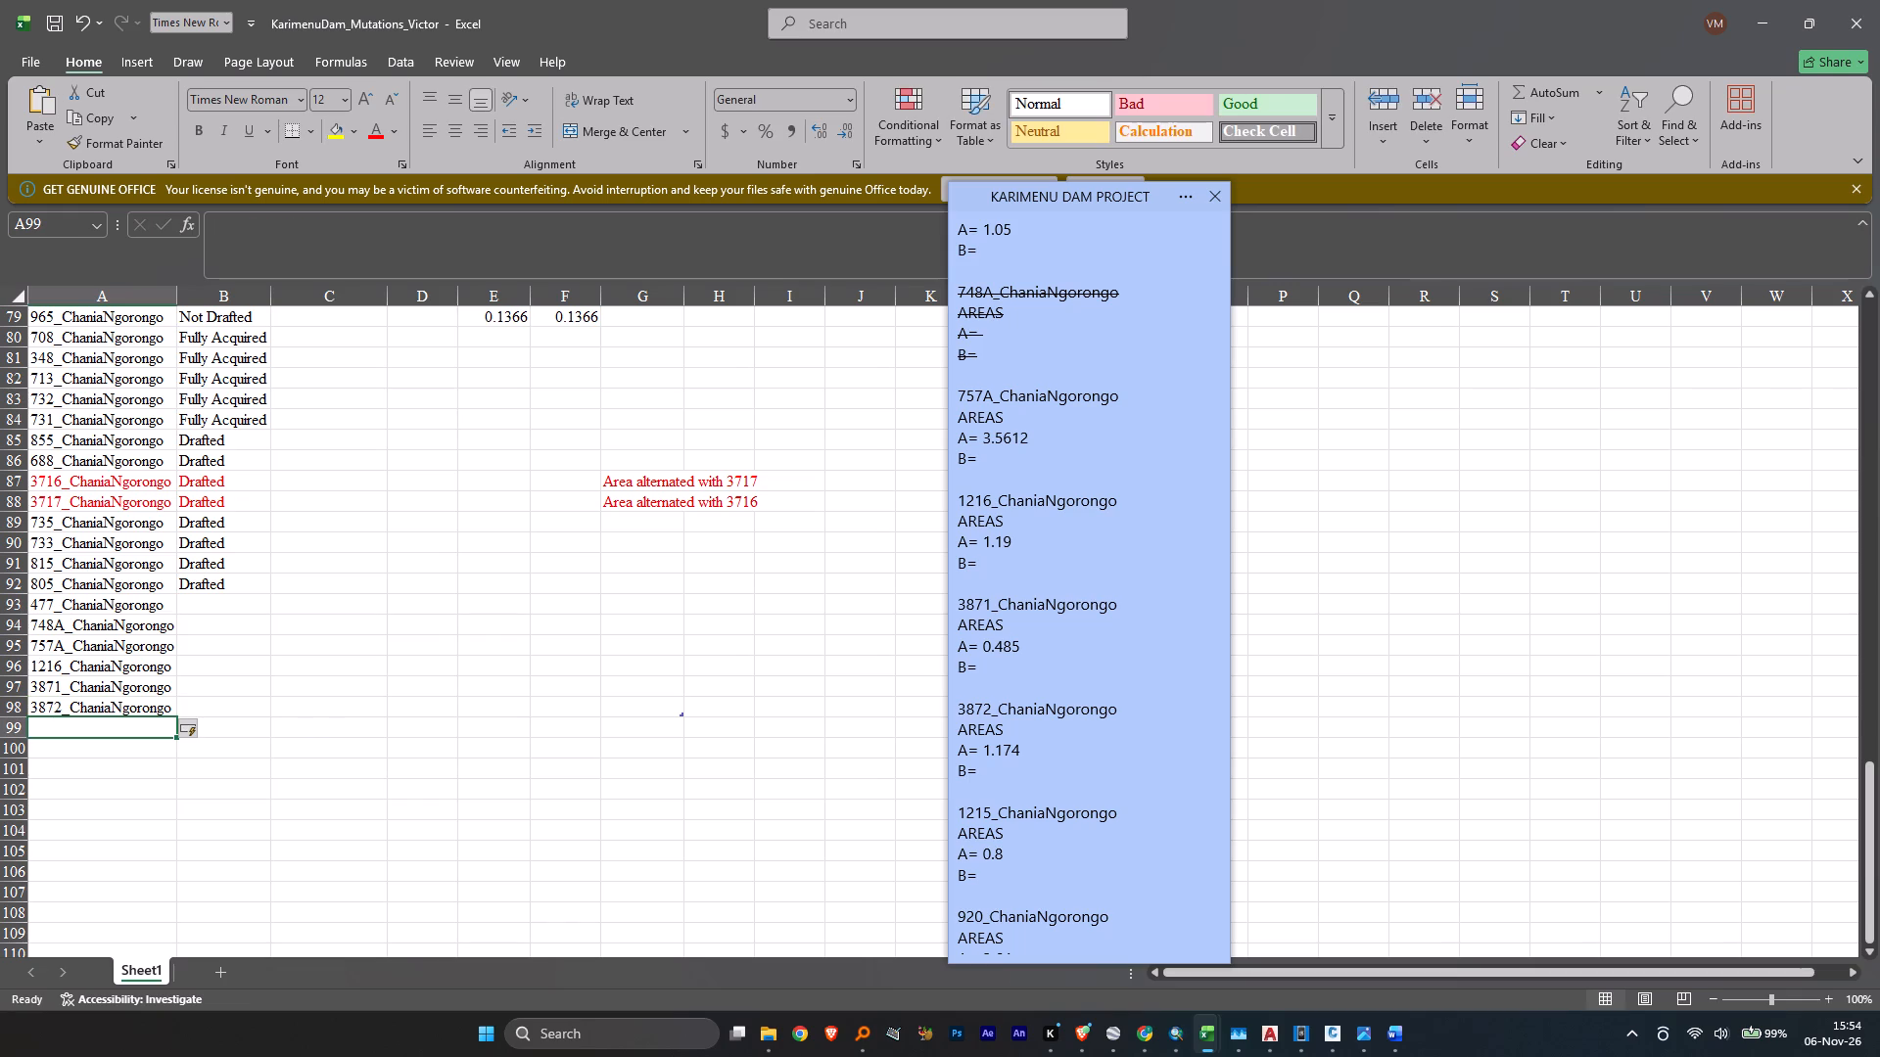
{"action": "type", "text": "1215"}
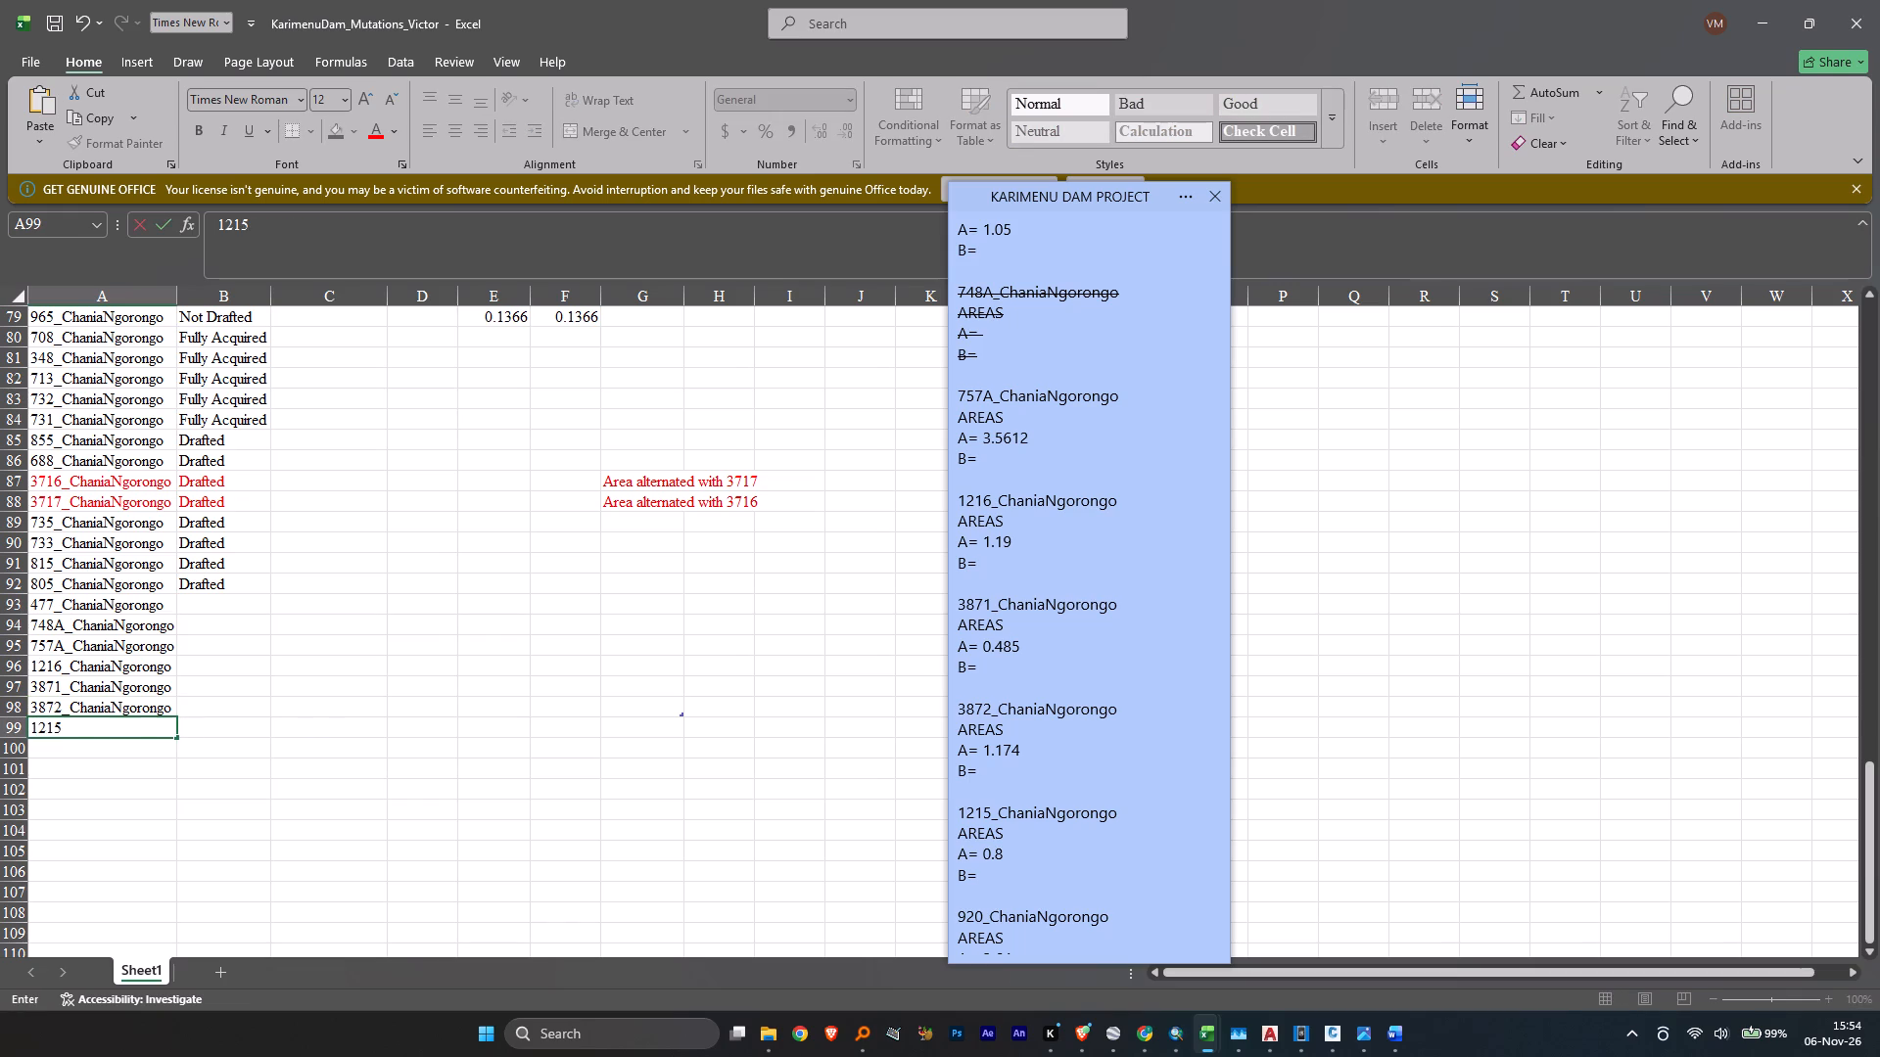
{"action": "key", "text": "ctrl+v"}
{"action": "key", "text": "Return"}
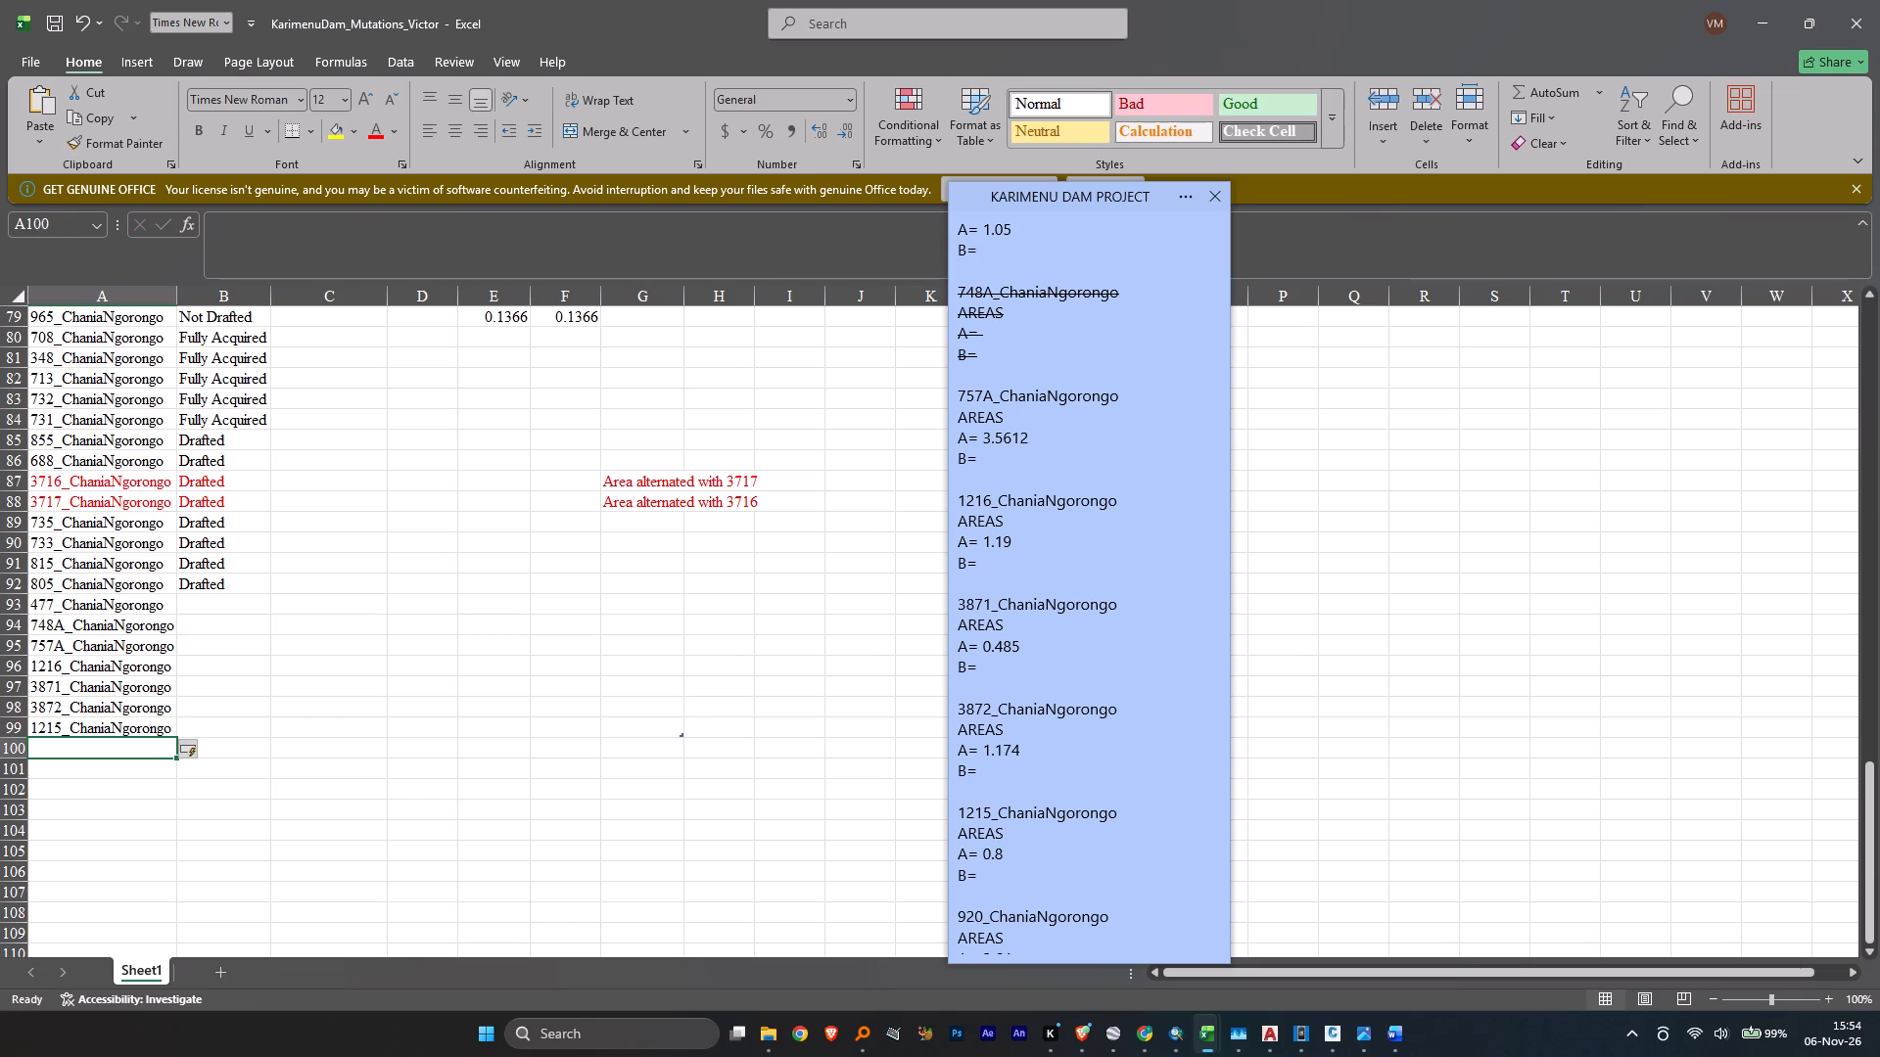
Add parcels 920_ChaniaNgorongo, 737_ChaniaNgorongo and 1239_ChaniaNgorongo from the project notes below 1215_ChaniaNgorongo.
{"action": "type", "text": "920"}
{"action": "key", "text": "ctrl+v"}
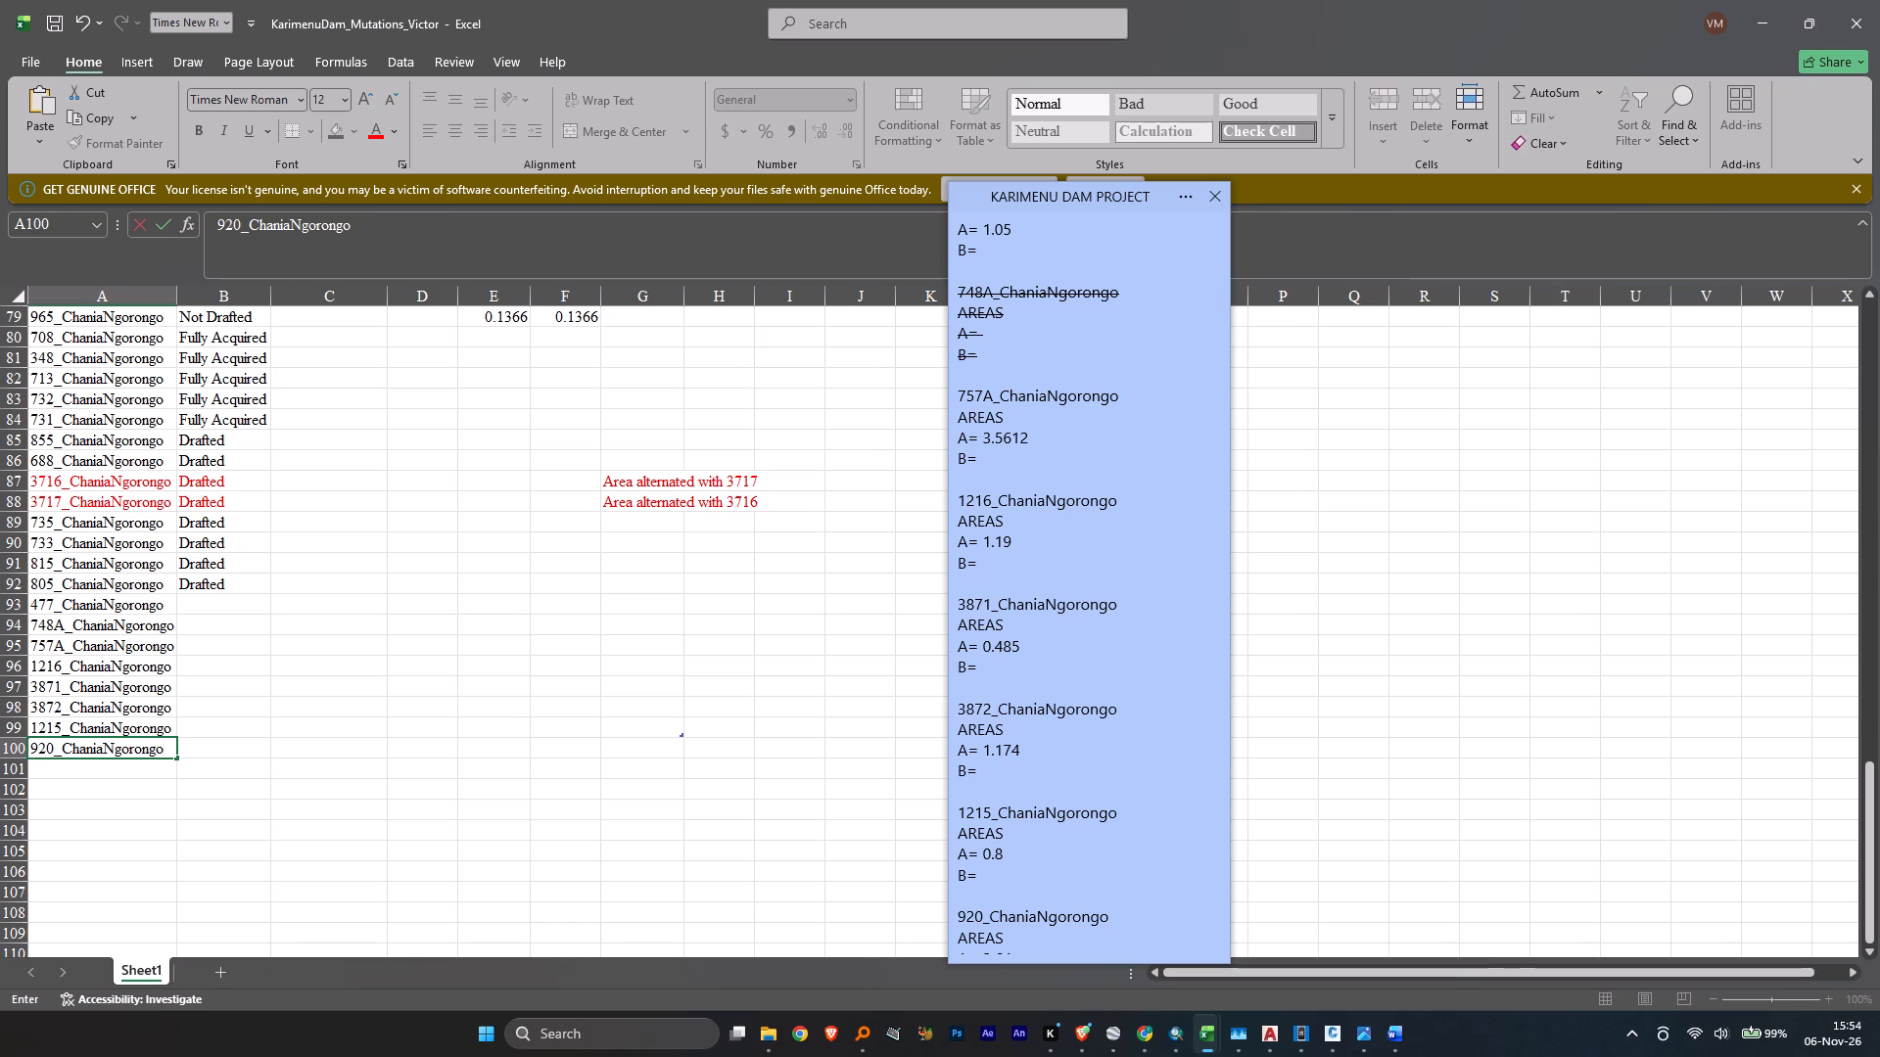
{"action": "key", "text": "Return"}
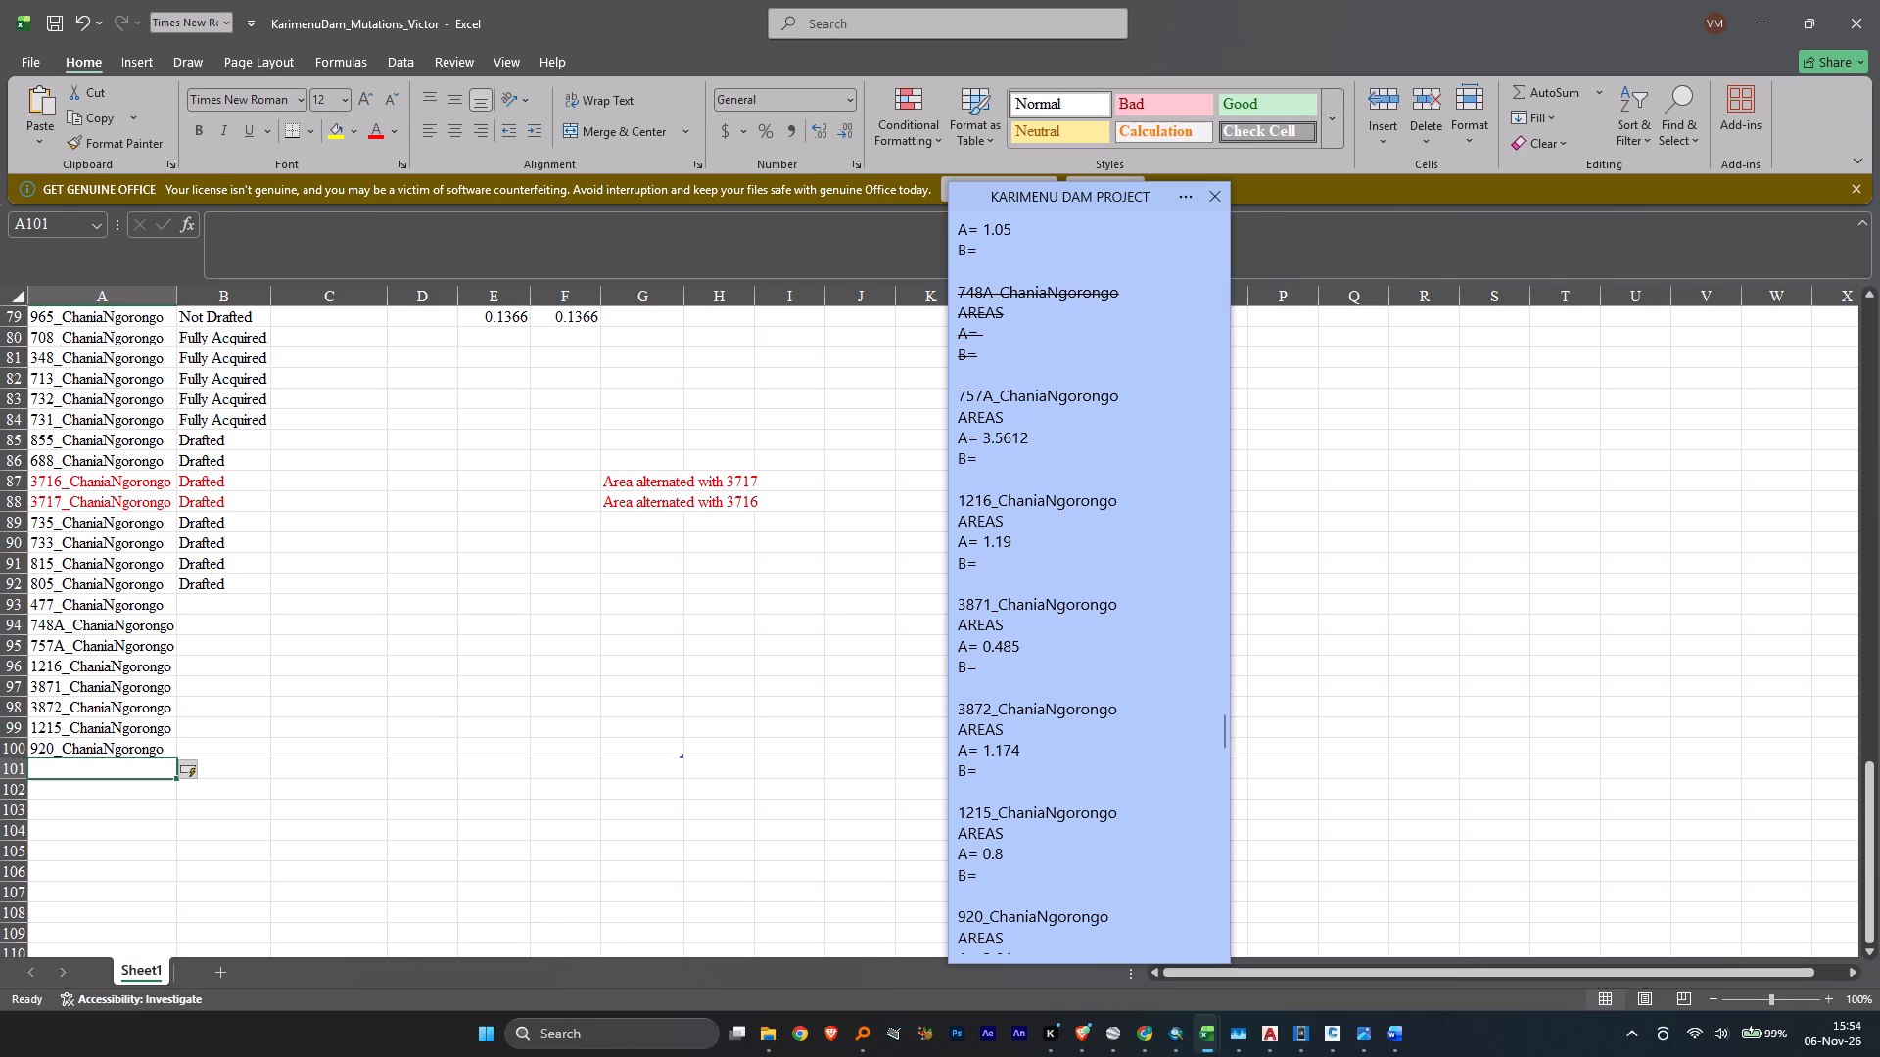
{"action": "scroll", "coordinate": [1029, 856], "scroll_direction": "down", "scroll_amount": 1}
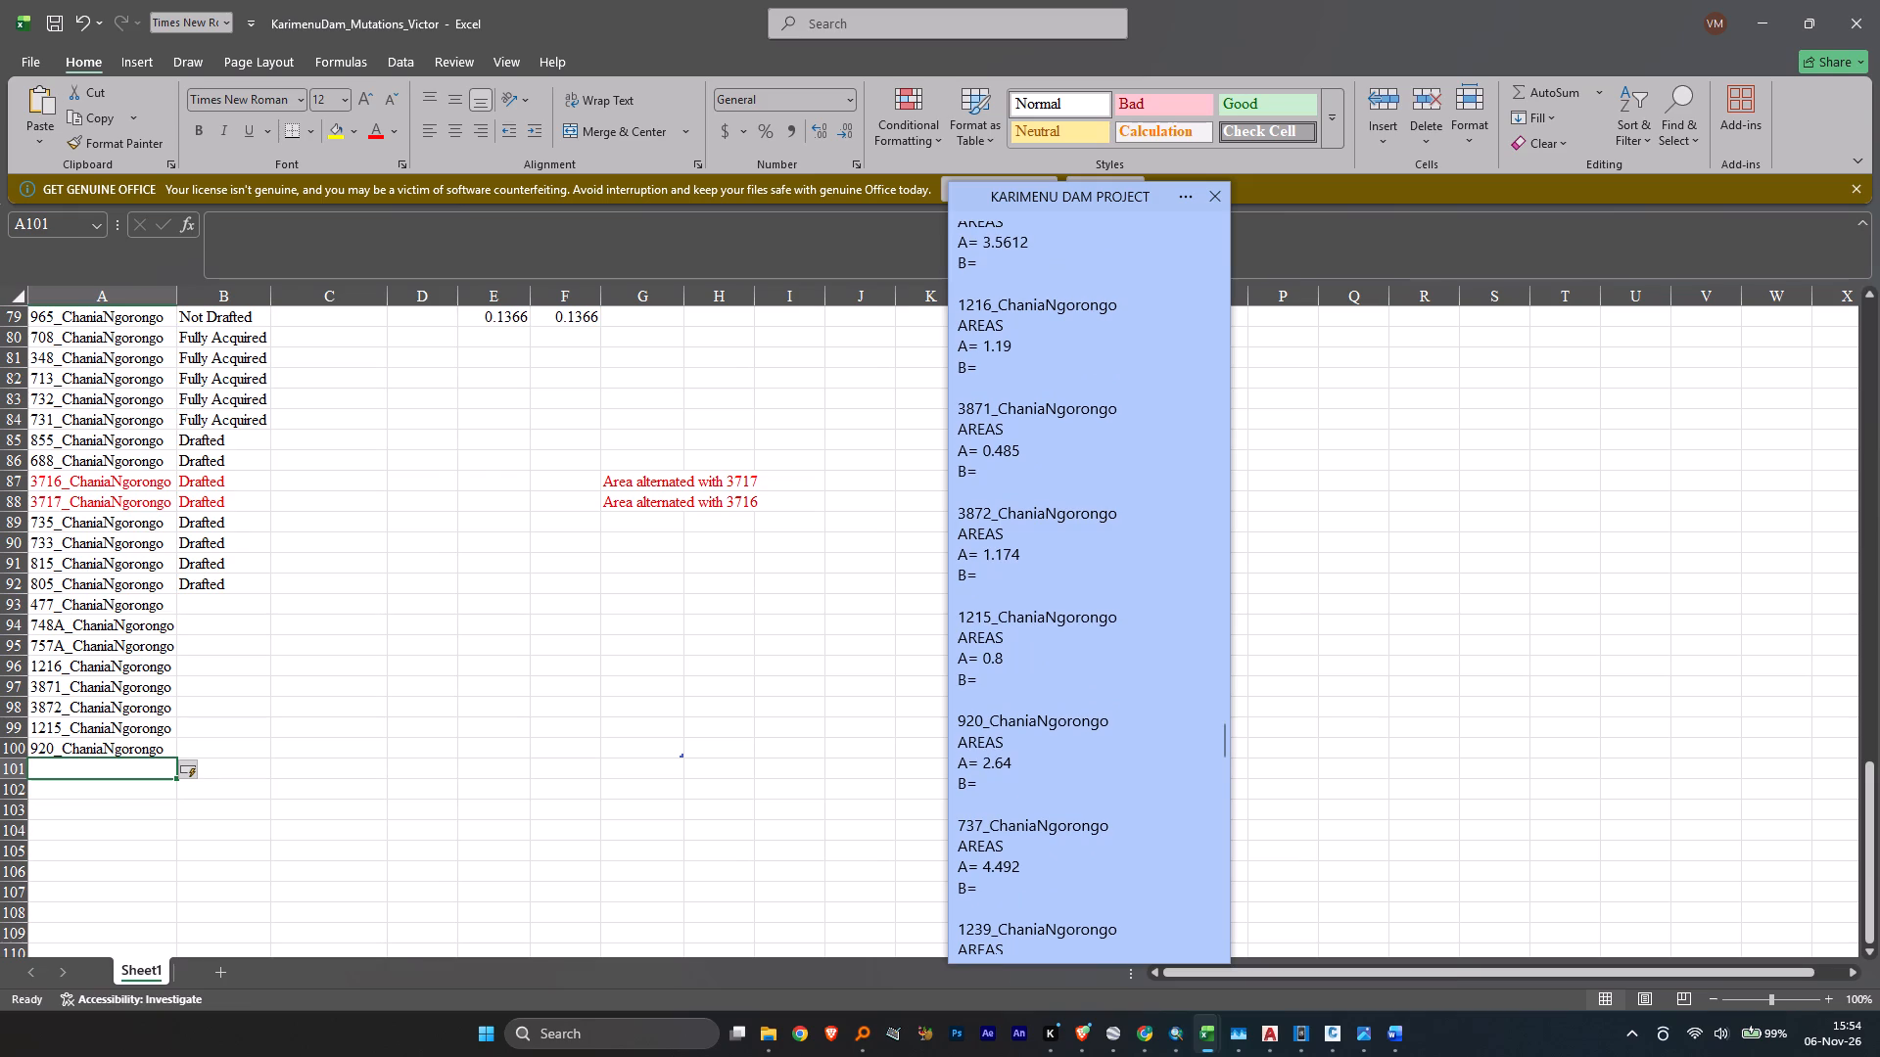
{"action": "type", "text": "737"}
{"action": "key", "text": "ctrl+v"}
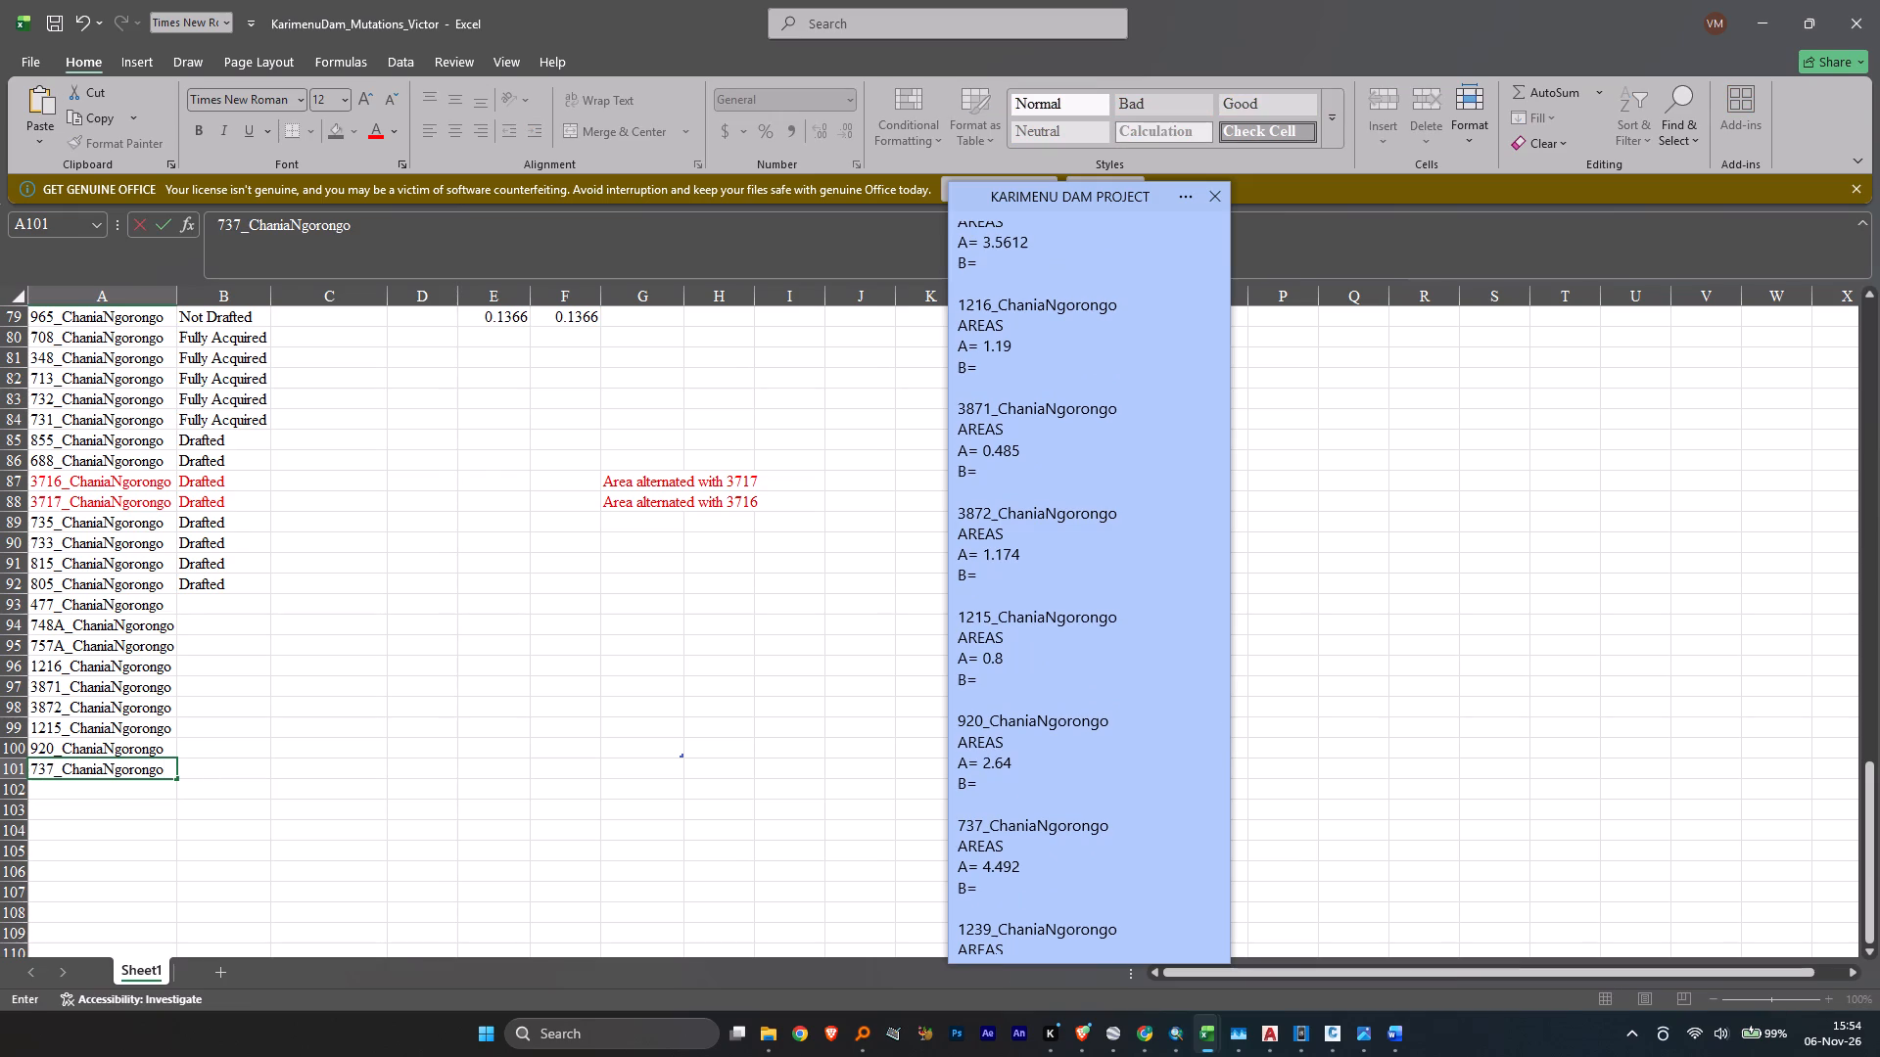
{"action": "key", "text": "Return"}
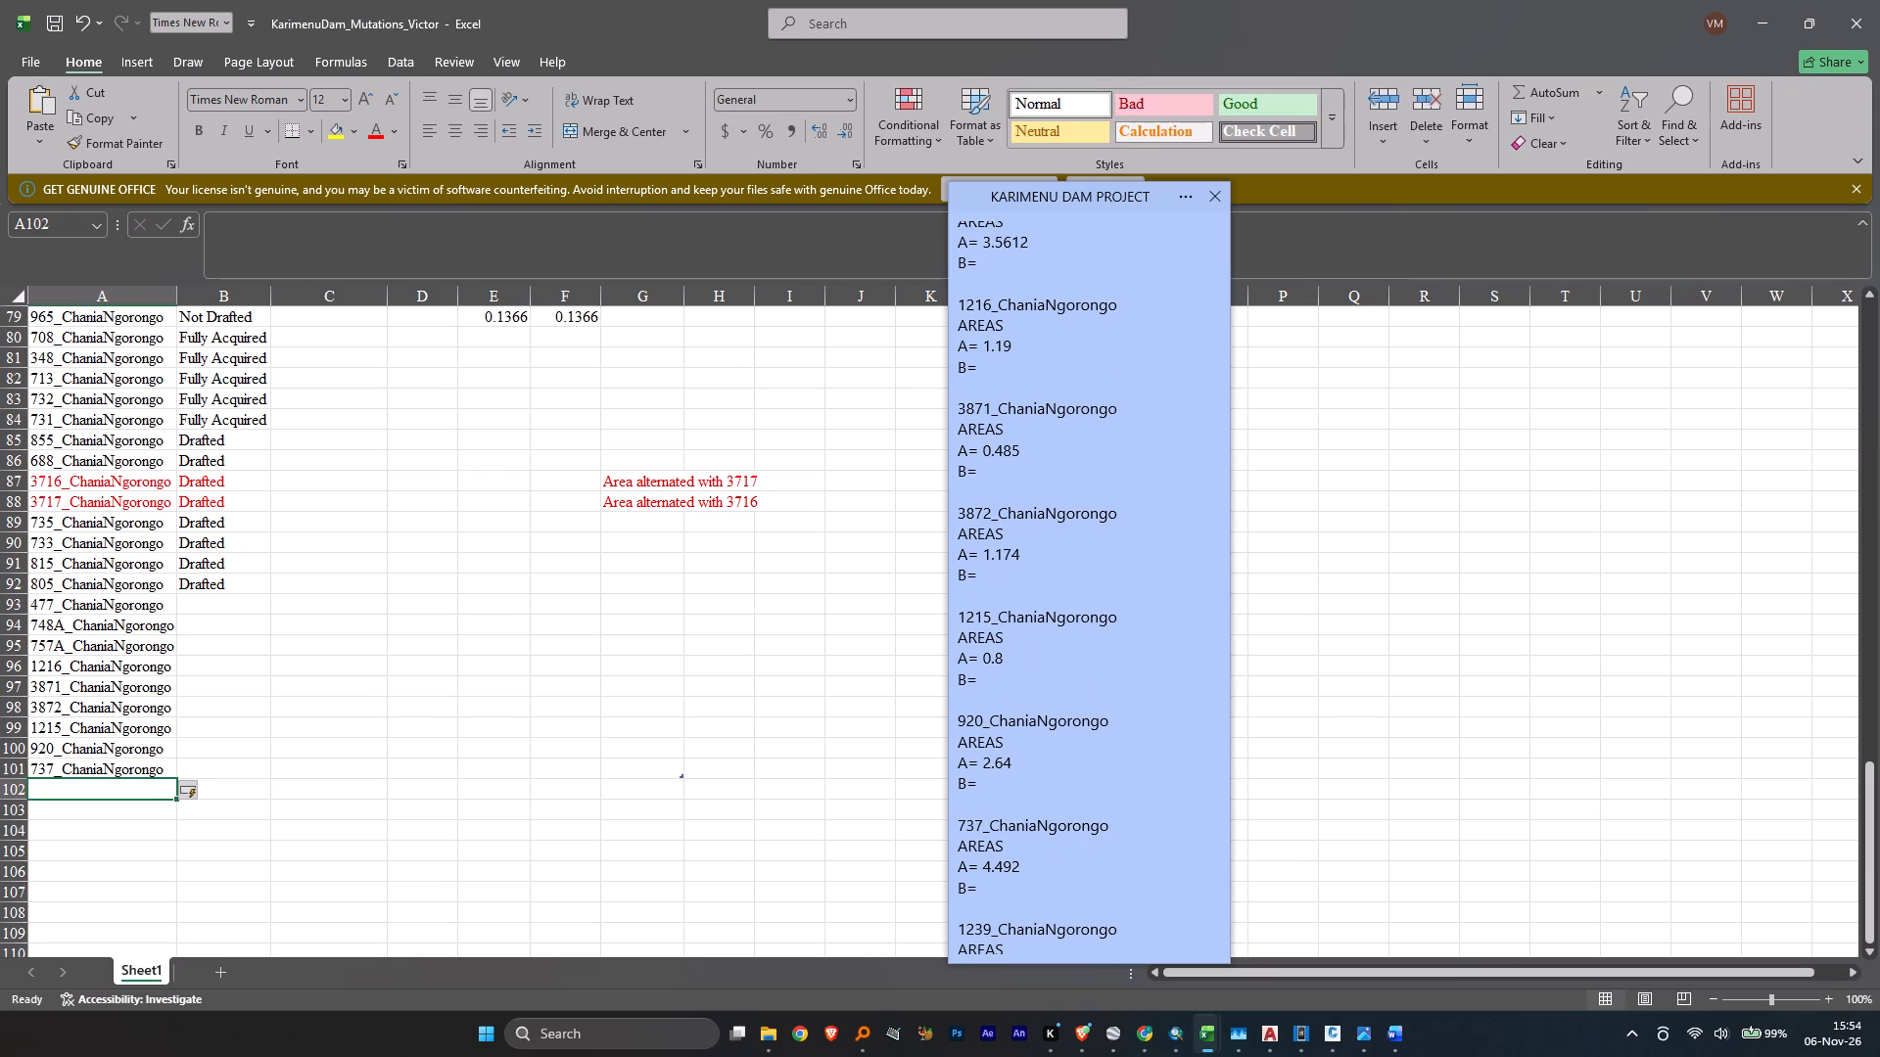
{"action": "scroll", "coordinate": [1081, 859], "scroll_direction": "down", "scroll_amount": 1}
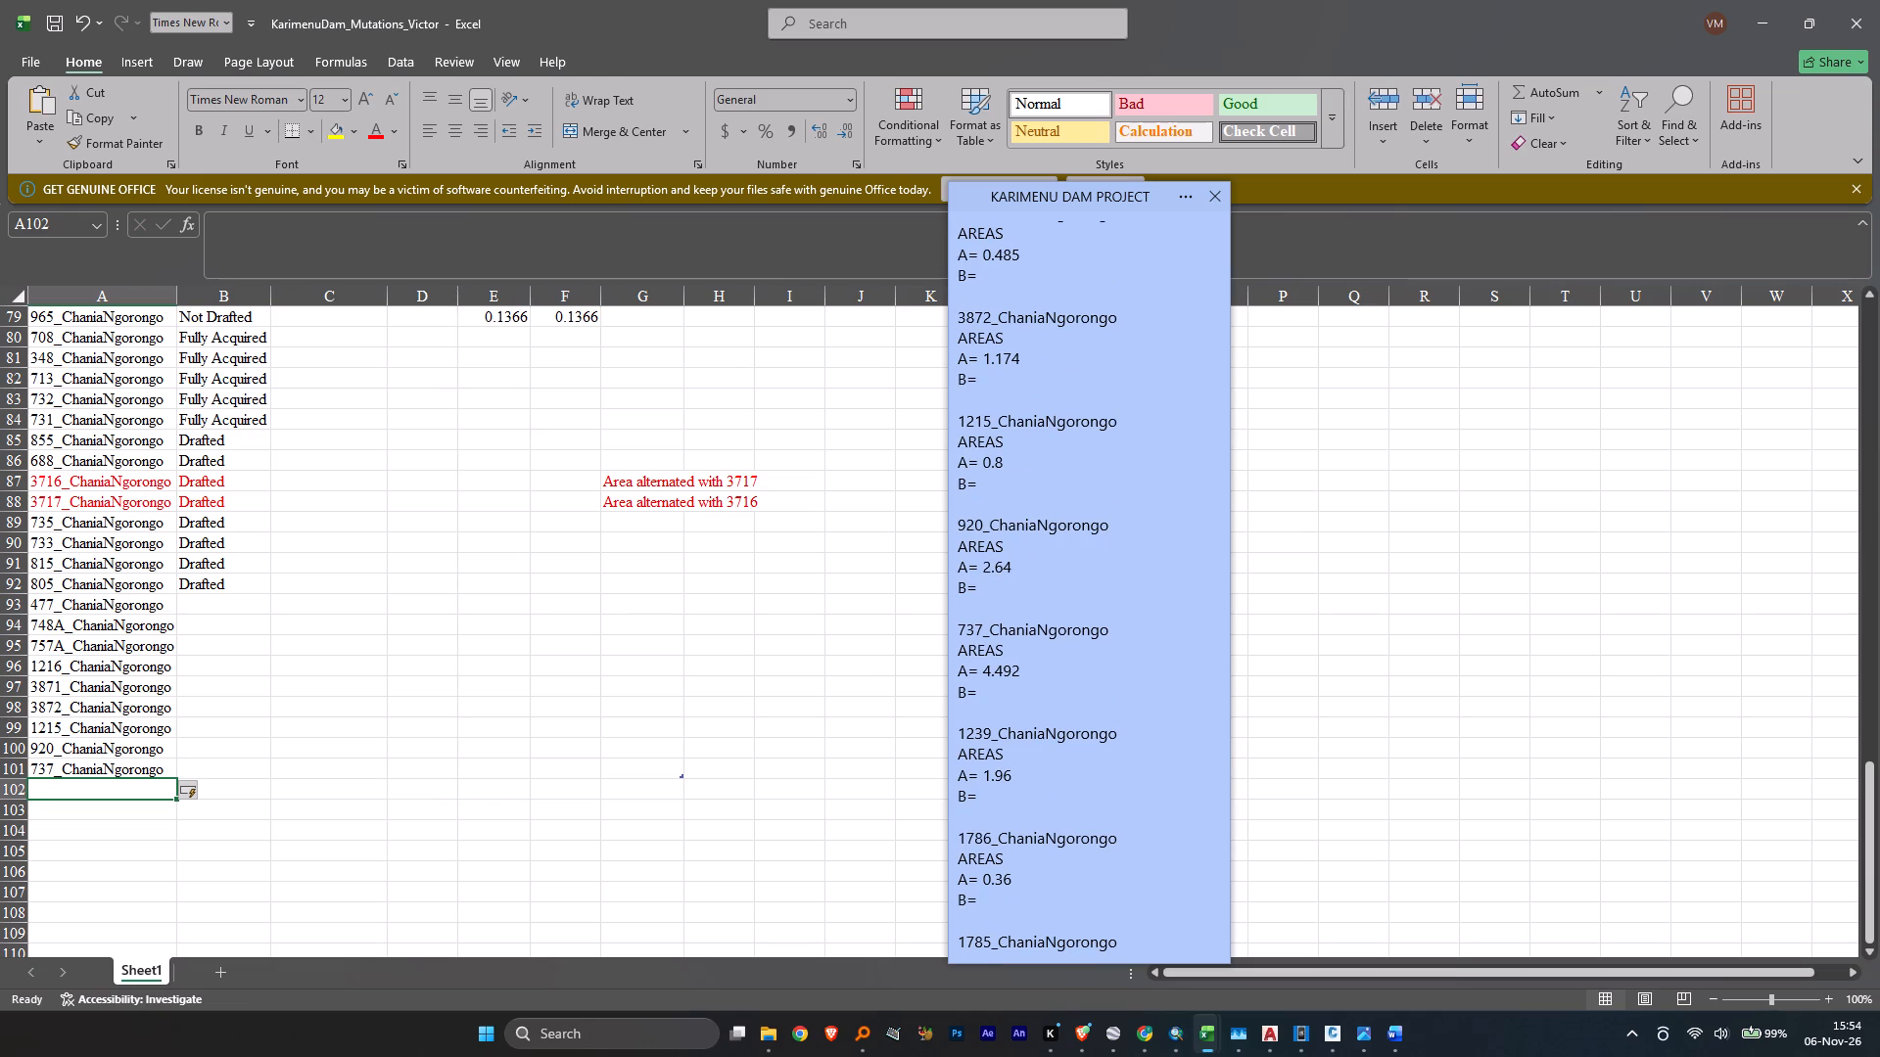
{"action": "key", "text": "1"}
{"action": "type", "text": "23"}
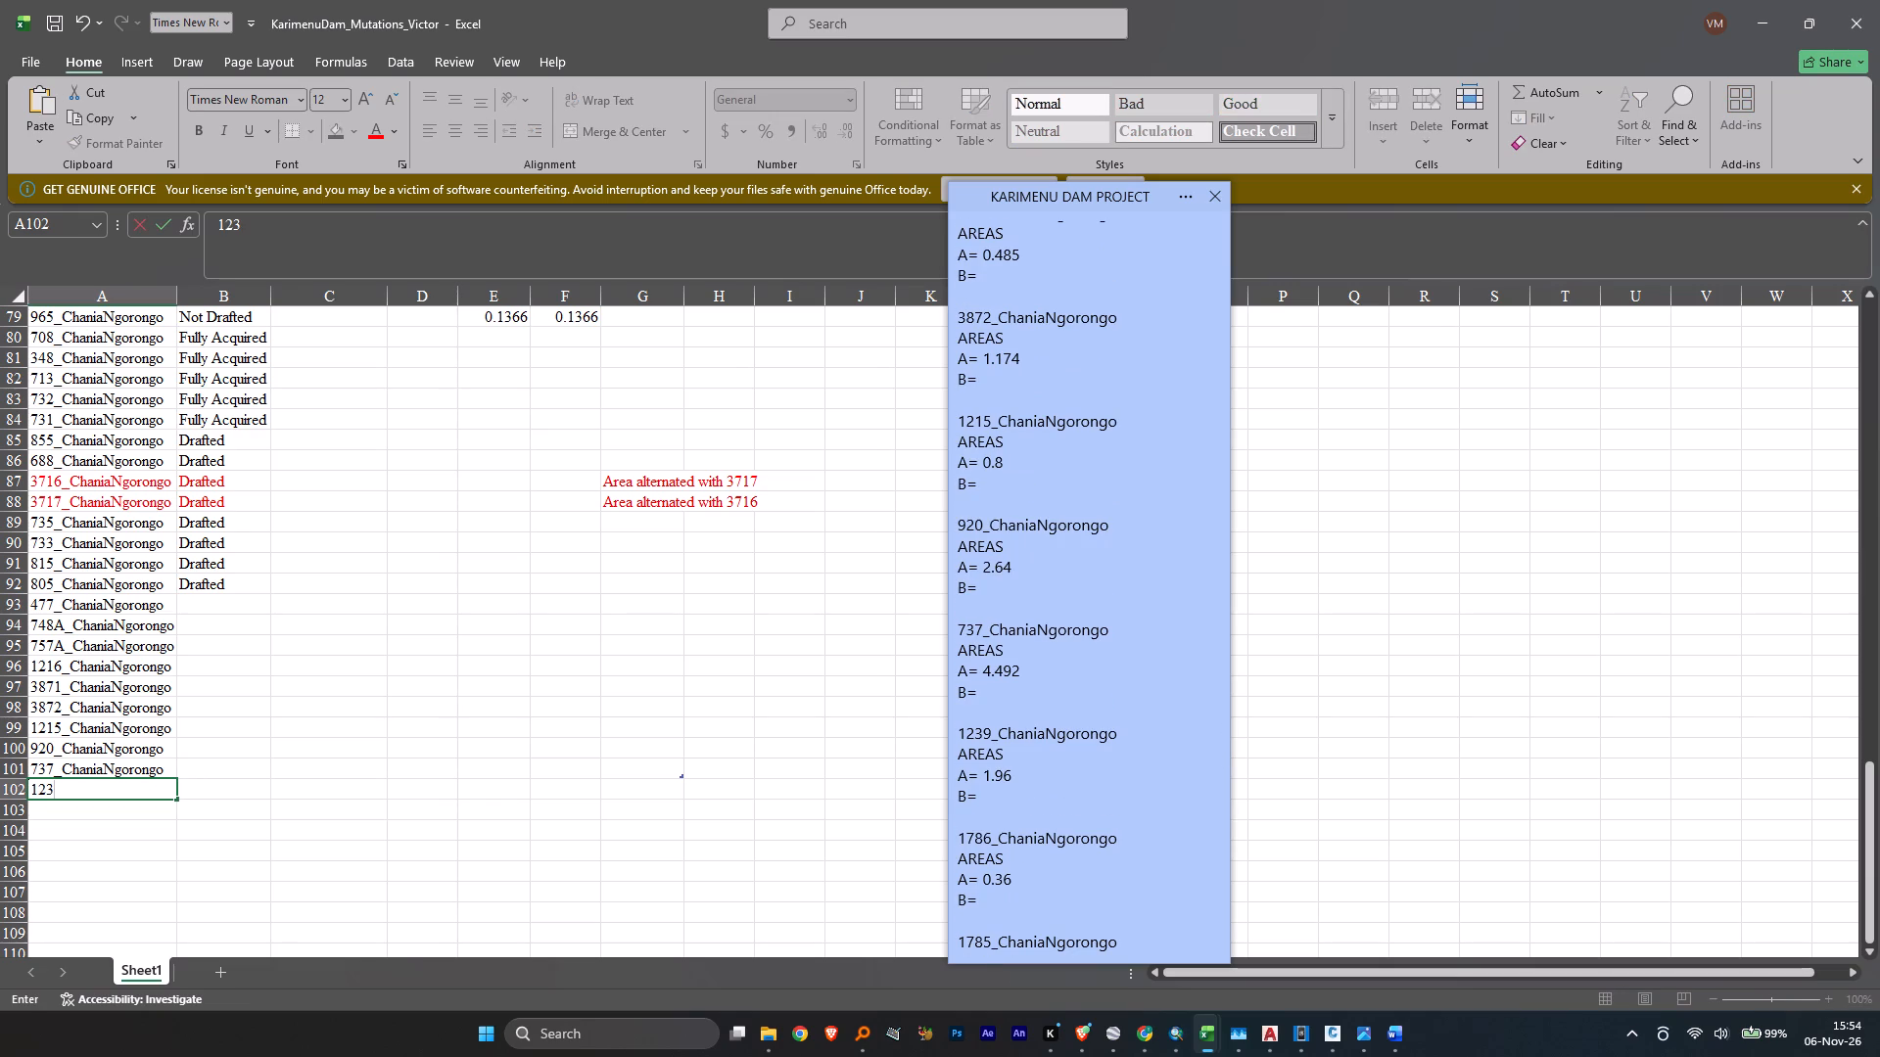
{"action": "key", "text": "9"}
{"action": "key", "text": "ctrl+v"}
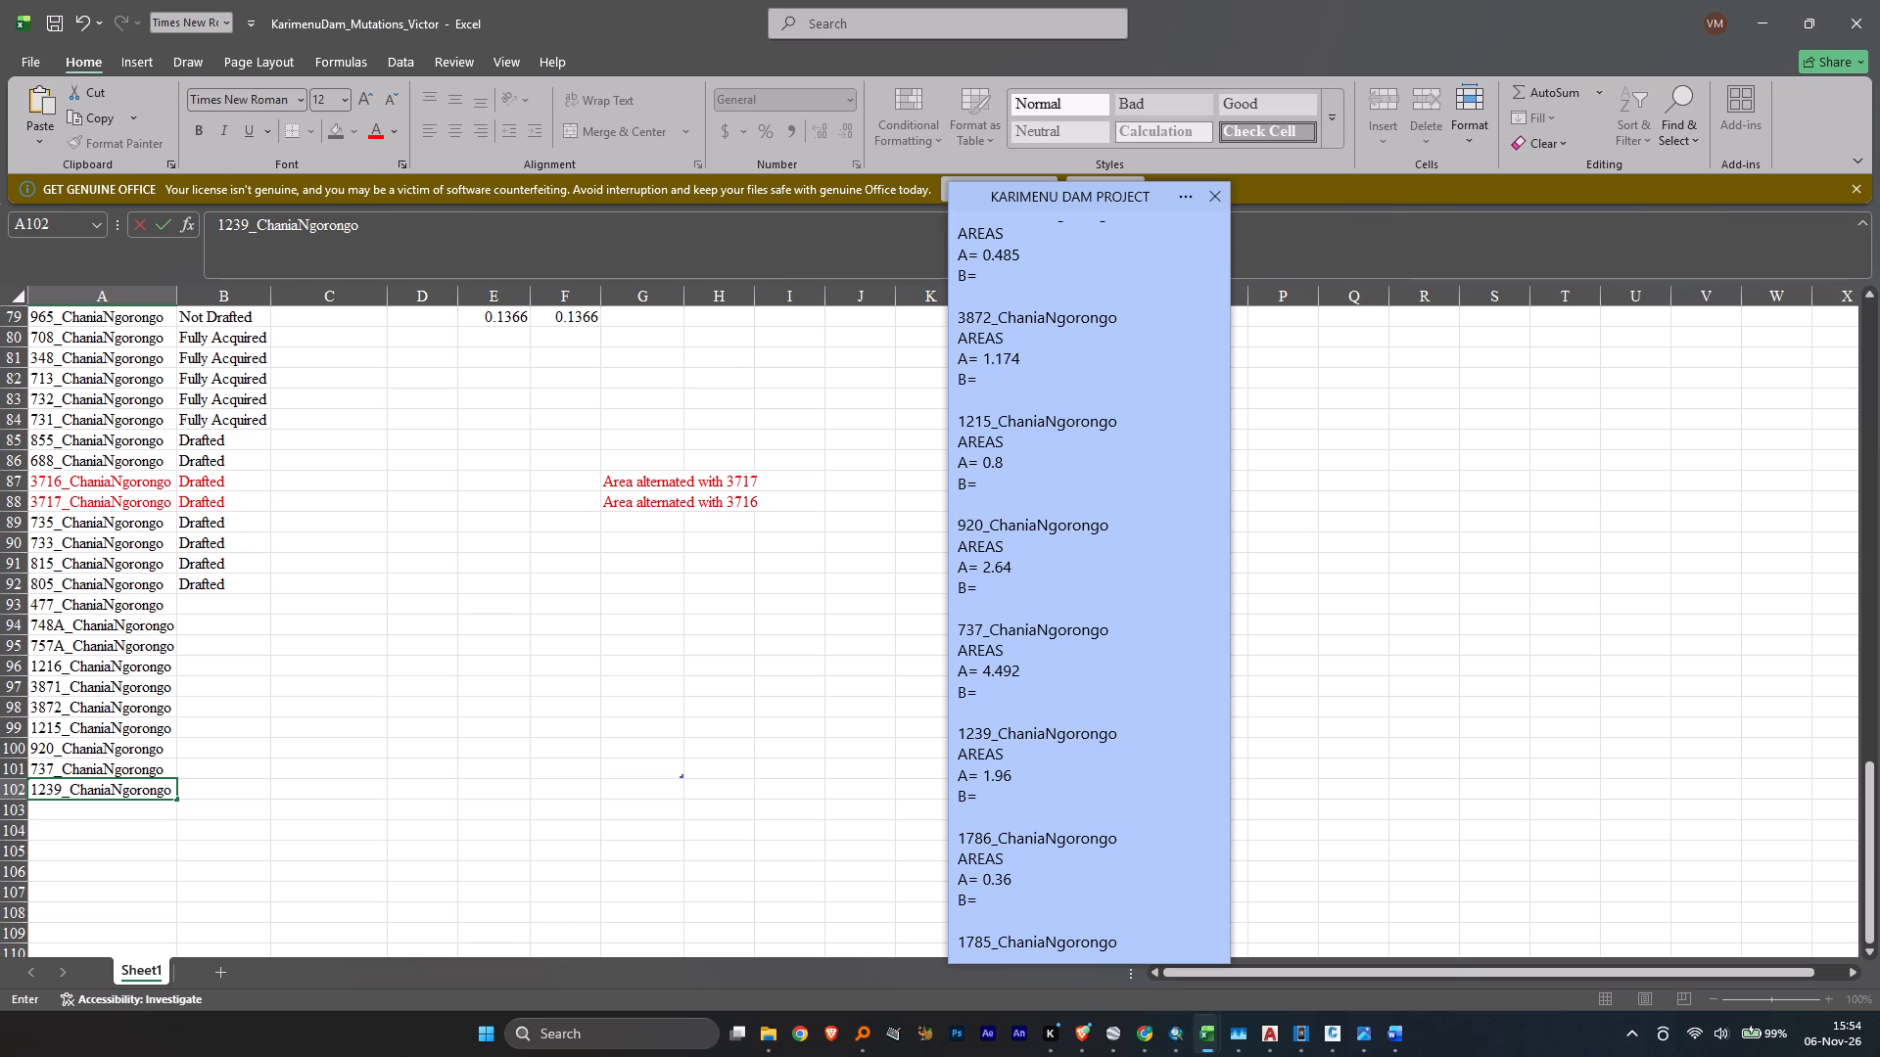
{"action": "key", "text": "Return"}
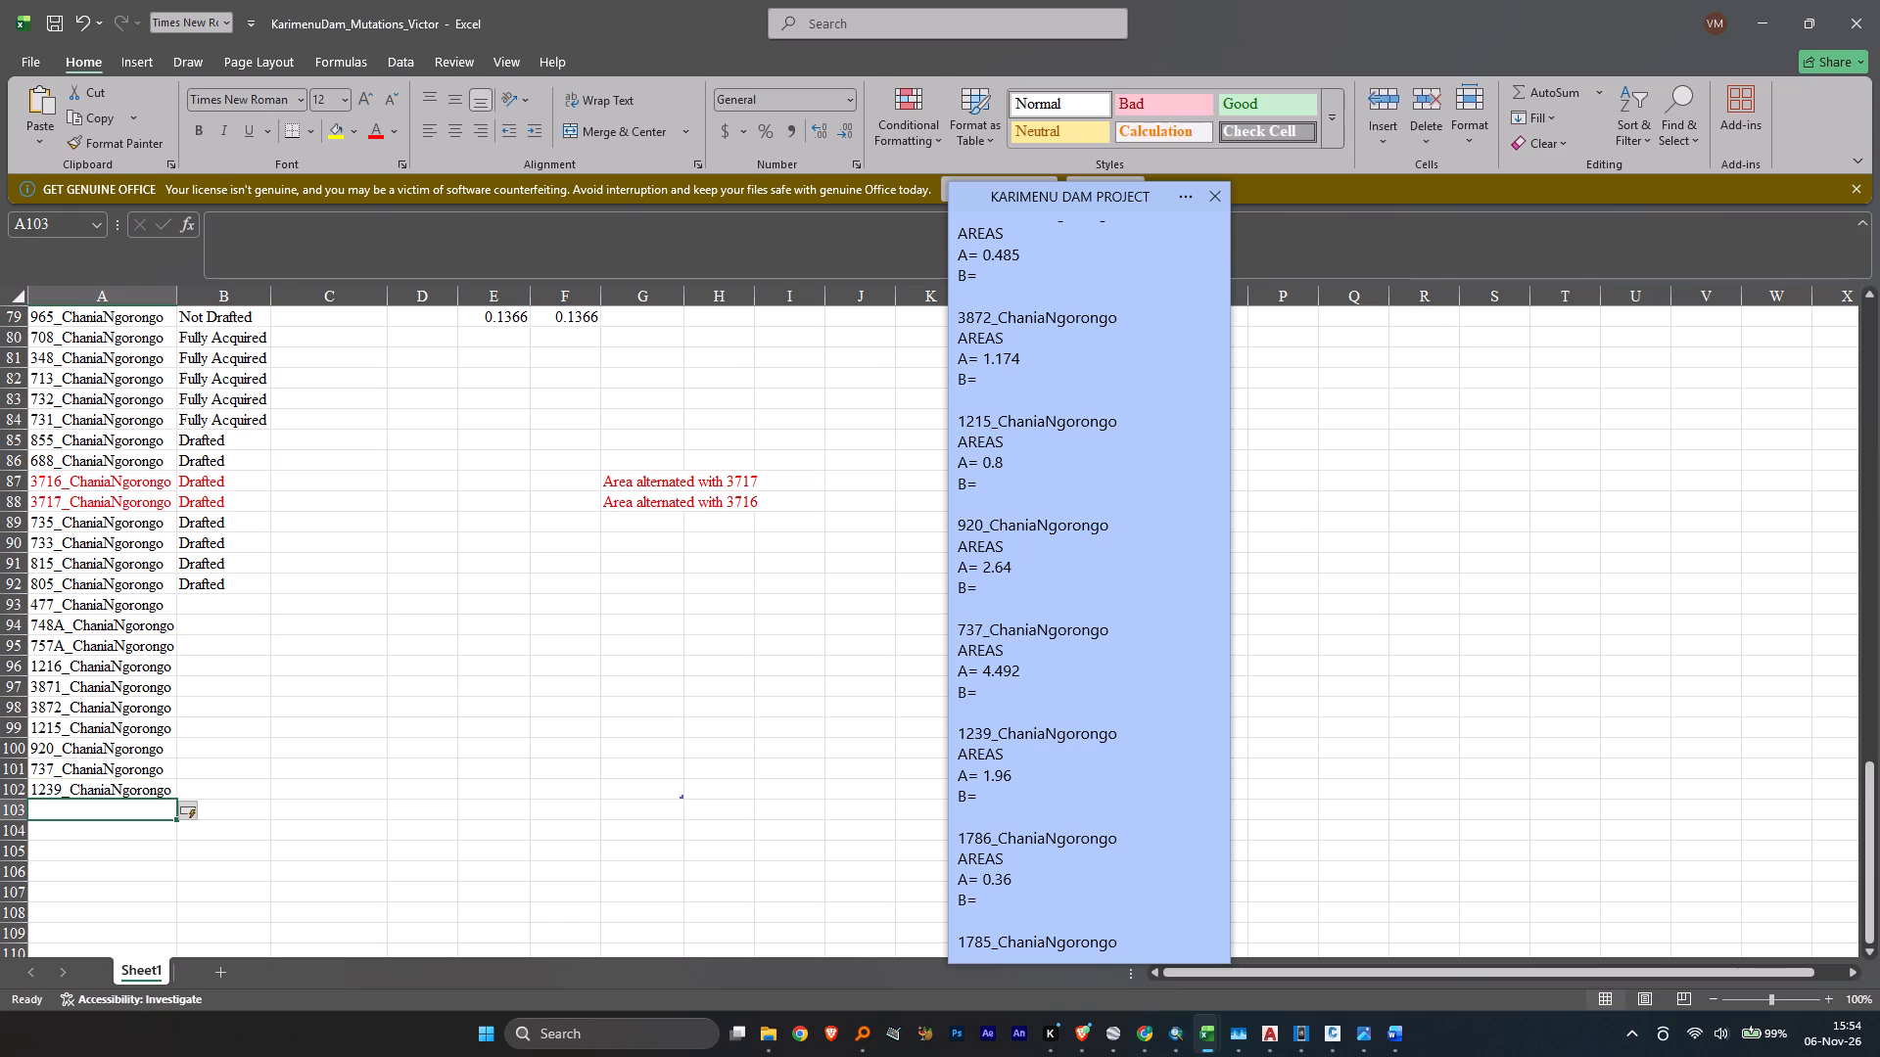
Add parcels 1786_ChaniaNgorongo, 1785_ChaniaNgorongo and 1784_ChaniaNgorongo from the project notes below 1239_ChaniaNgorongo.
{"action": "type", "text": "178"}
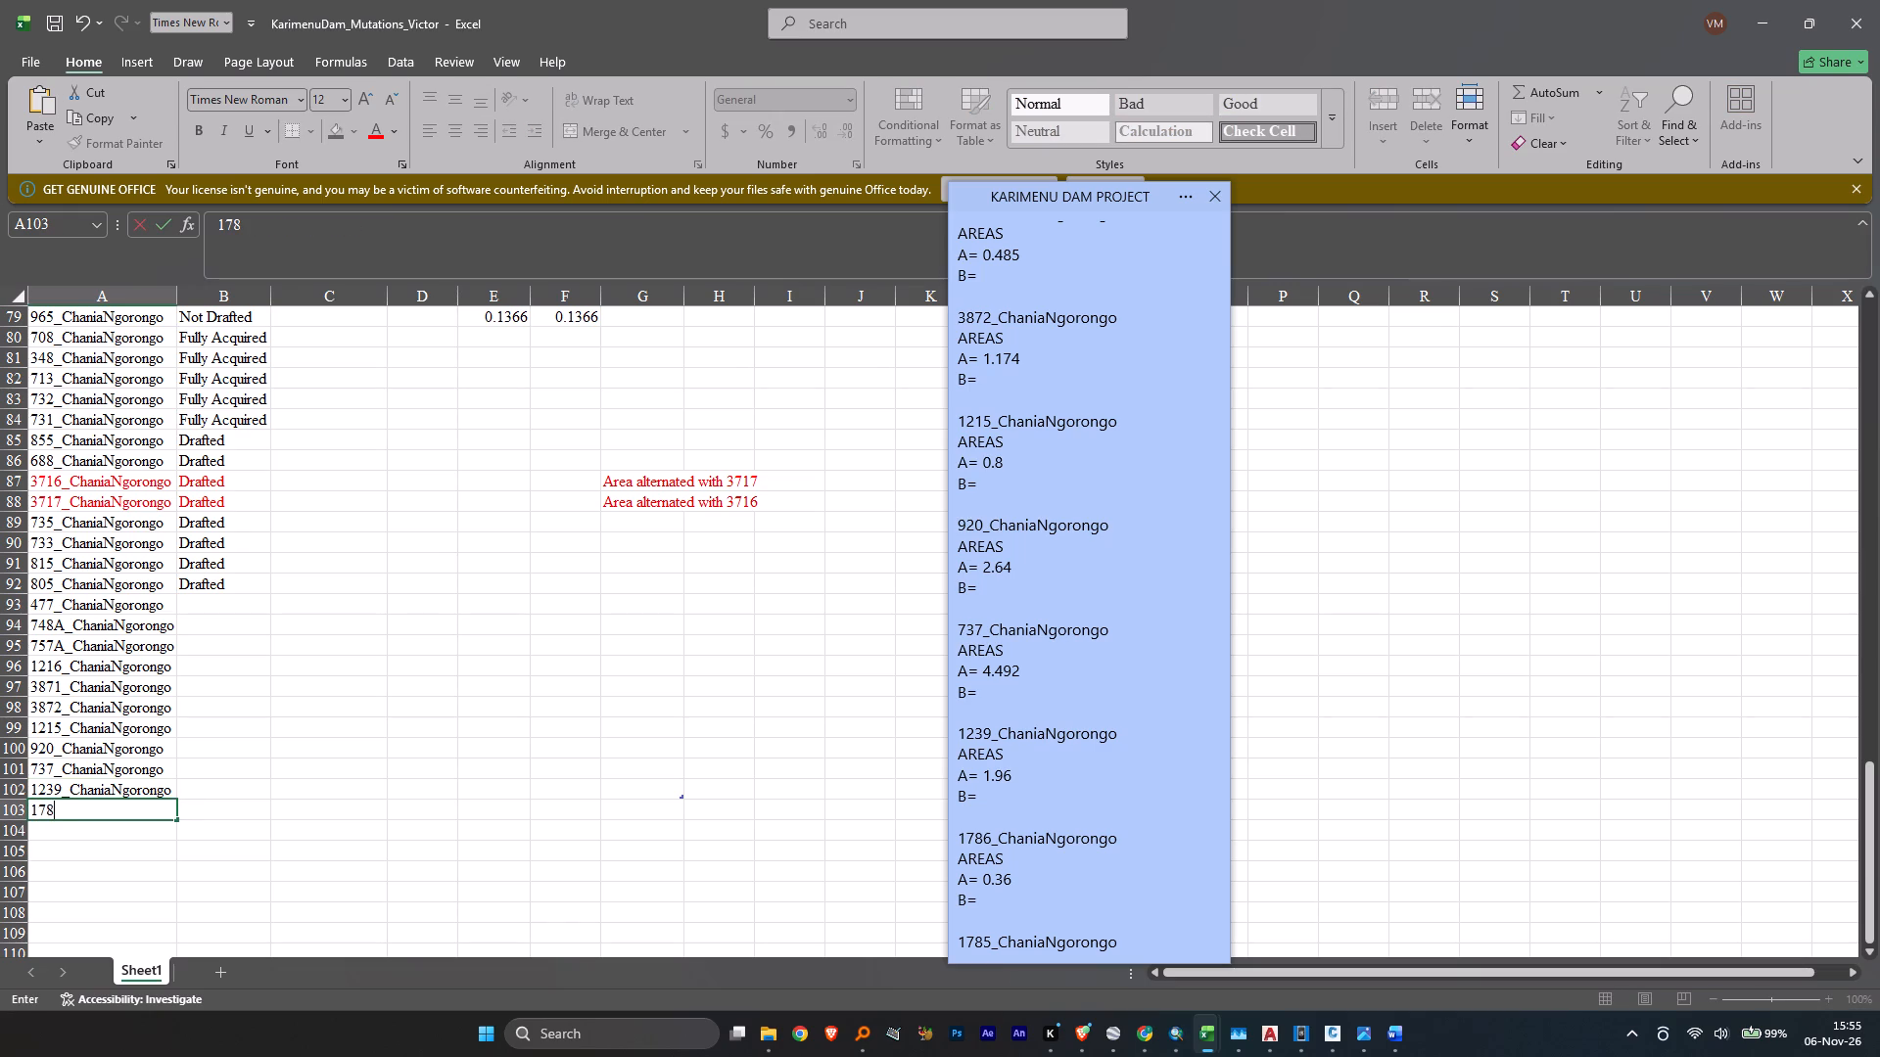
{"action": "key", "text": "6"}
{"action": "key", "text": "ctrl+v"}
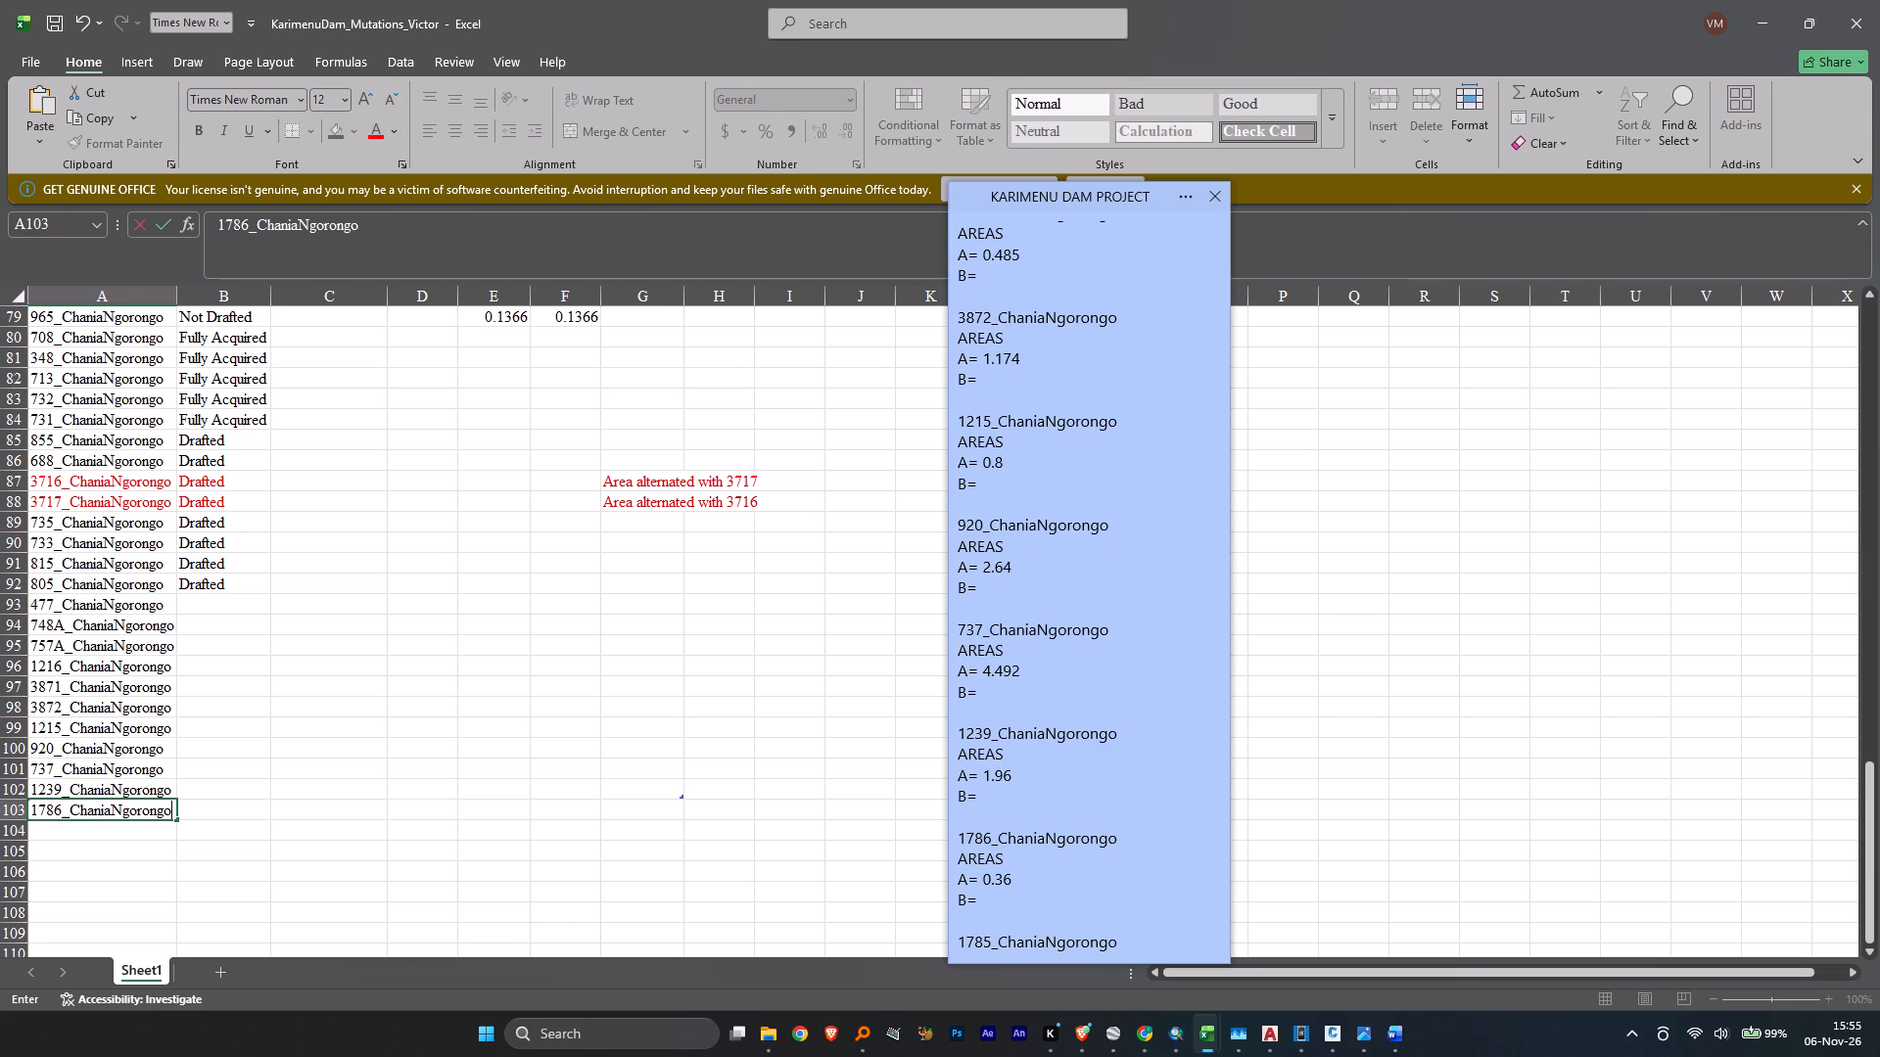
{"action": "key", "text": "Return"}
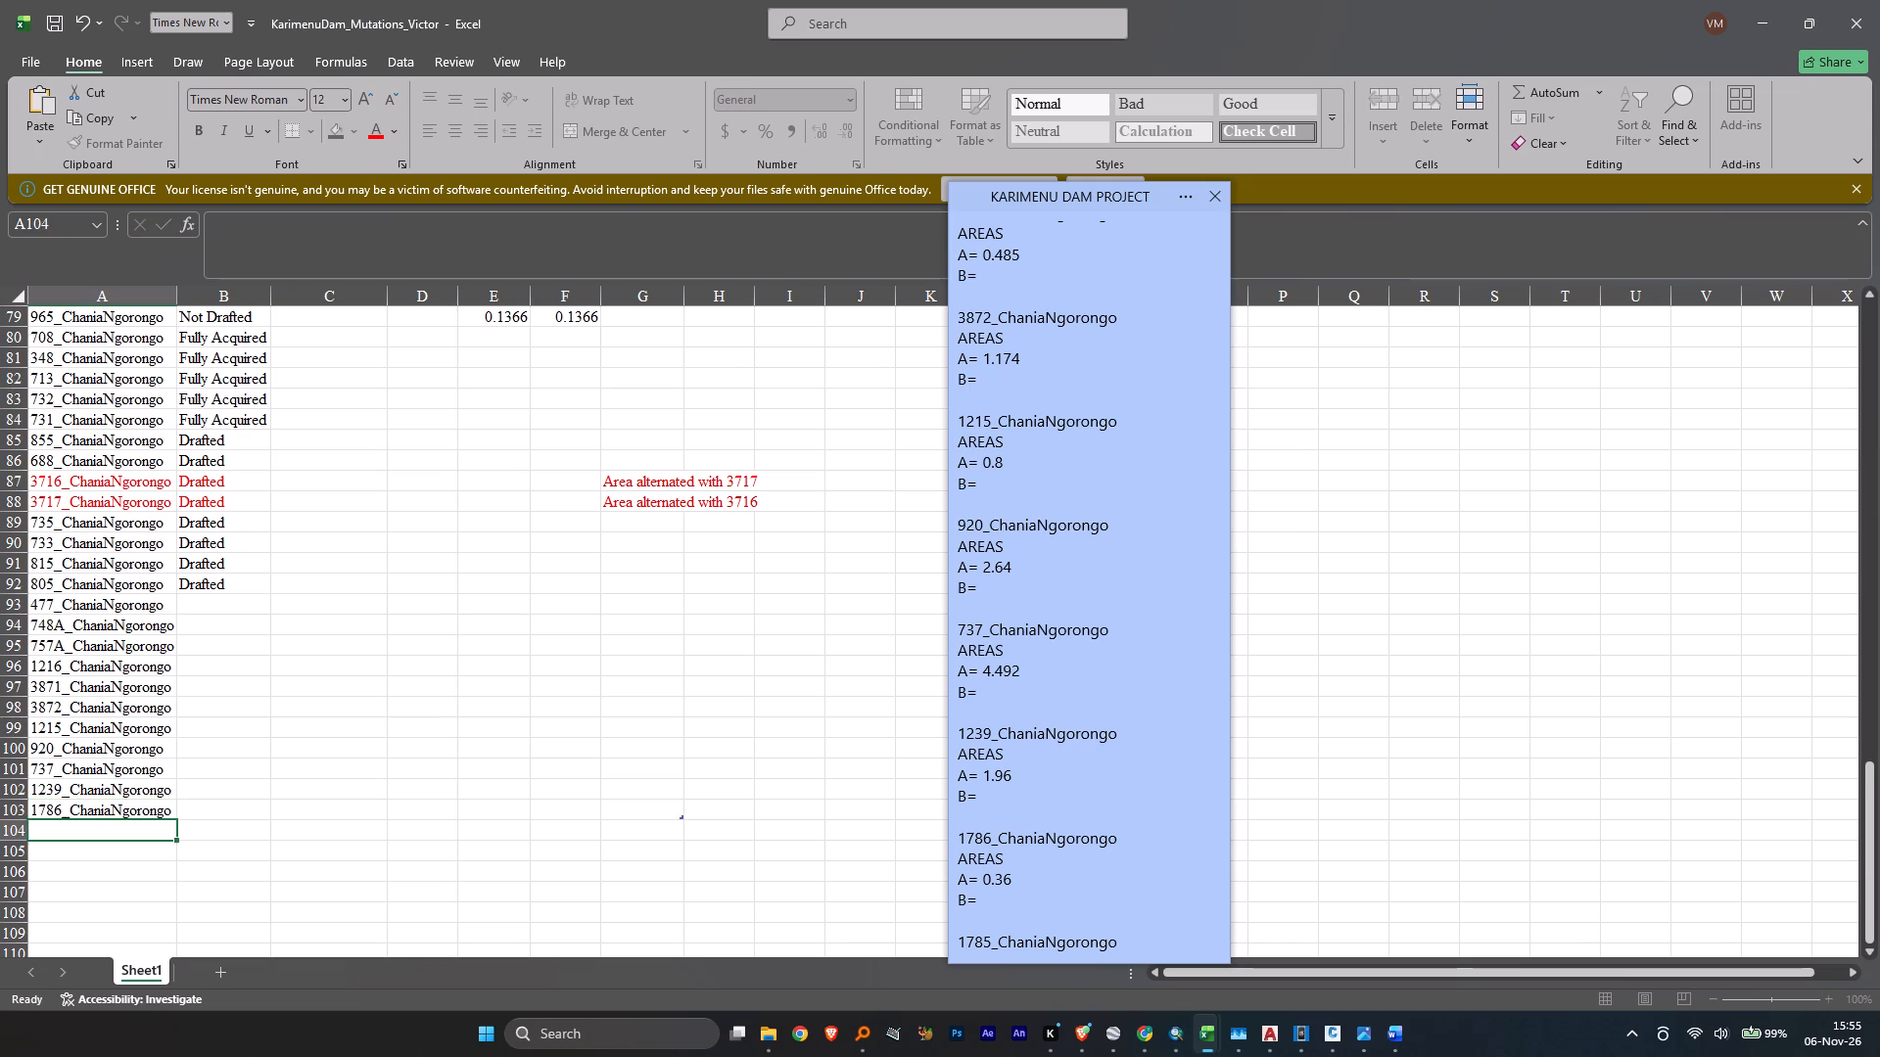
{"action": "key", "text": "1"}
{"action": "key", "text": "7"}
{"action": "key", "text": "8"}
{"action": "key", "text": "5"}
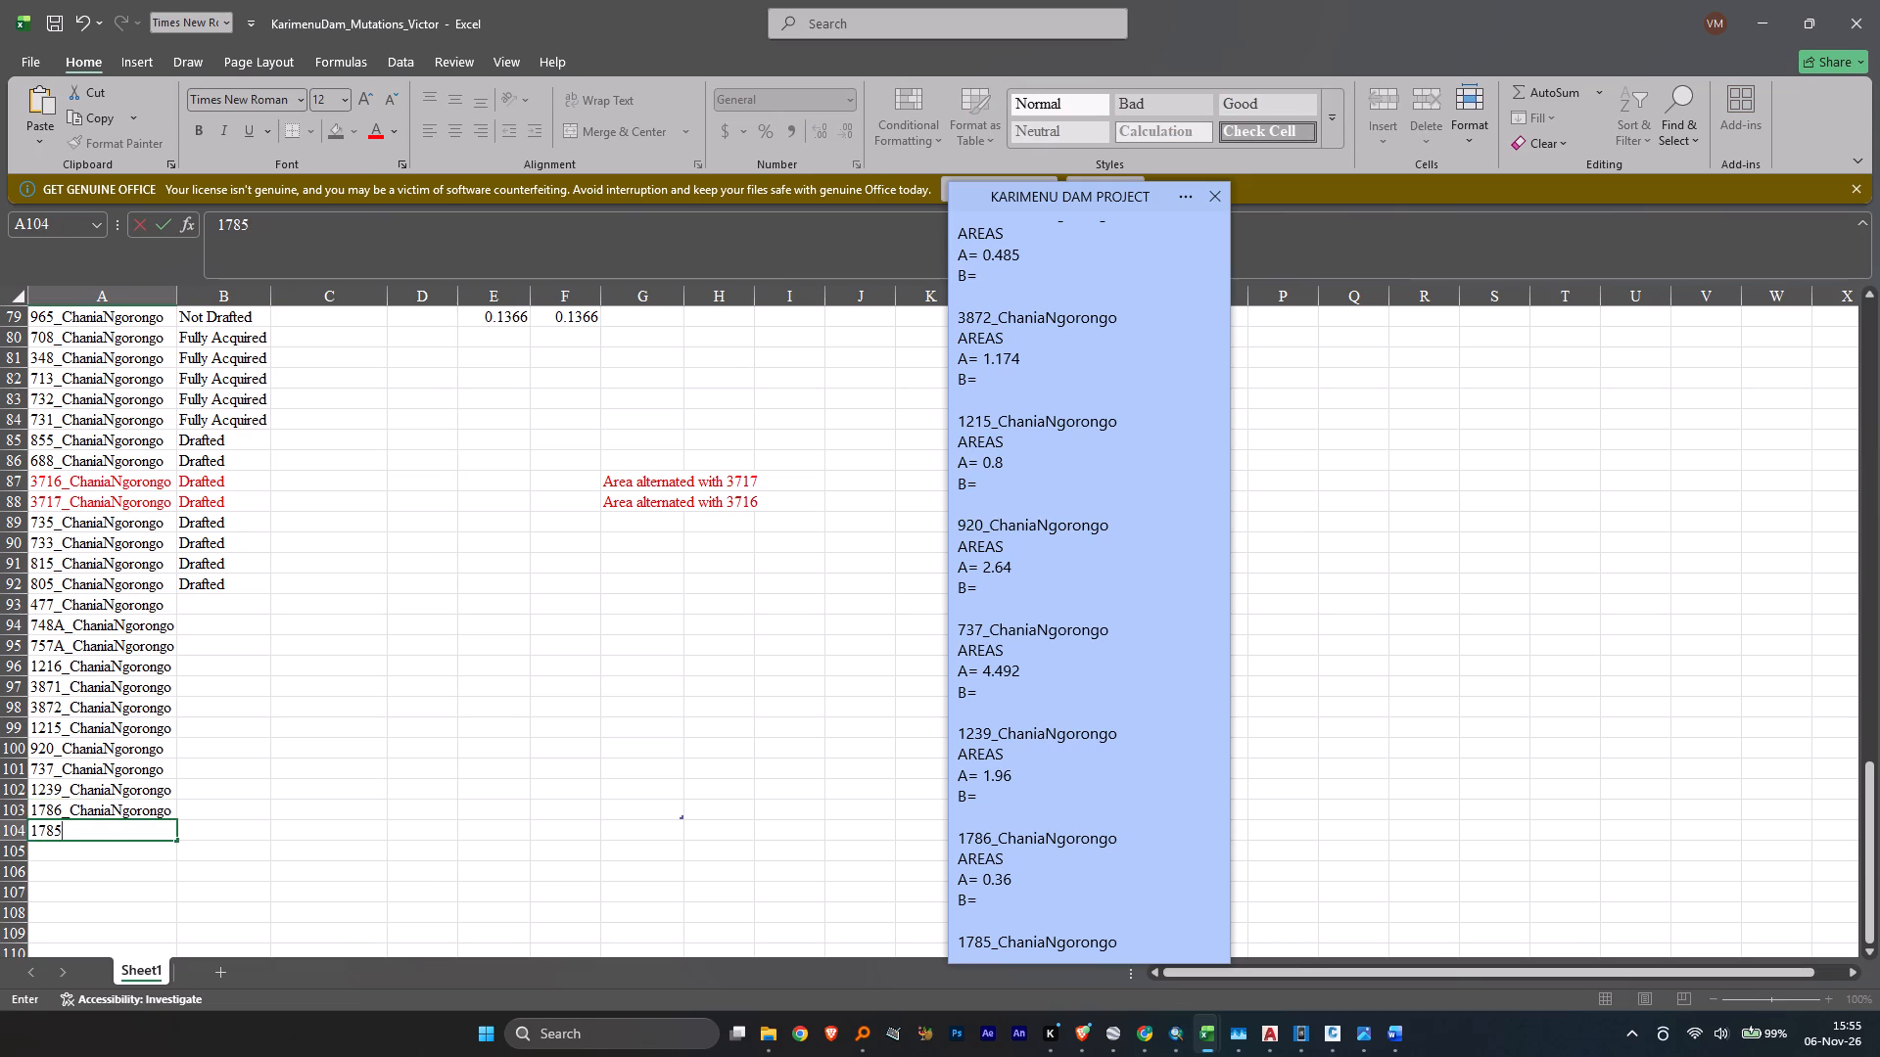
{"action": "key", "text": "ctrl+v"}
{"action": "key", "text": "Return"}
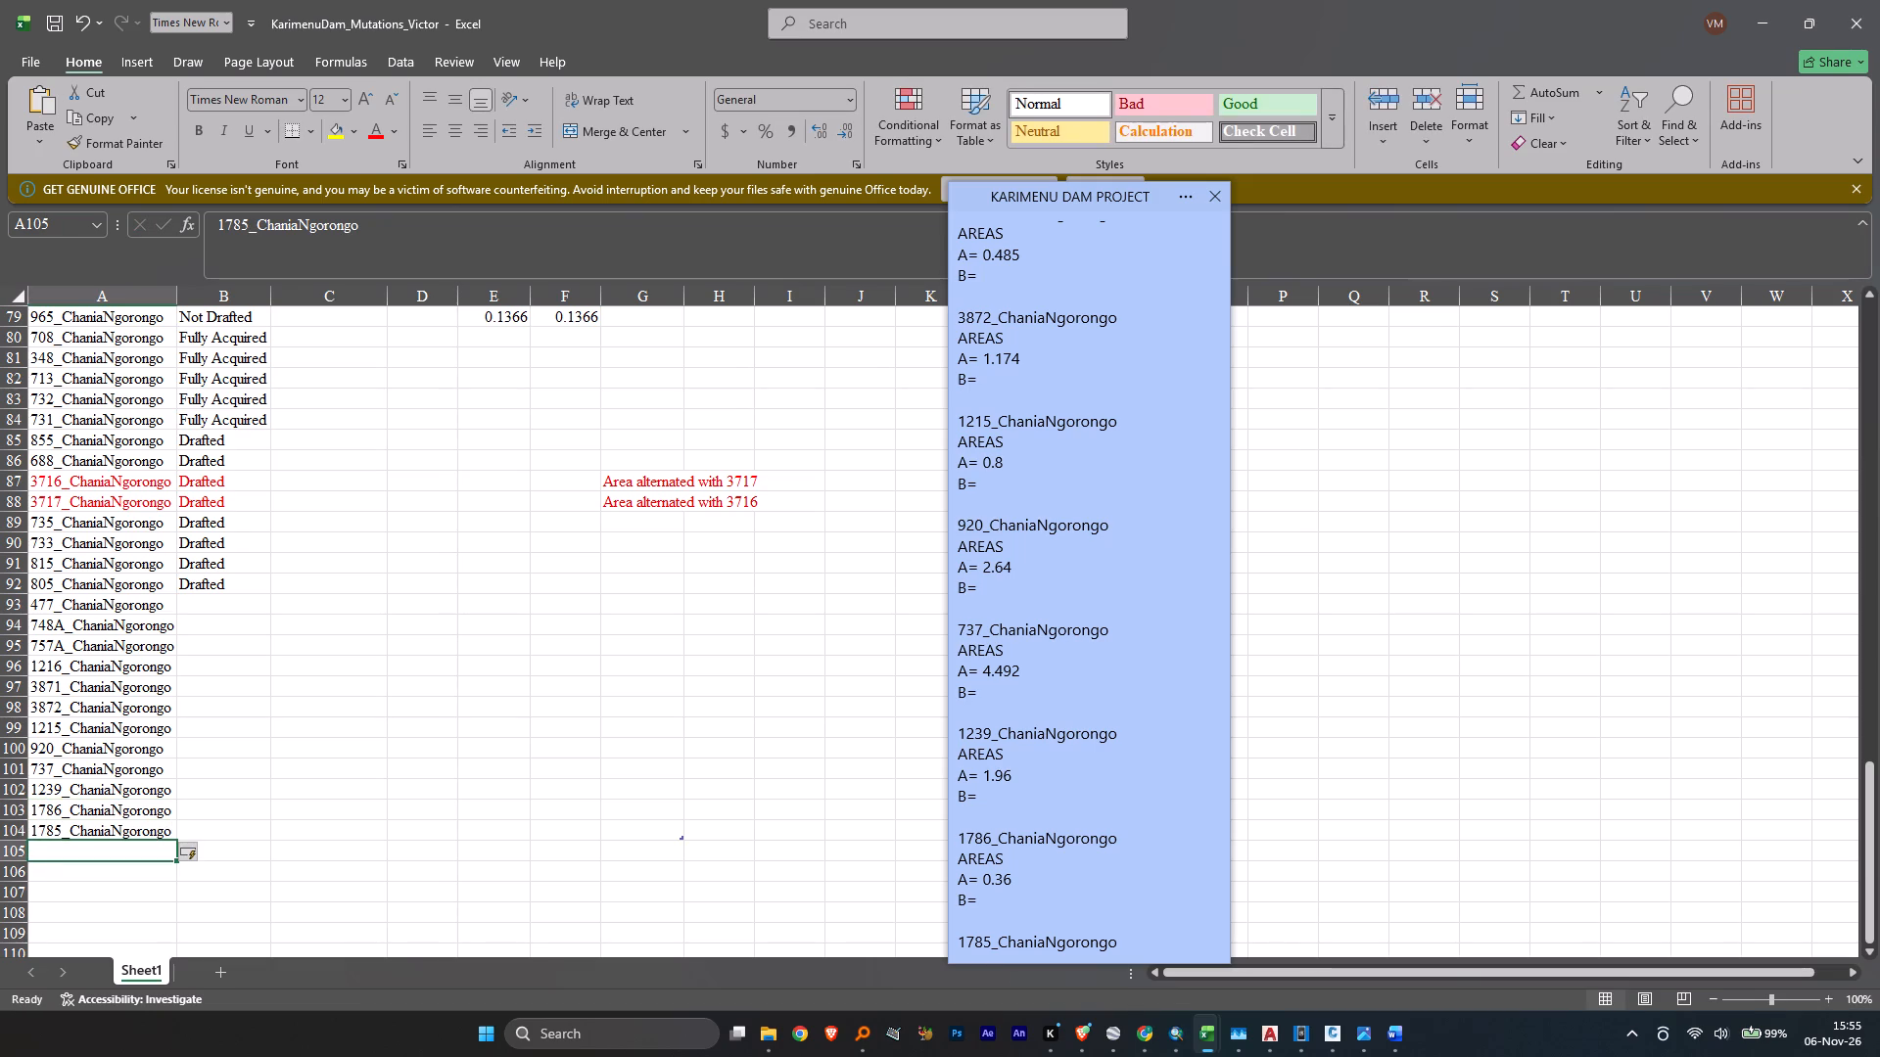
{"action": "scroll", "coordinate": [1105, 786], "scroll_direction": "down", "scroll_amount": 2}
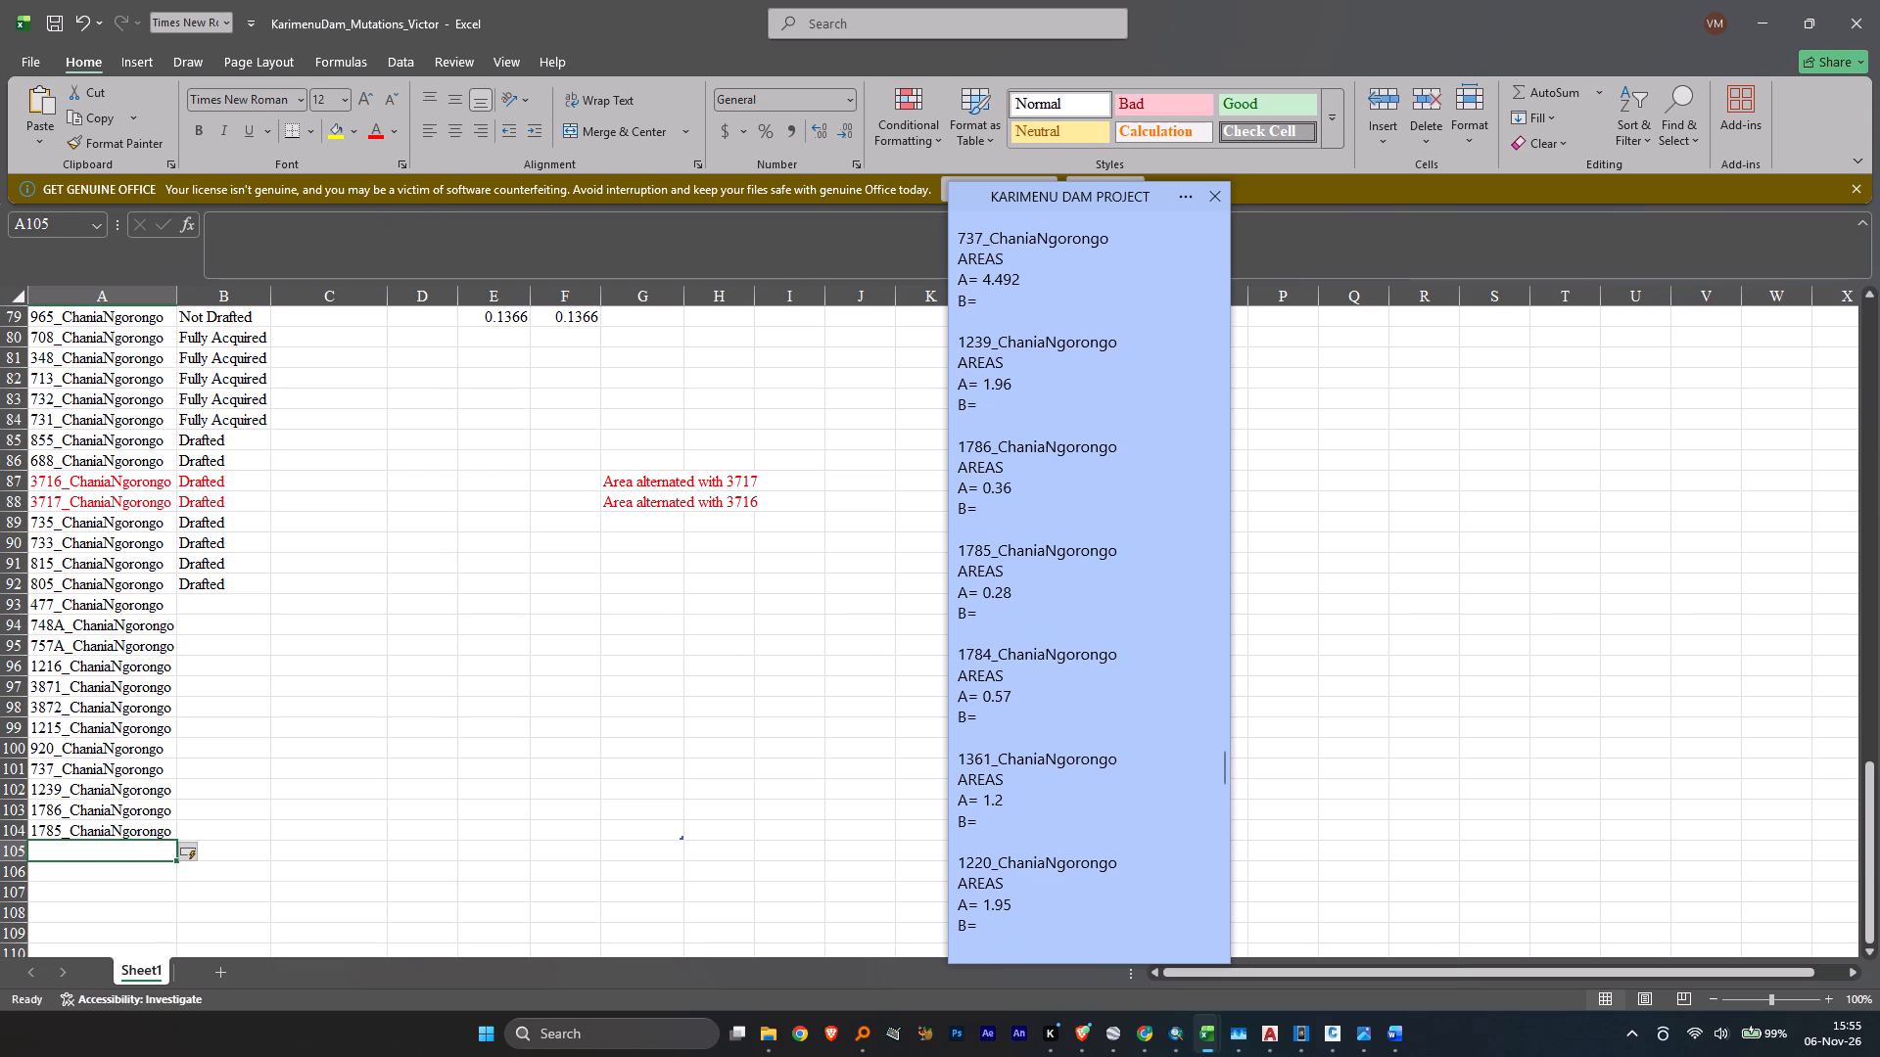
{"action": "type", "text": "1784"}
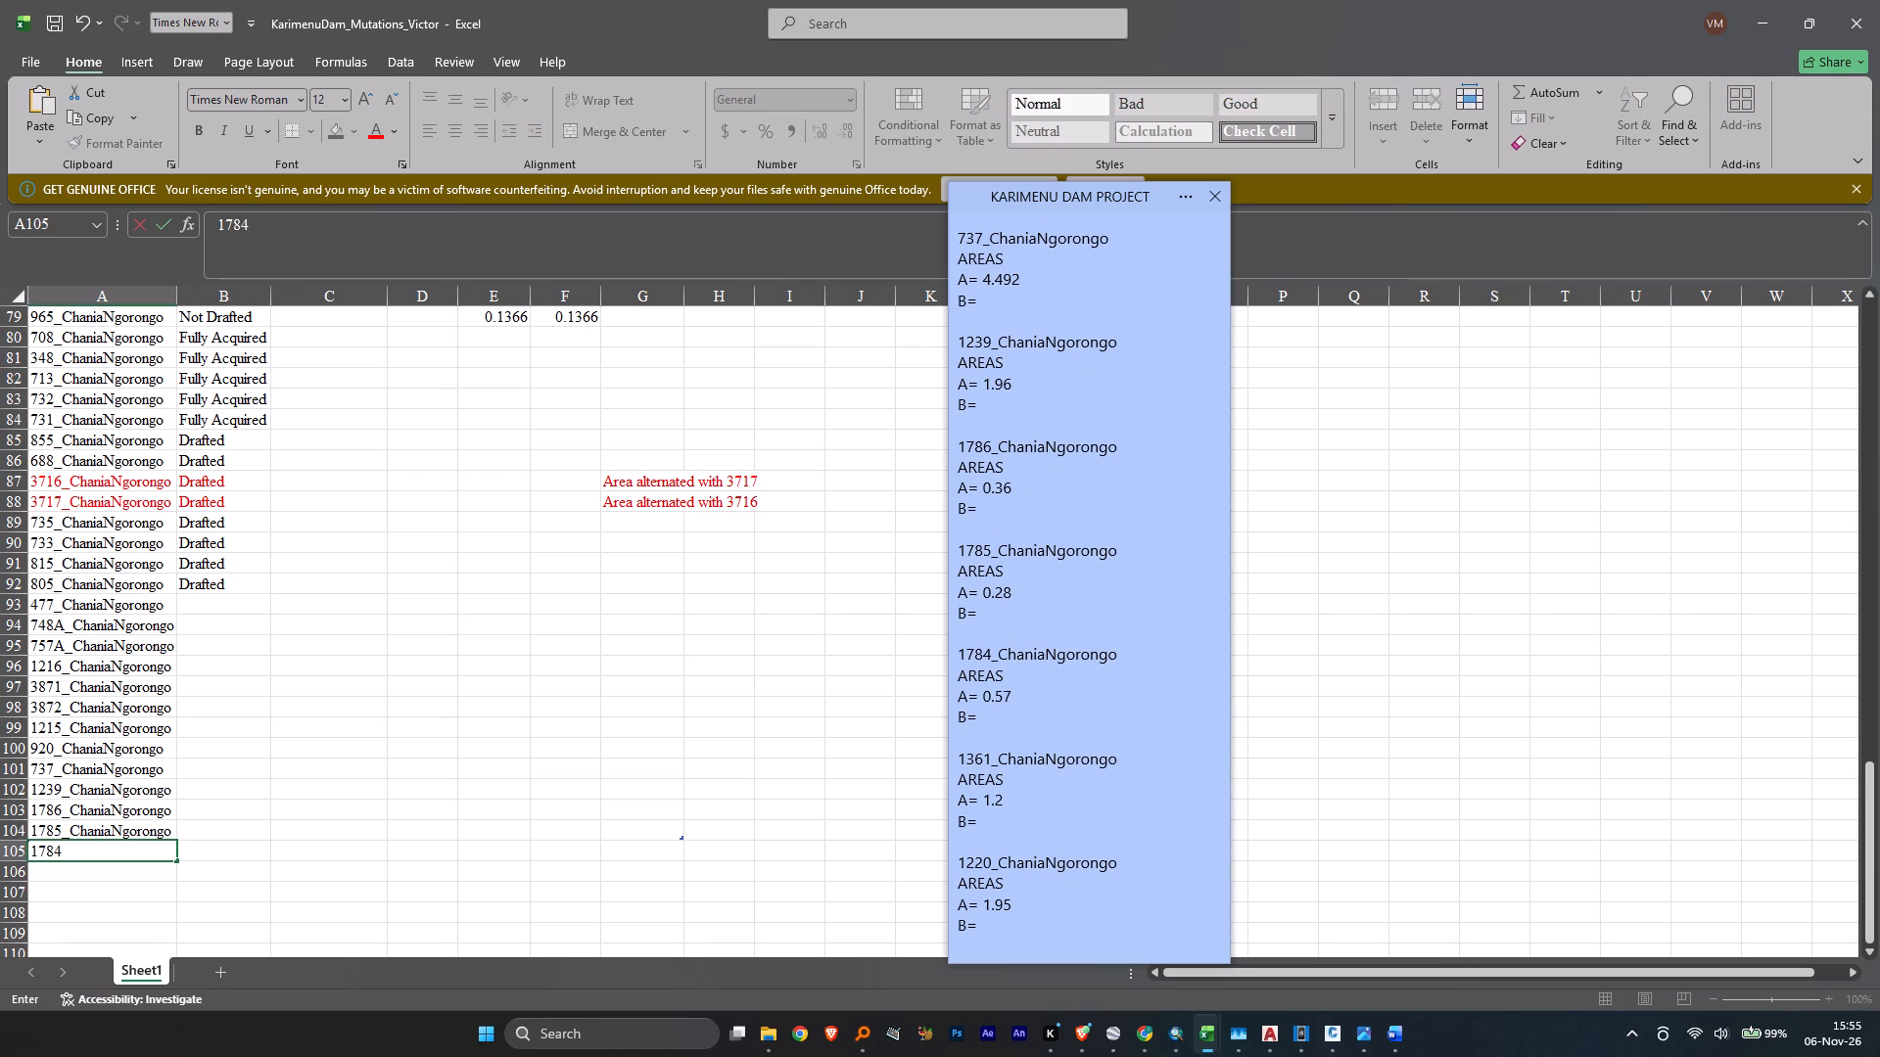
{"action": "key", "text": "ctrl+v"}
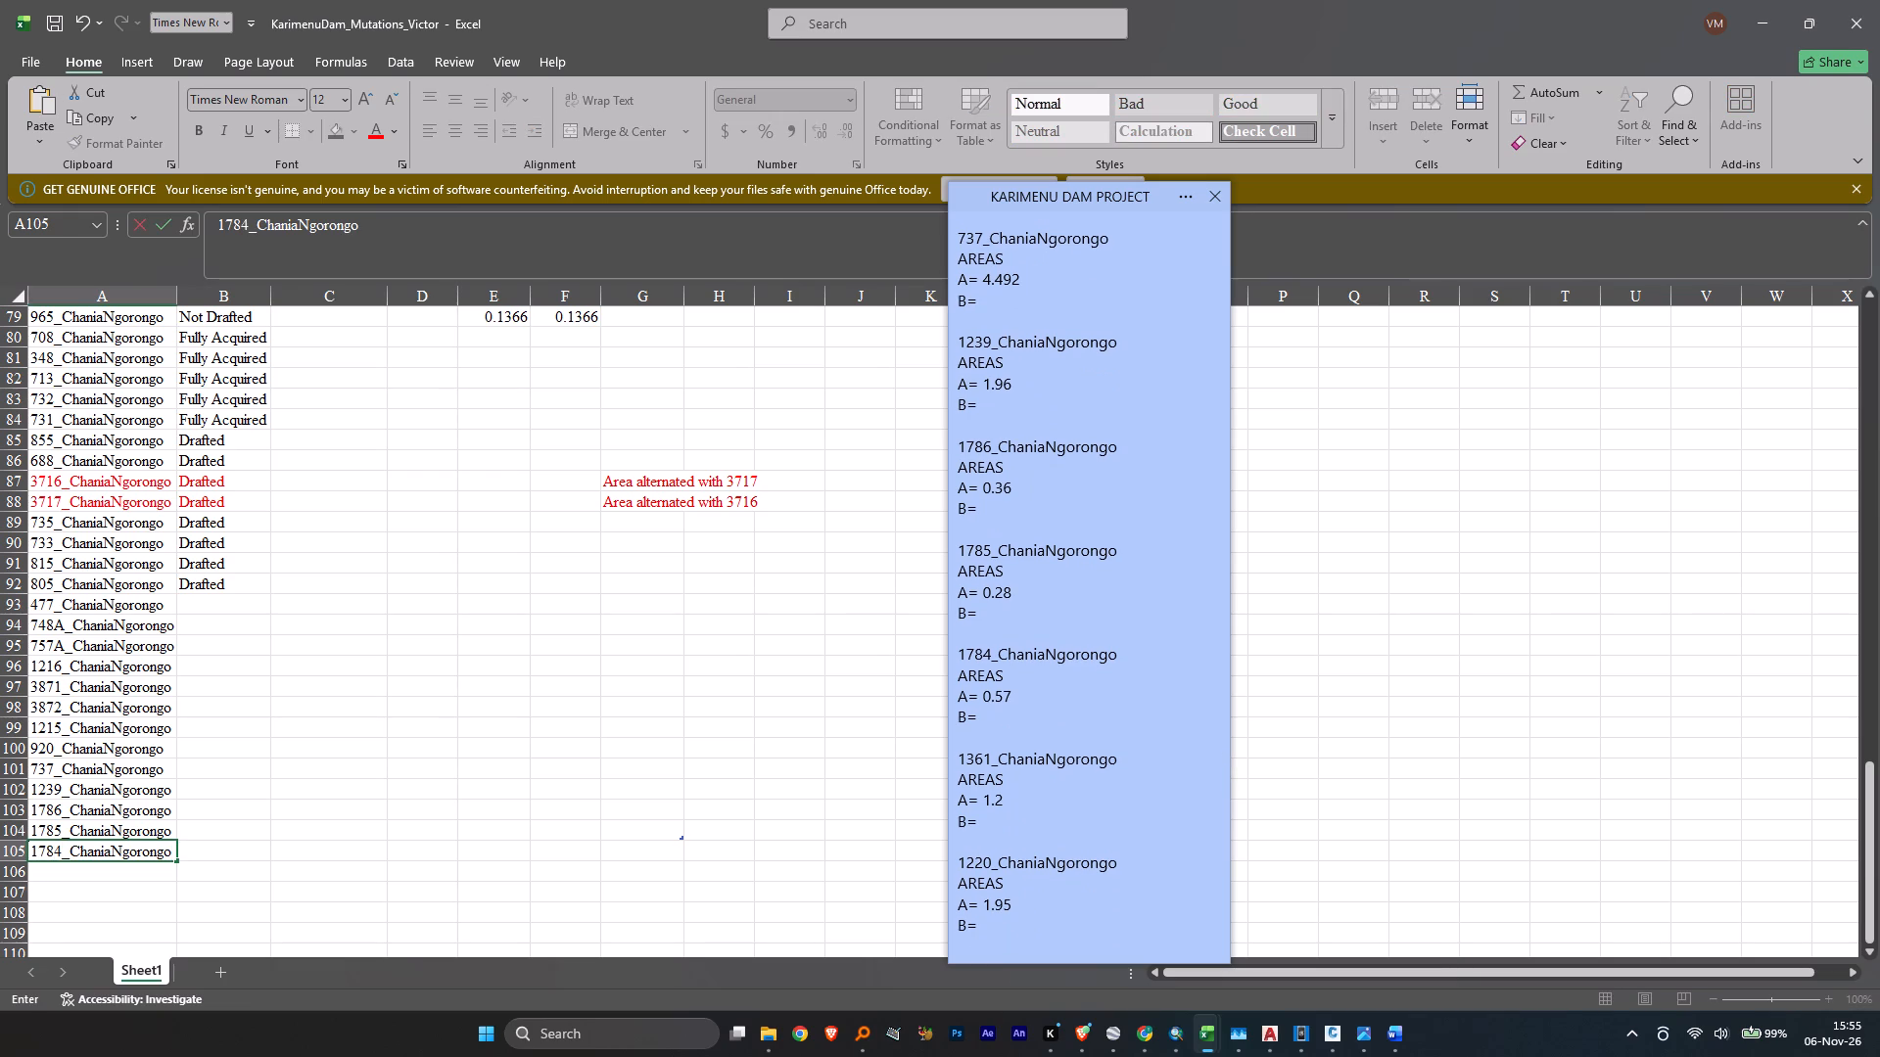
Add parcels 1361_ChaniaNgorongo, 1220_ChaniaNgorongo and 1221_ChaniaNgorongo from the project notes below 1784_ChaniaNgorongo in column A.
{"action": "left_click", "coordinate": [60, 878]}
{"action": "type", "text": "1361"}
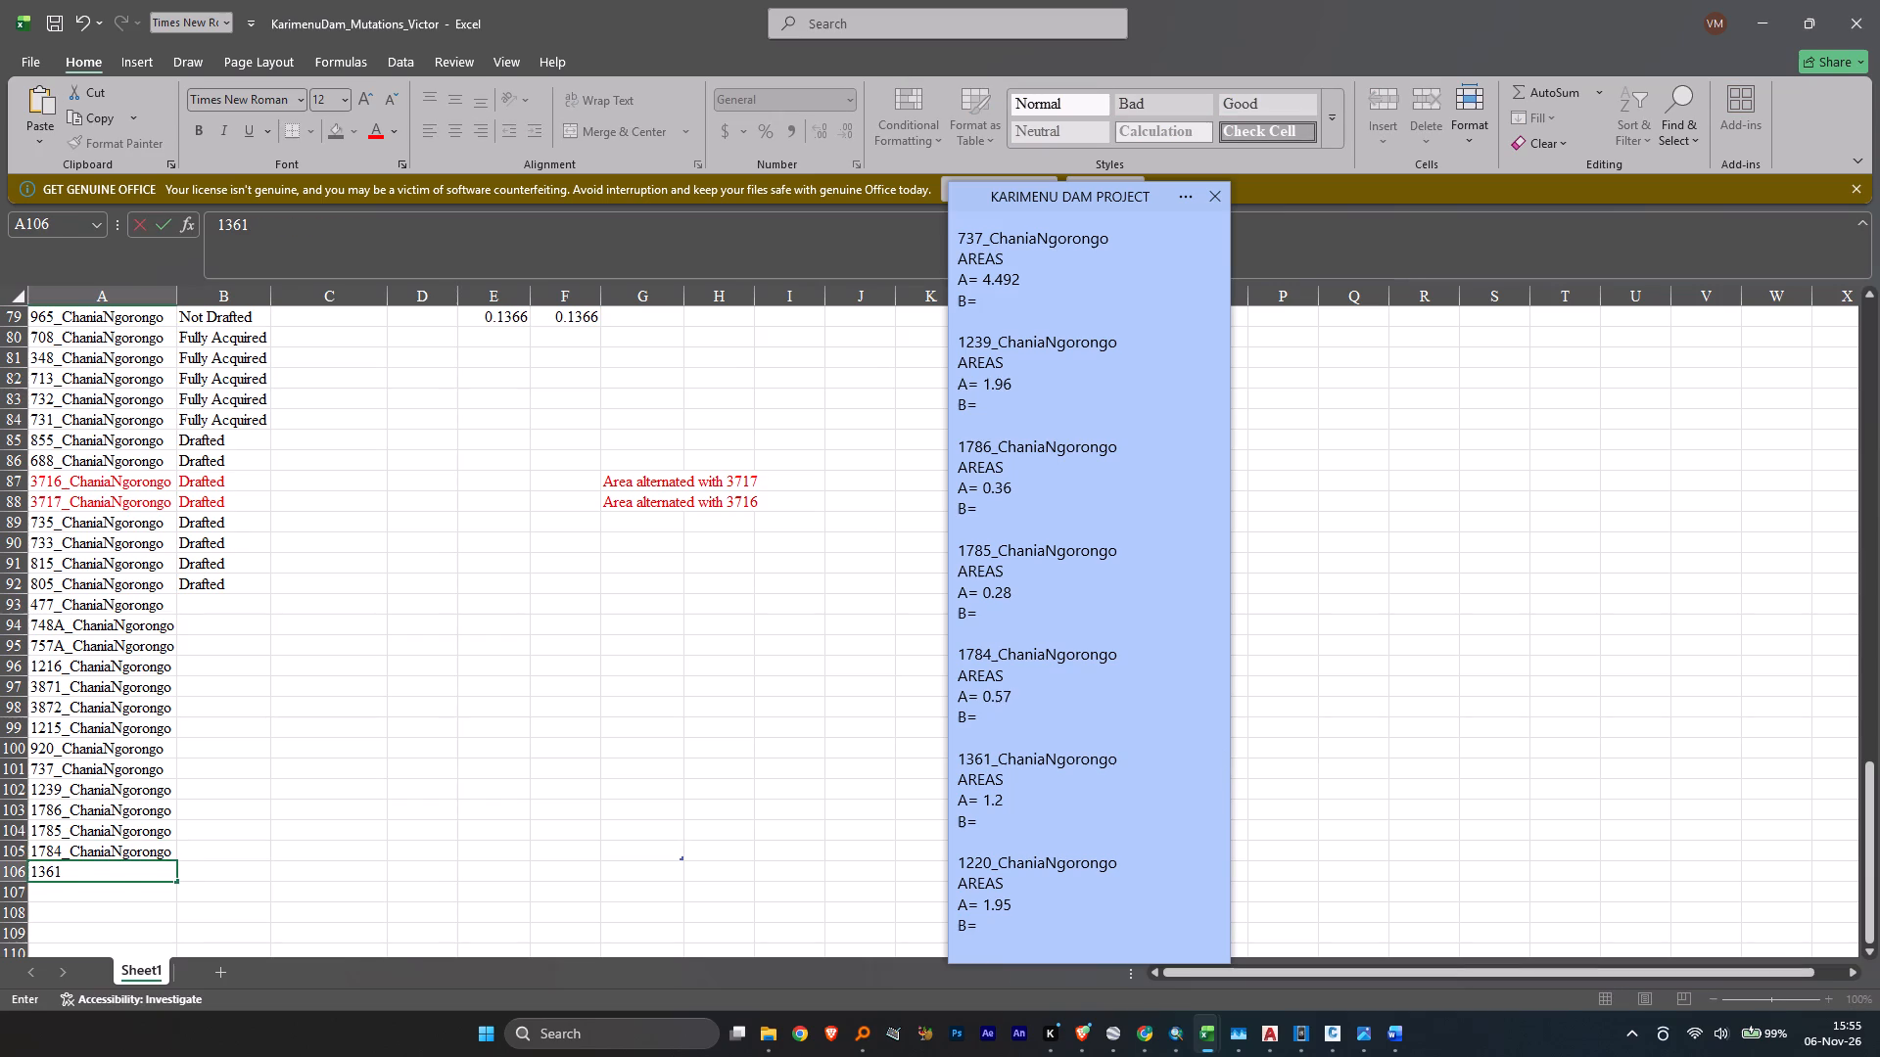
{"action": "key", "text": "ctrl+v"}
{"action": "key", "text": "Return"}
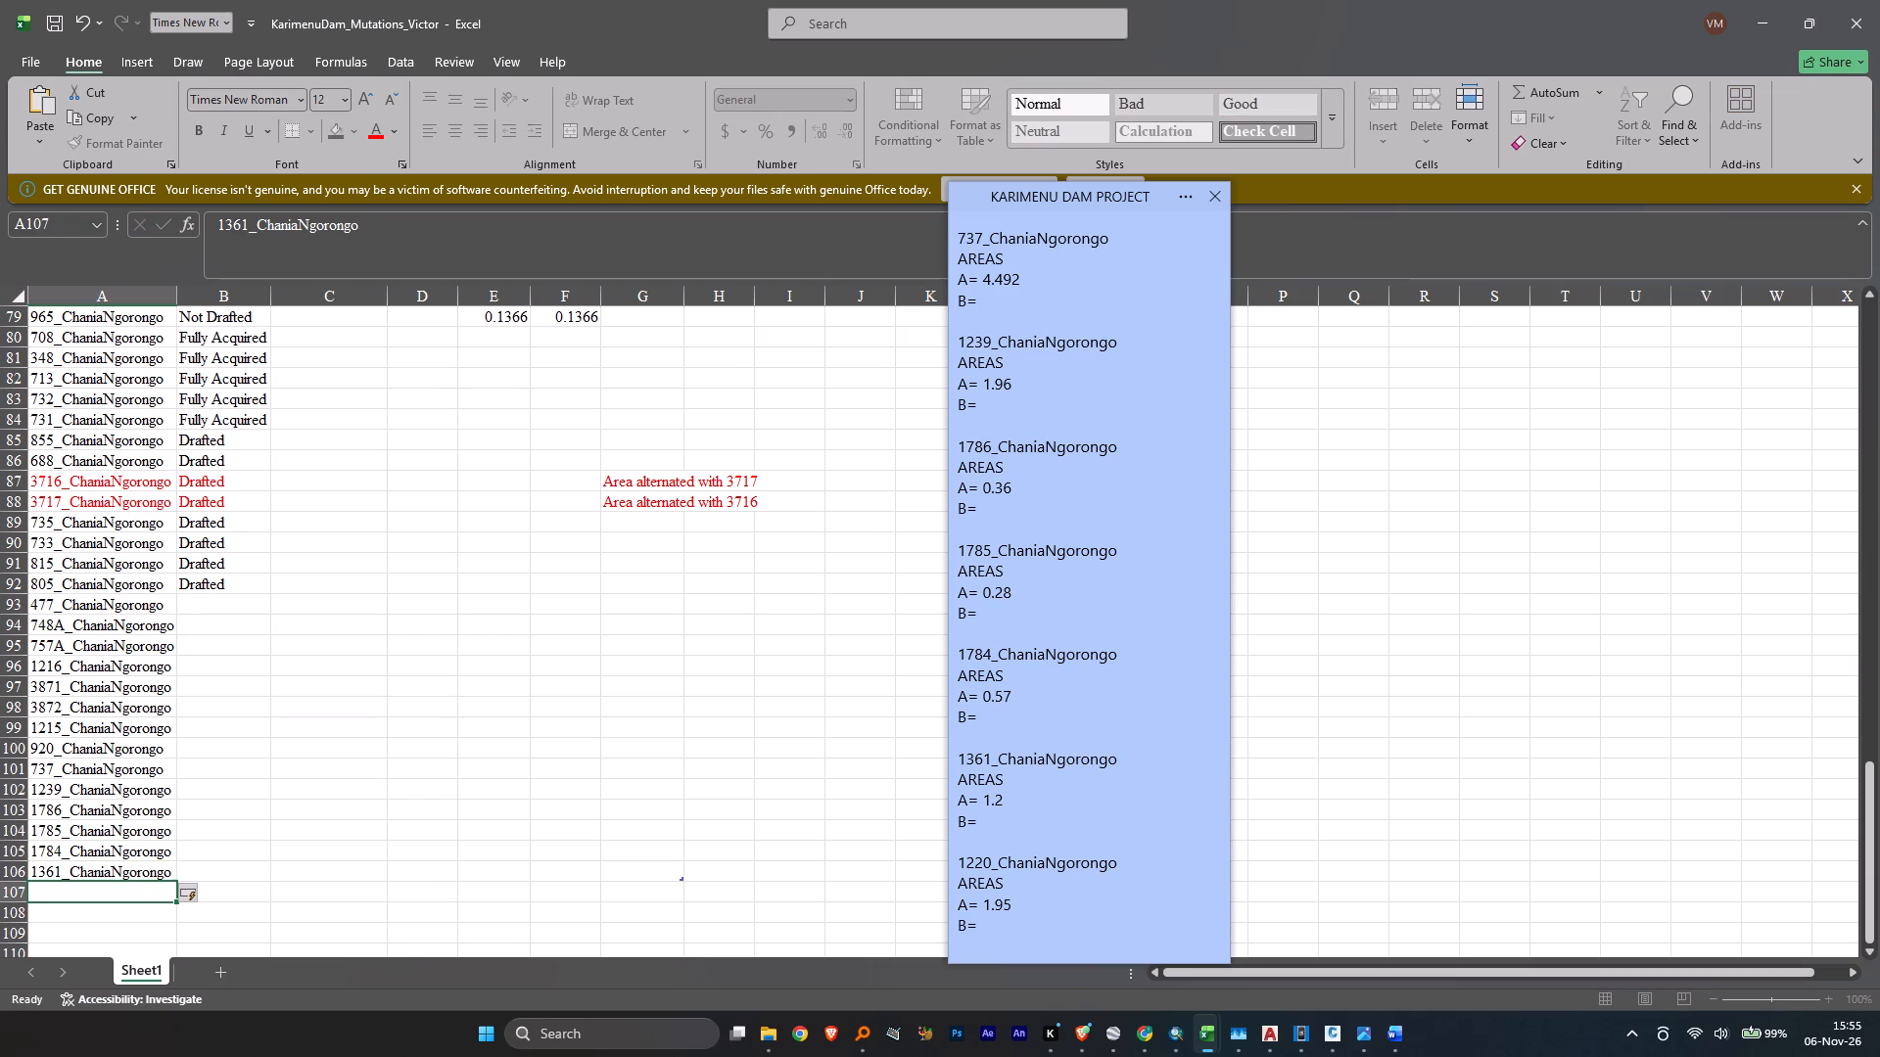
{"action": "type", "text": "1220"}
{"action": "key", "text": "ctrl+v"}
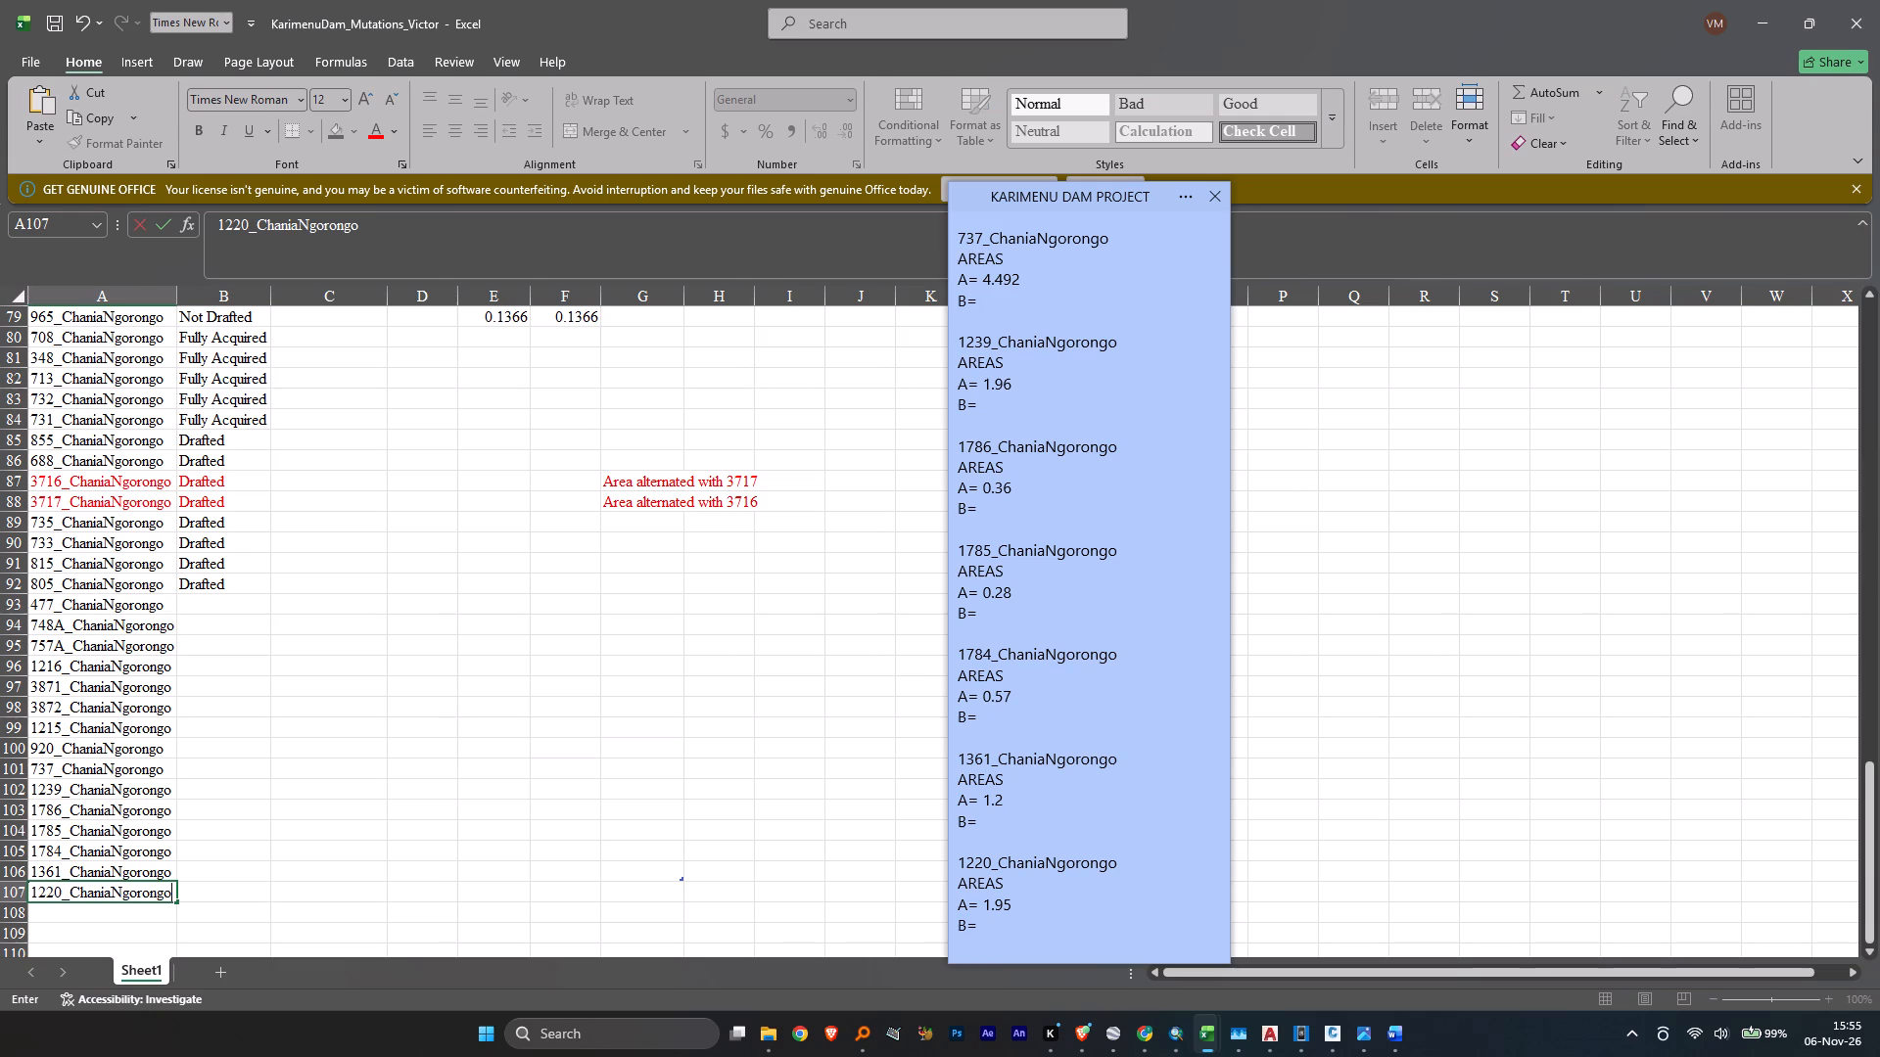
{"action": "key", "text": "Return"}
{"action": "scroll", "coordinate": [1108, 818], "scroll_direction": "down", "scroll_amount": 2}
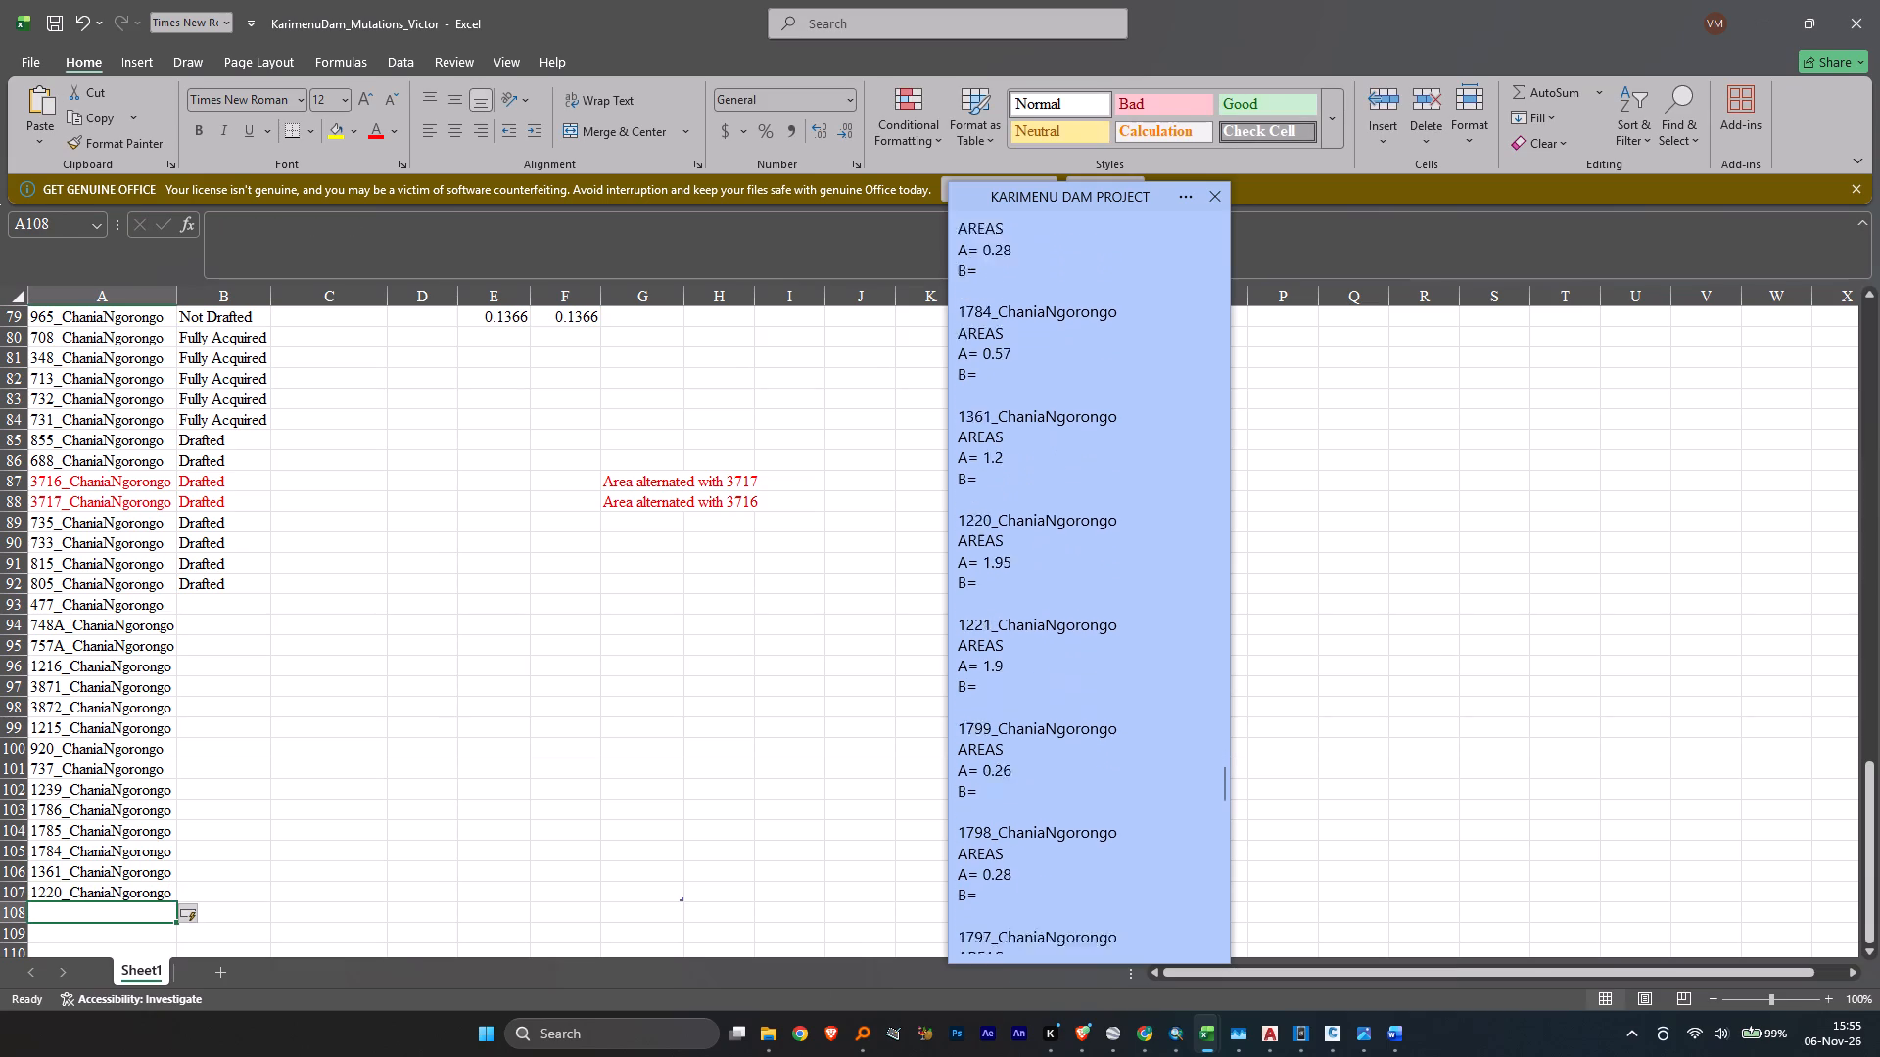
{"action": "type", "text": "122"}
{"action": "key", "text": "1"}
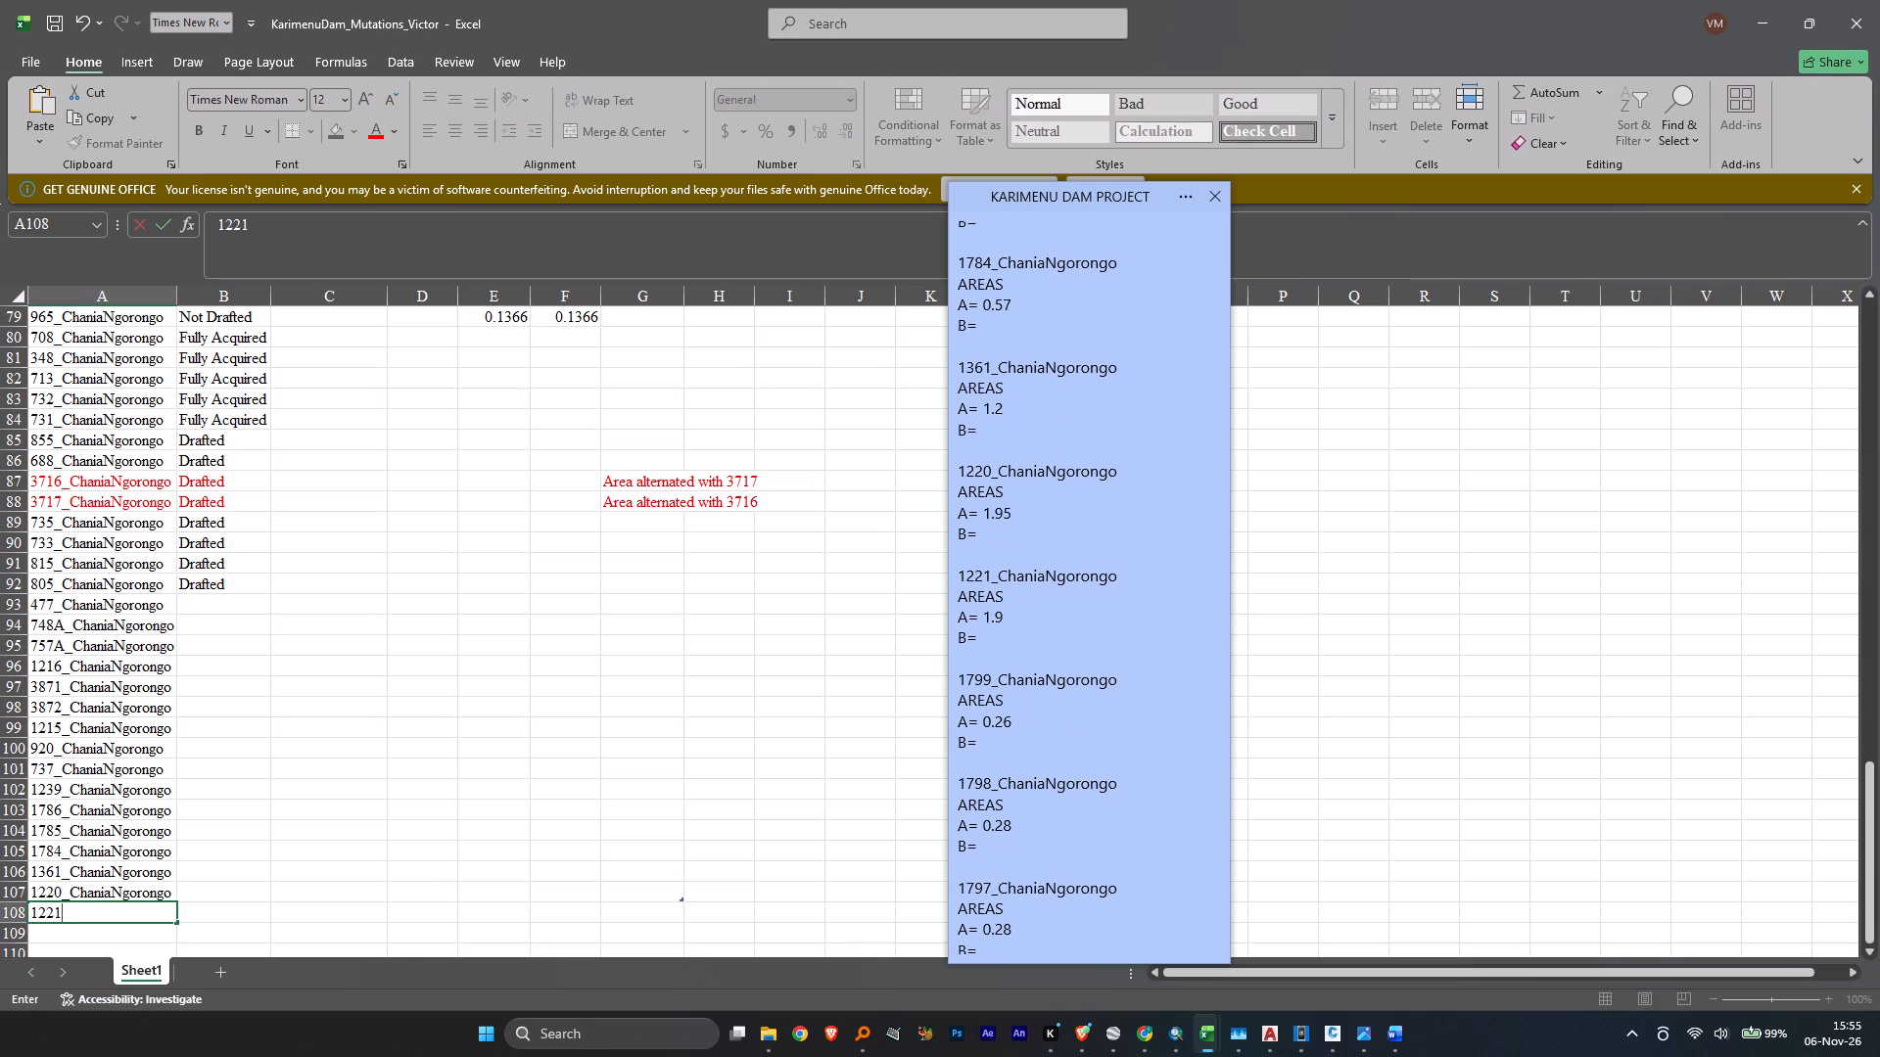
{"action": "key", "text": "ctrl+v"}
{"action": "key", "text": "Return"}
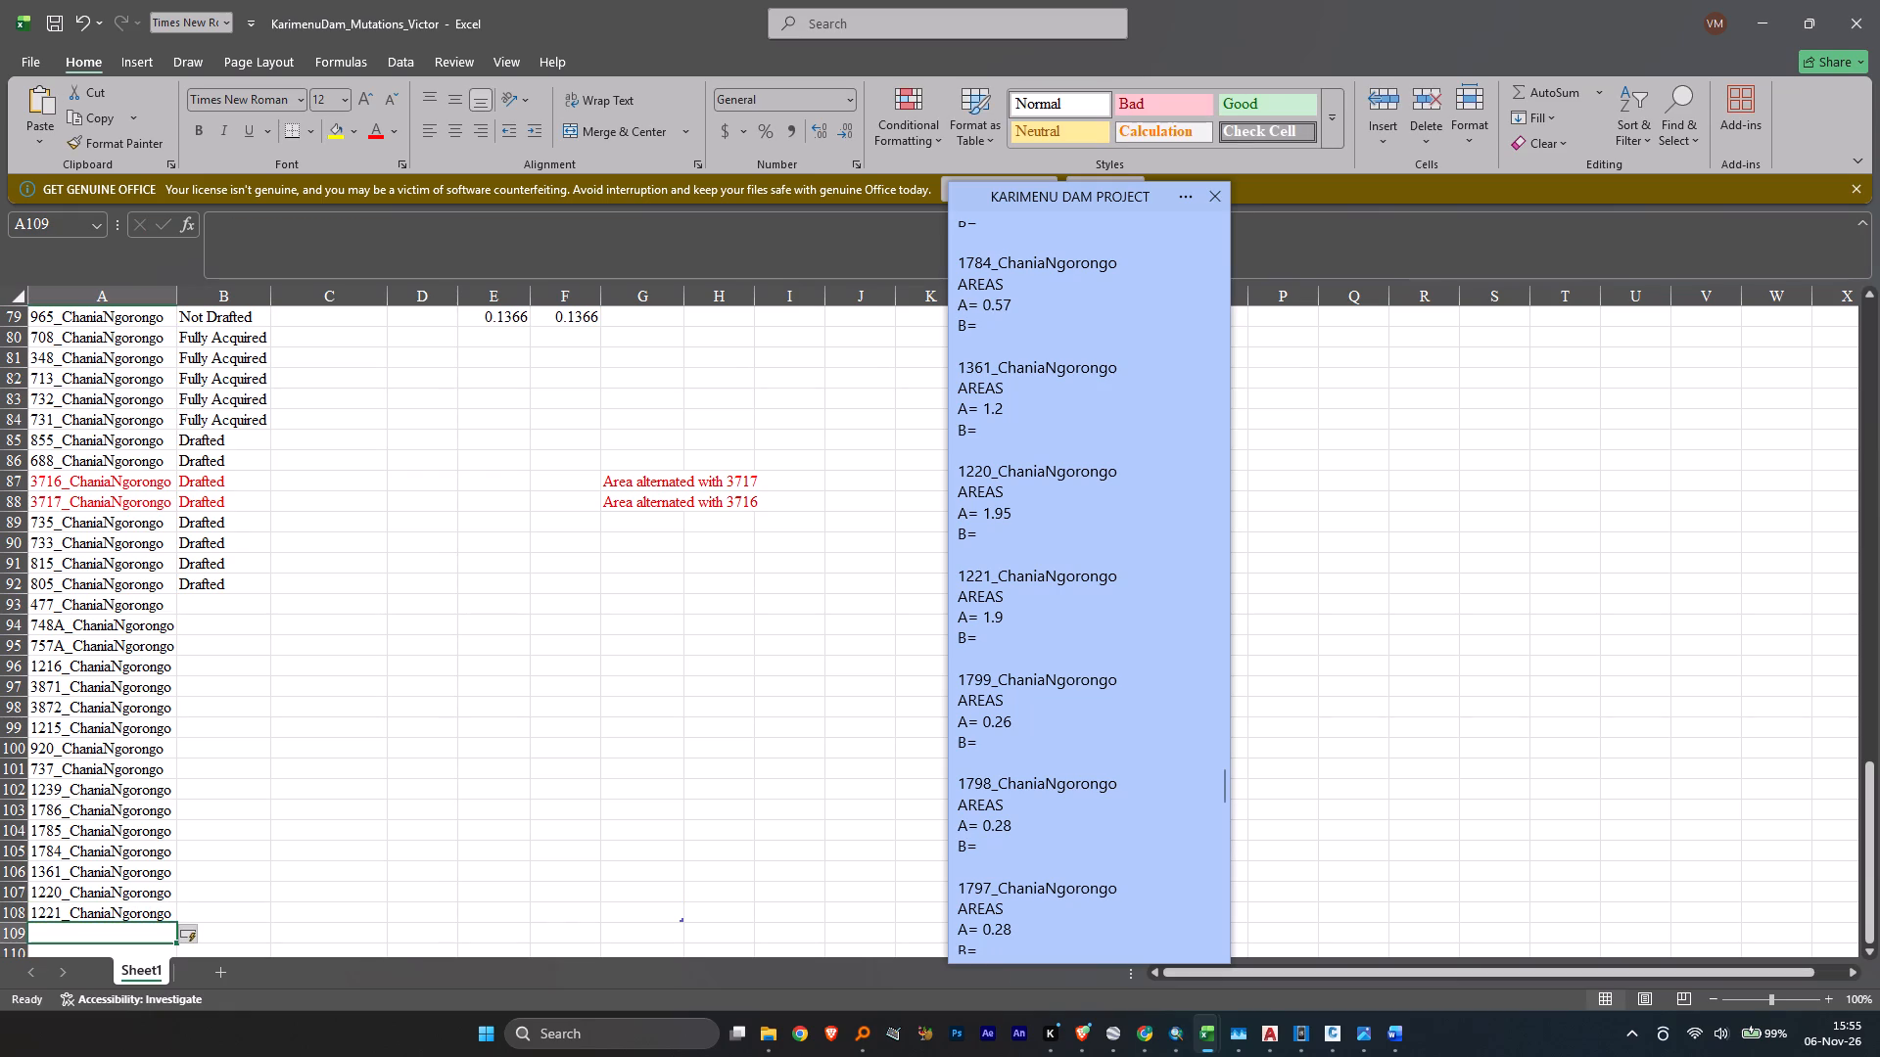
Continue the parcel list with 1799_ChaniaNgorongo, 1798_ChaniaNgorongo and 1797_ChaniaNgorongo below 1221_ChaniaNgorongo.
{"action": "key", "text": "1"}
{"action": "key", "text": "7"}
{"action": "type", "text": "99"}
{"action": "key", "text": "ctrl+v"}
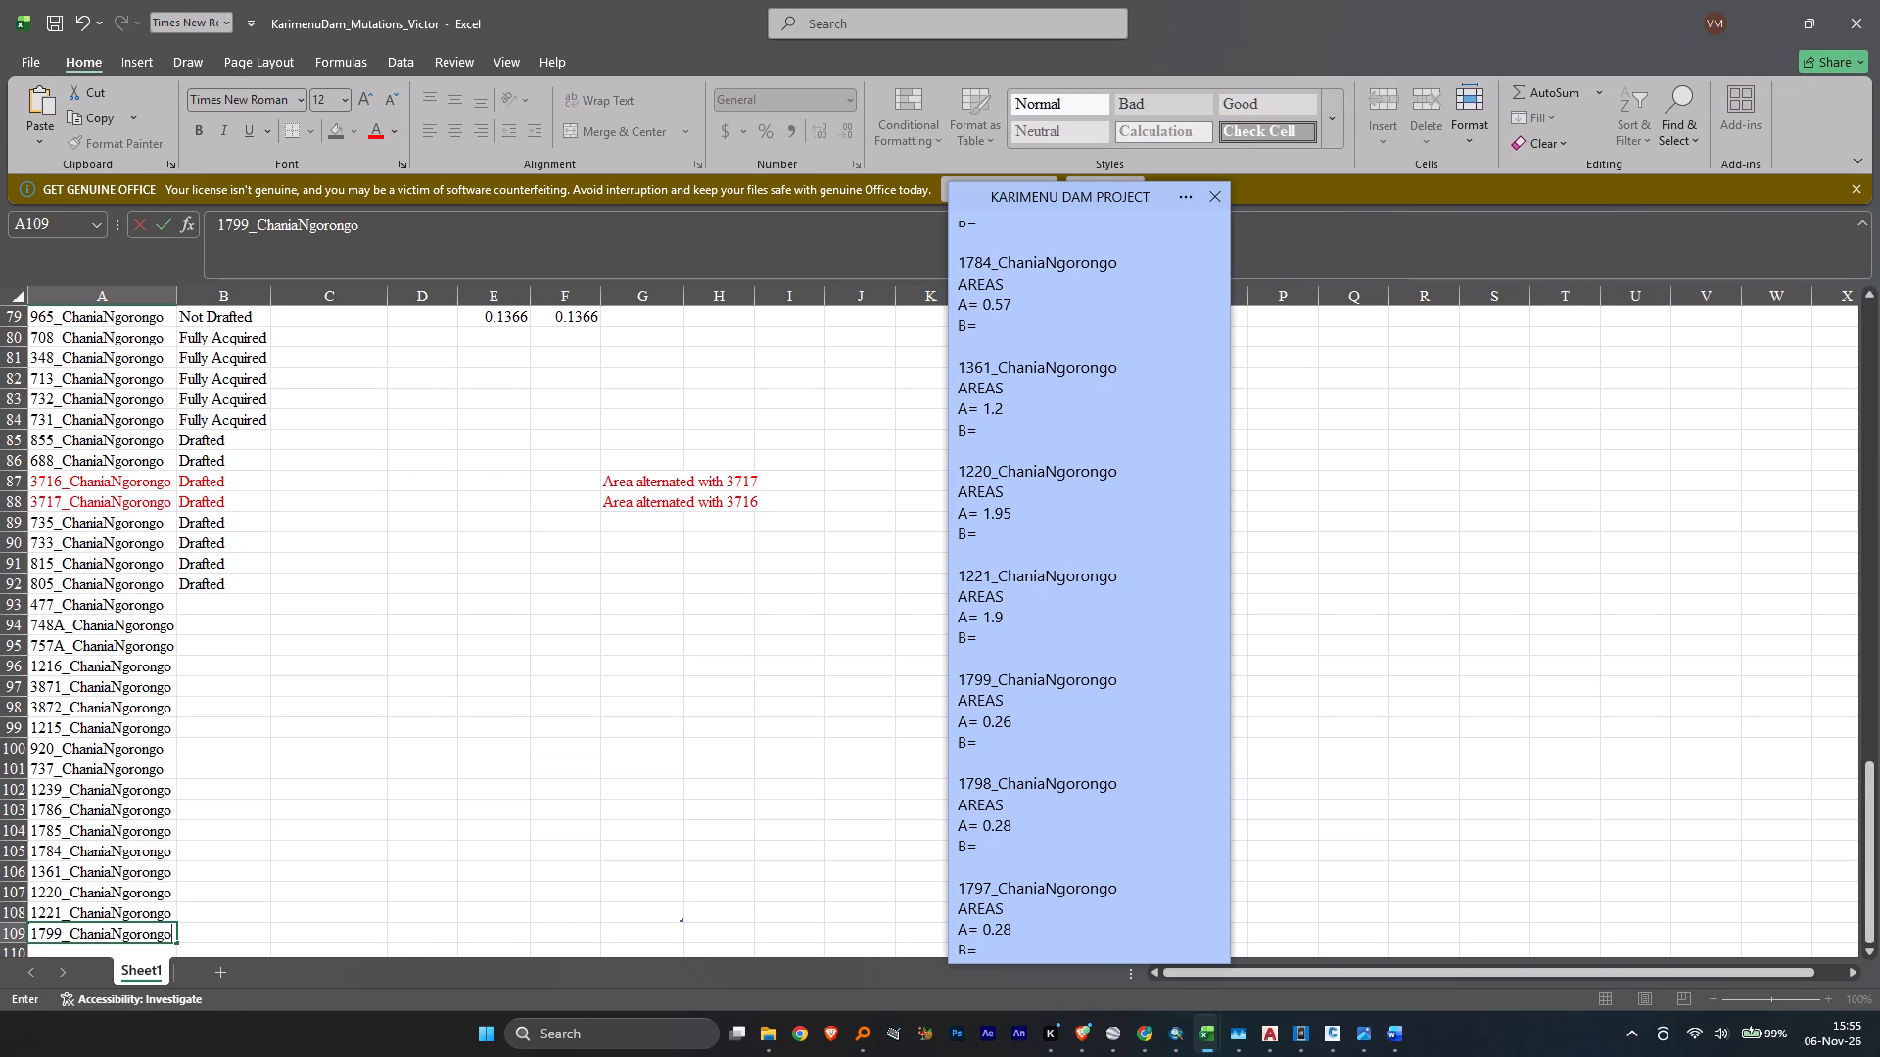
{"action": "key", "text": "Return"}
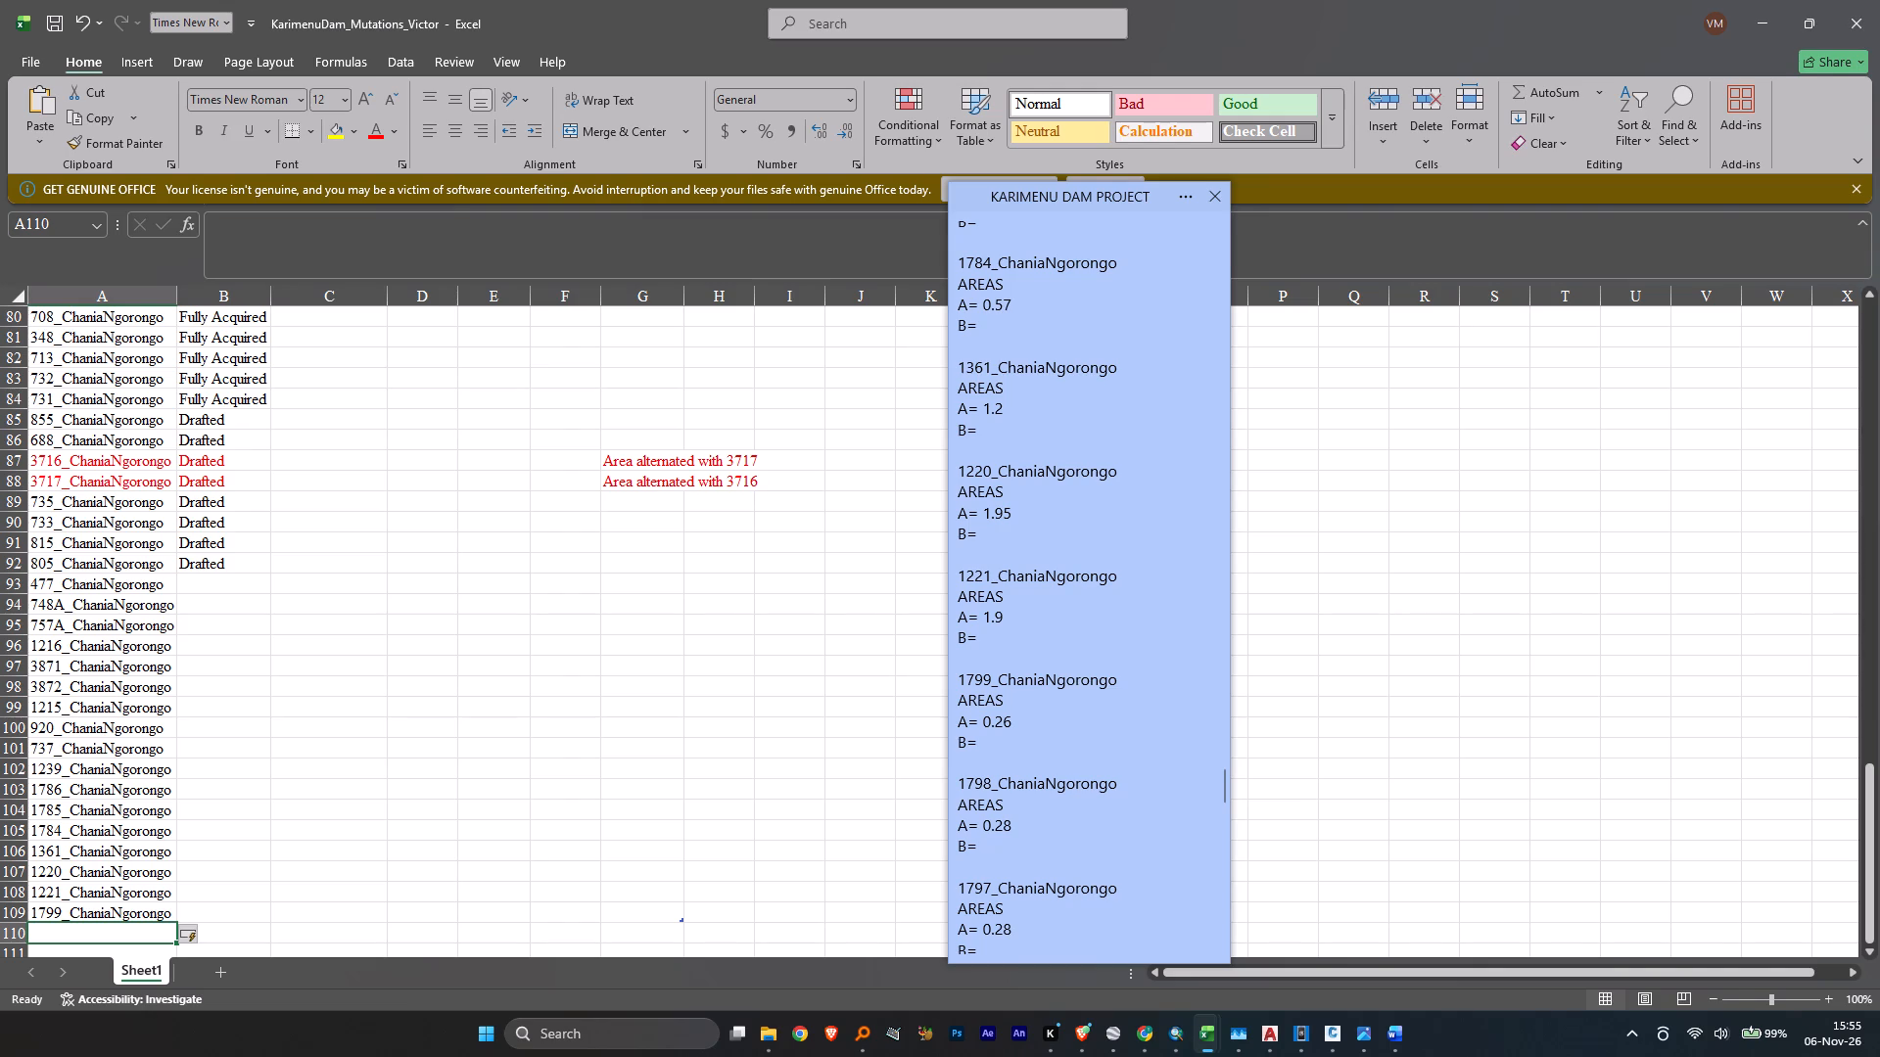
{"action": "key", "text": "1"}
{"action": "type", "text": "798"}
{"action": "key", "text": "ctrl+v"}
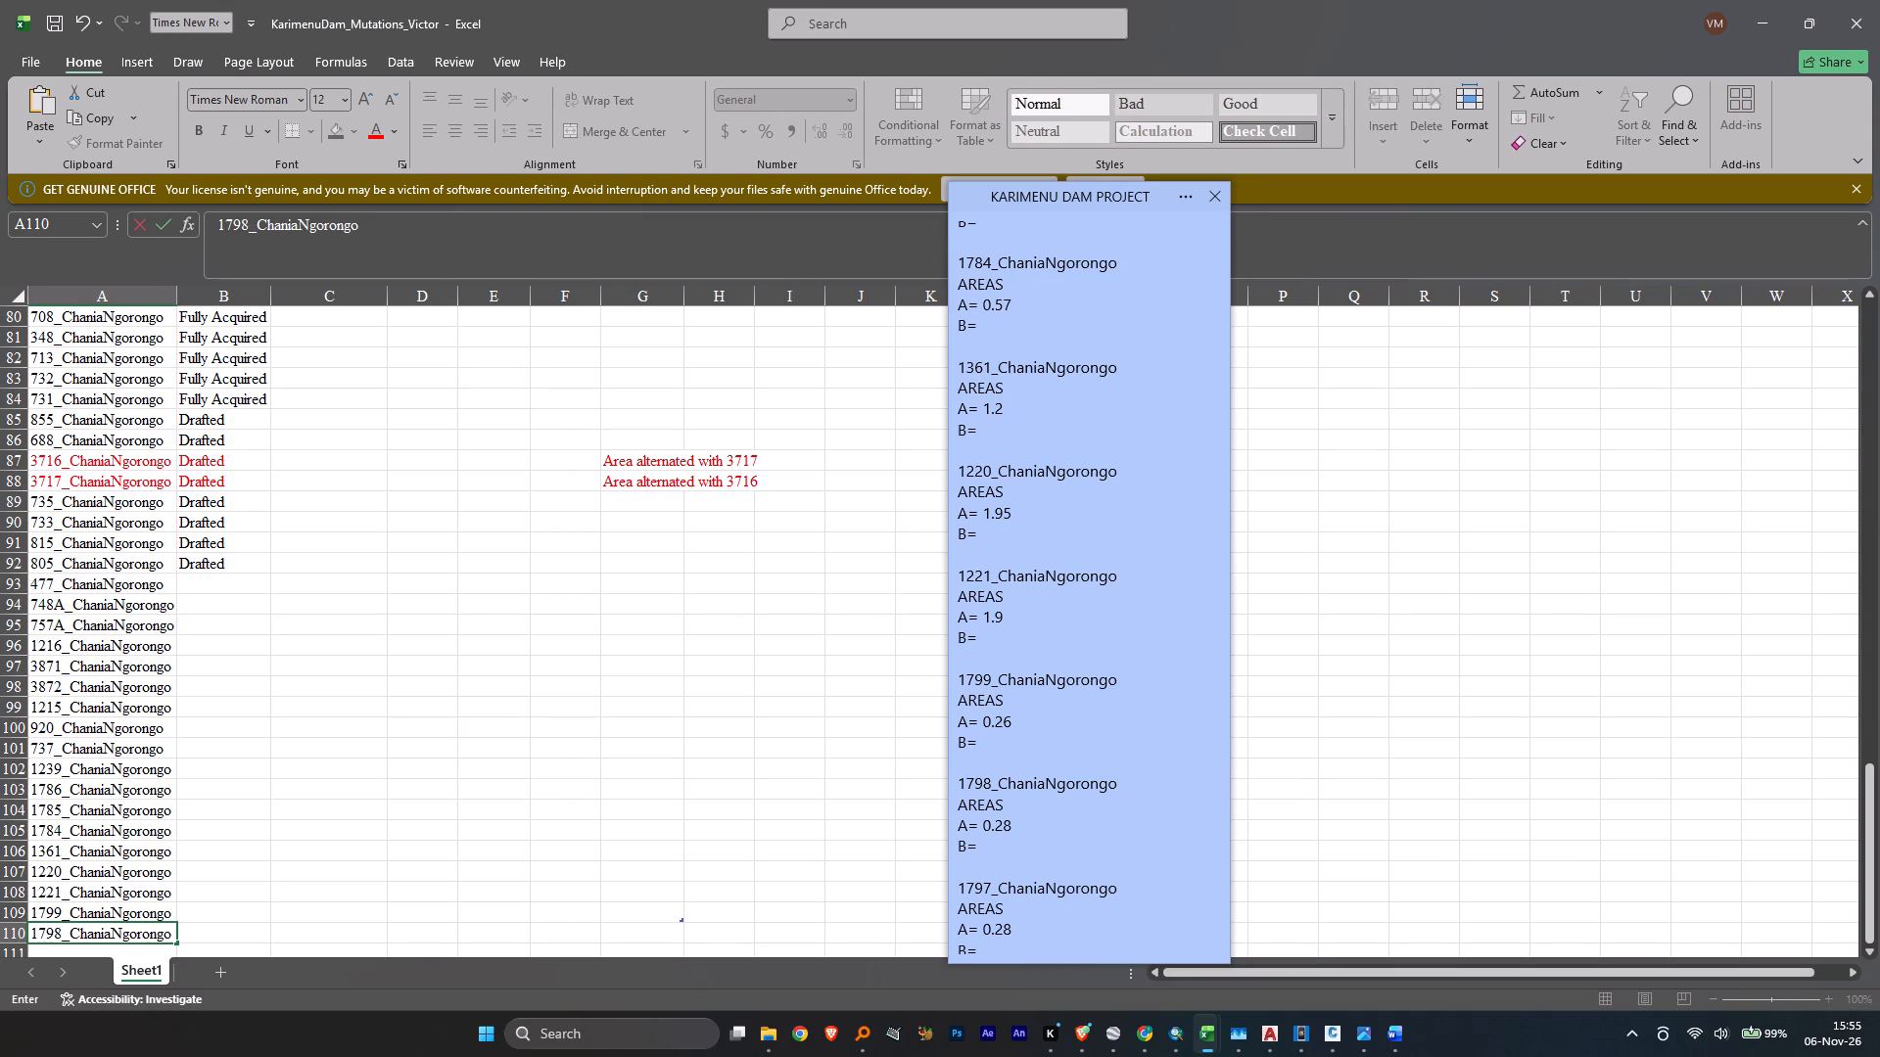
{"action": "key", "text": "Return"}
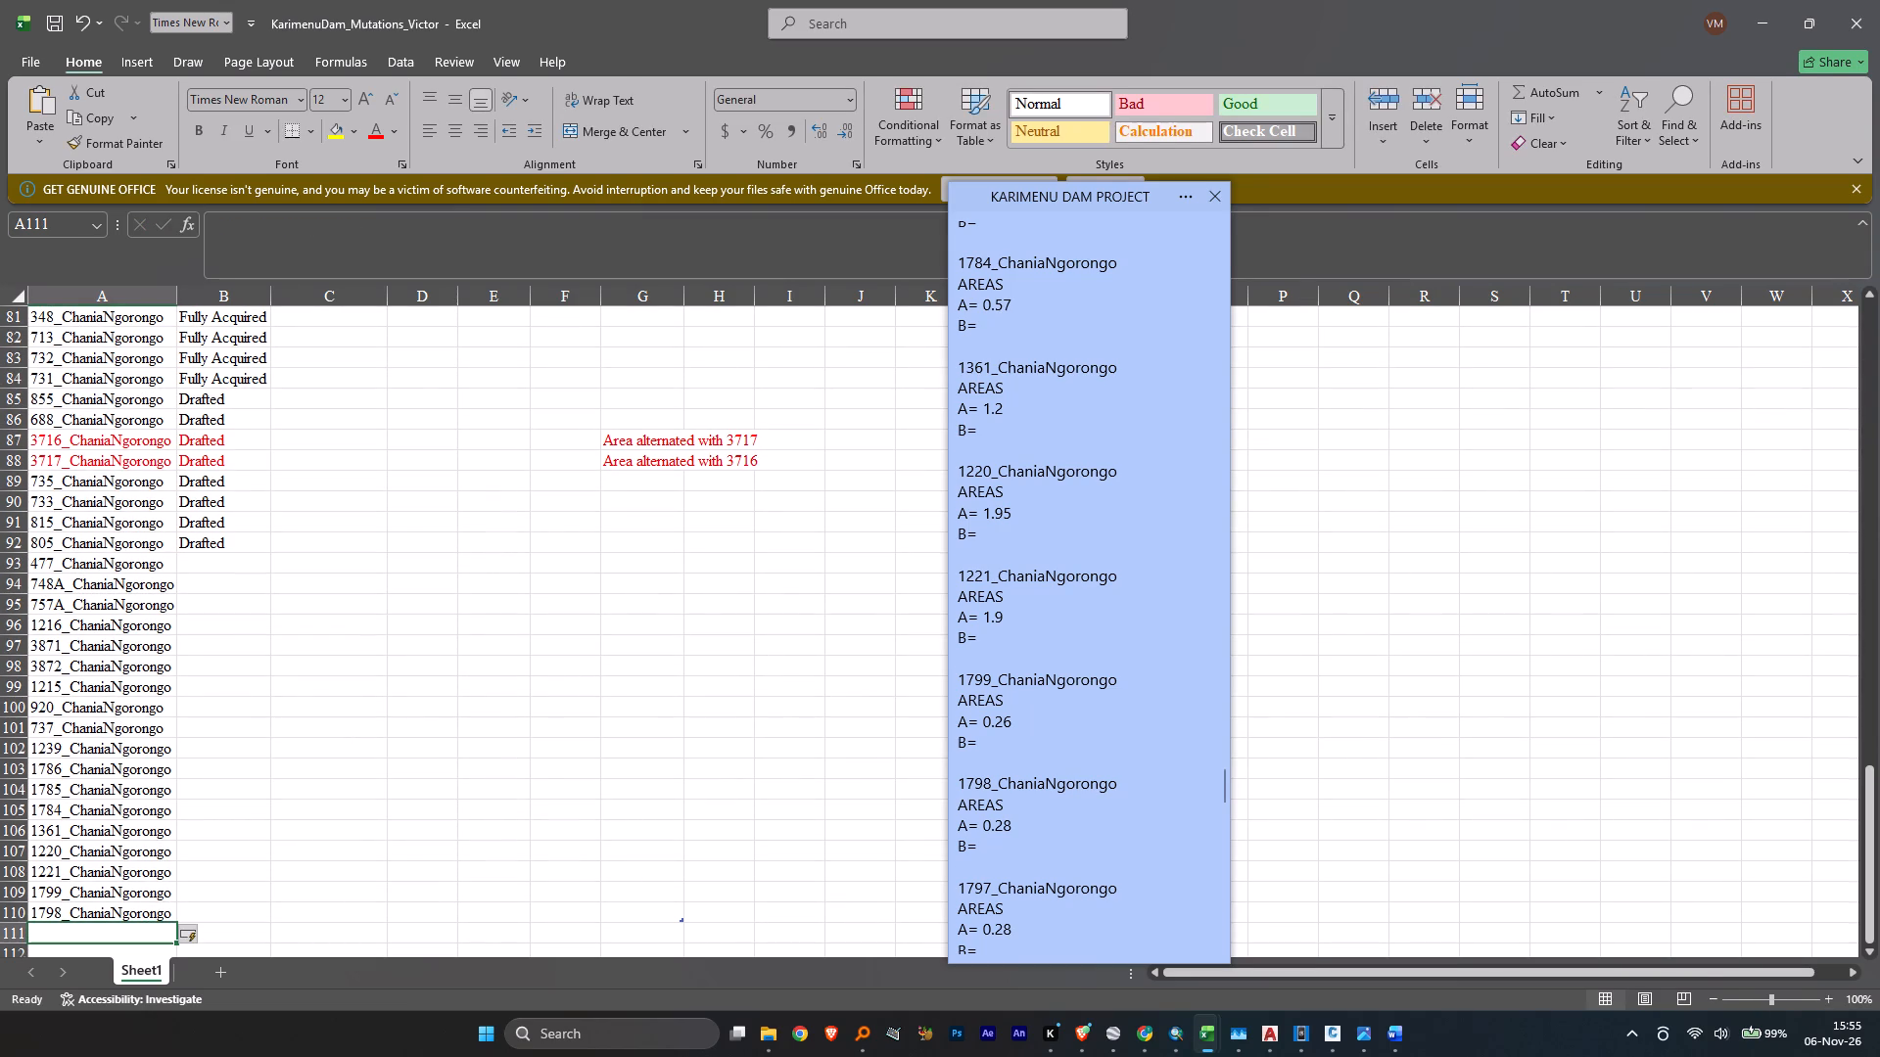
{"action": "type", "text": "17"}
{"action": "key", "text": "9"}
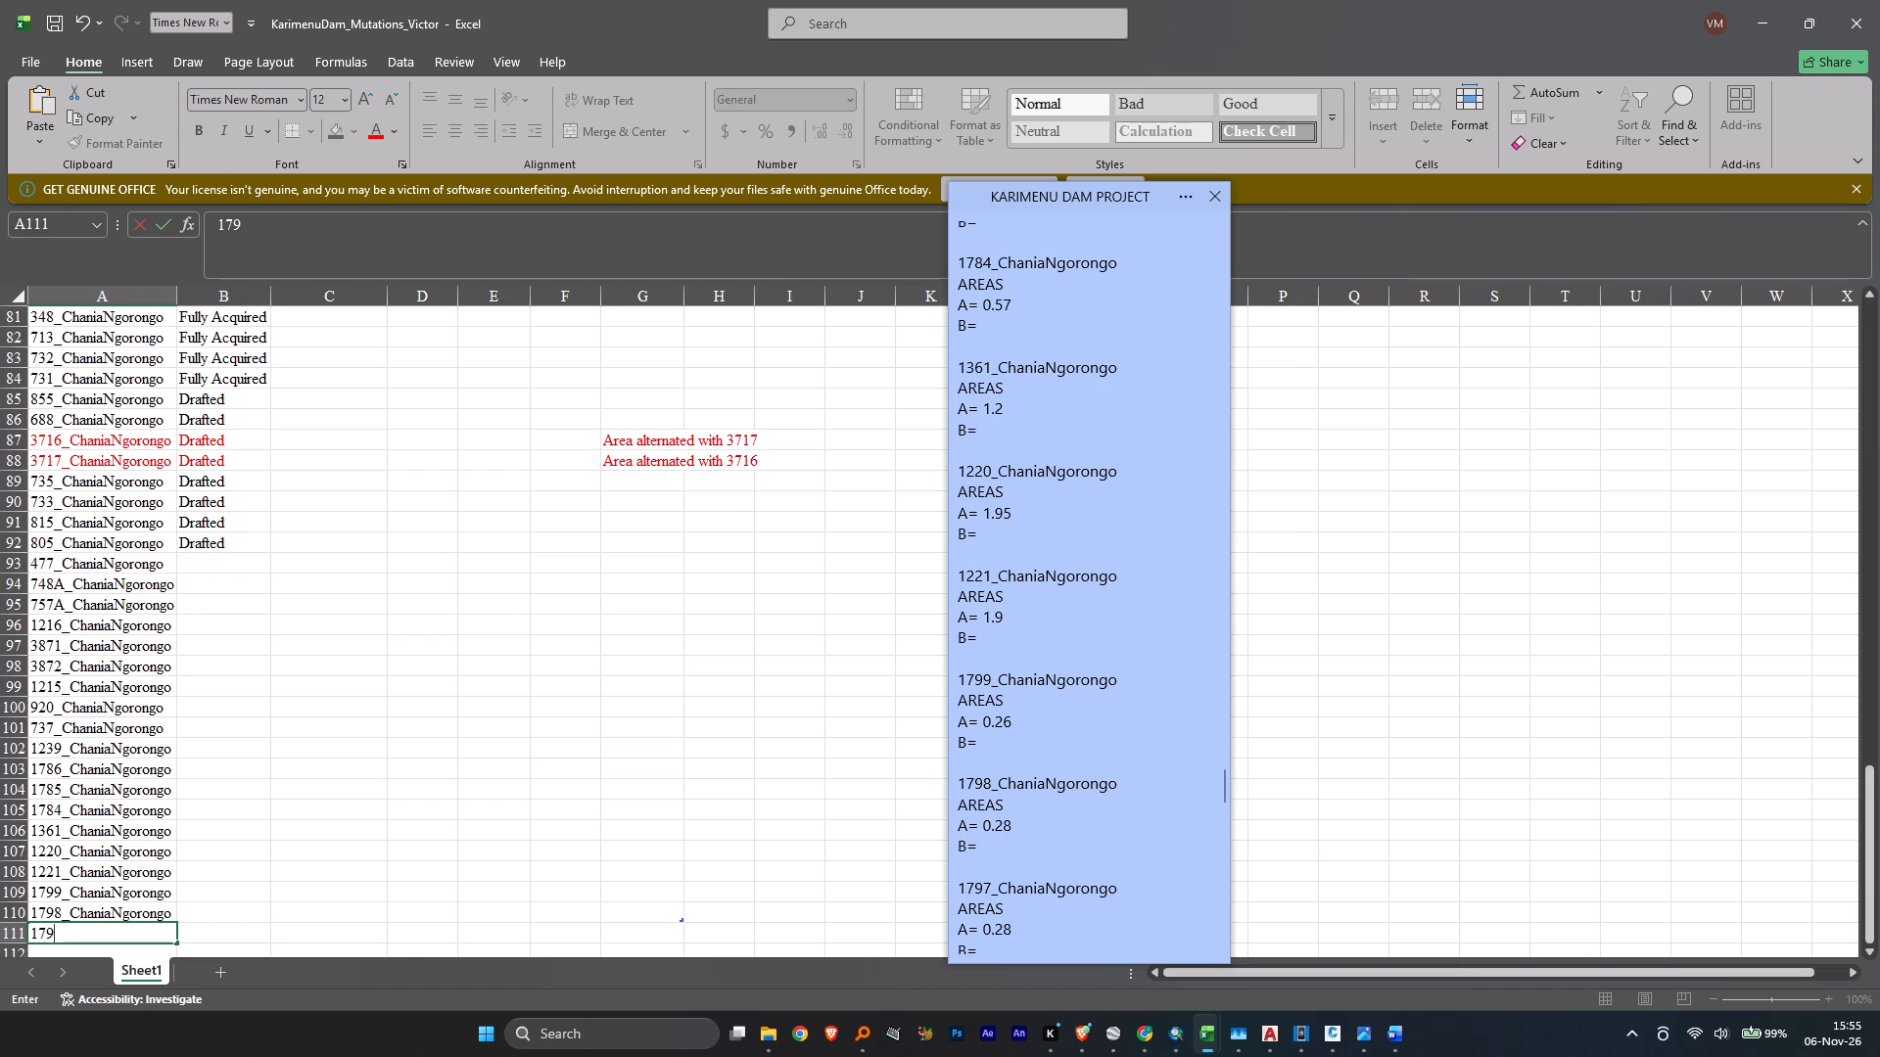
{"action": "key", "text": "7"}
{"action": "key", "text": "ctrl+v"}
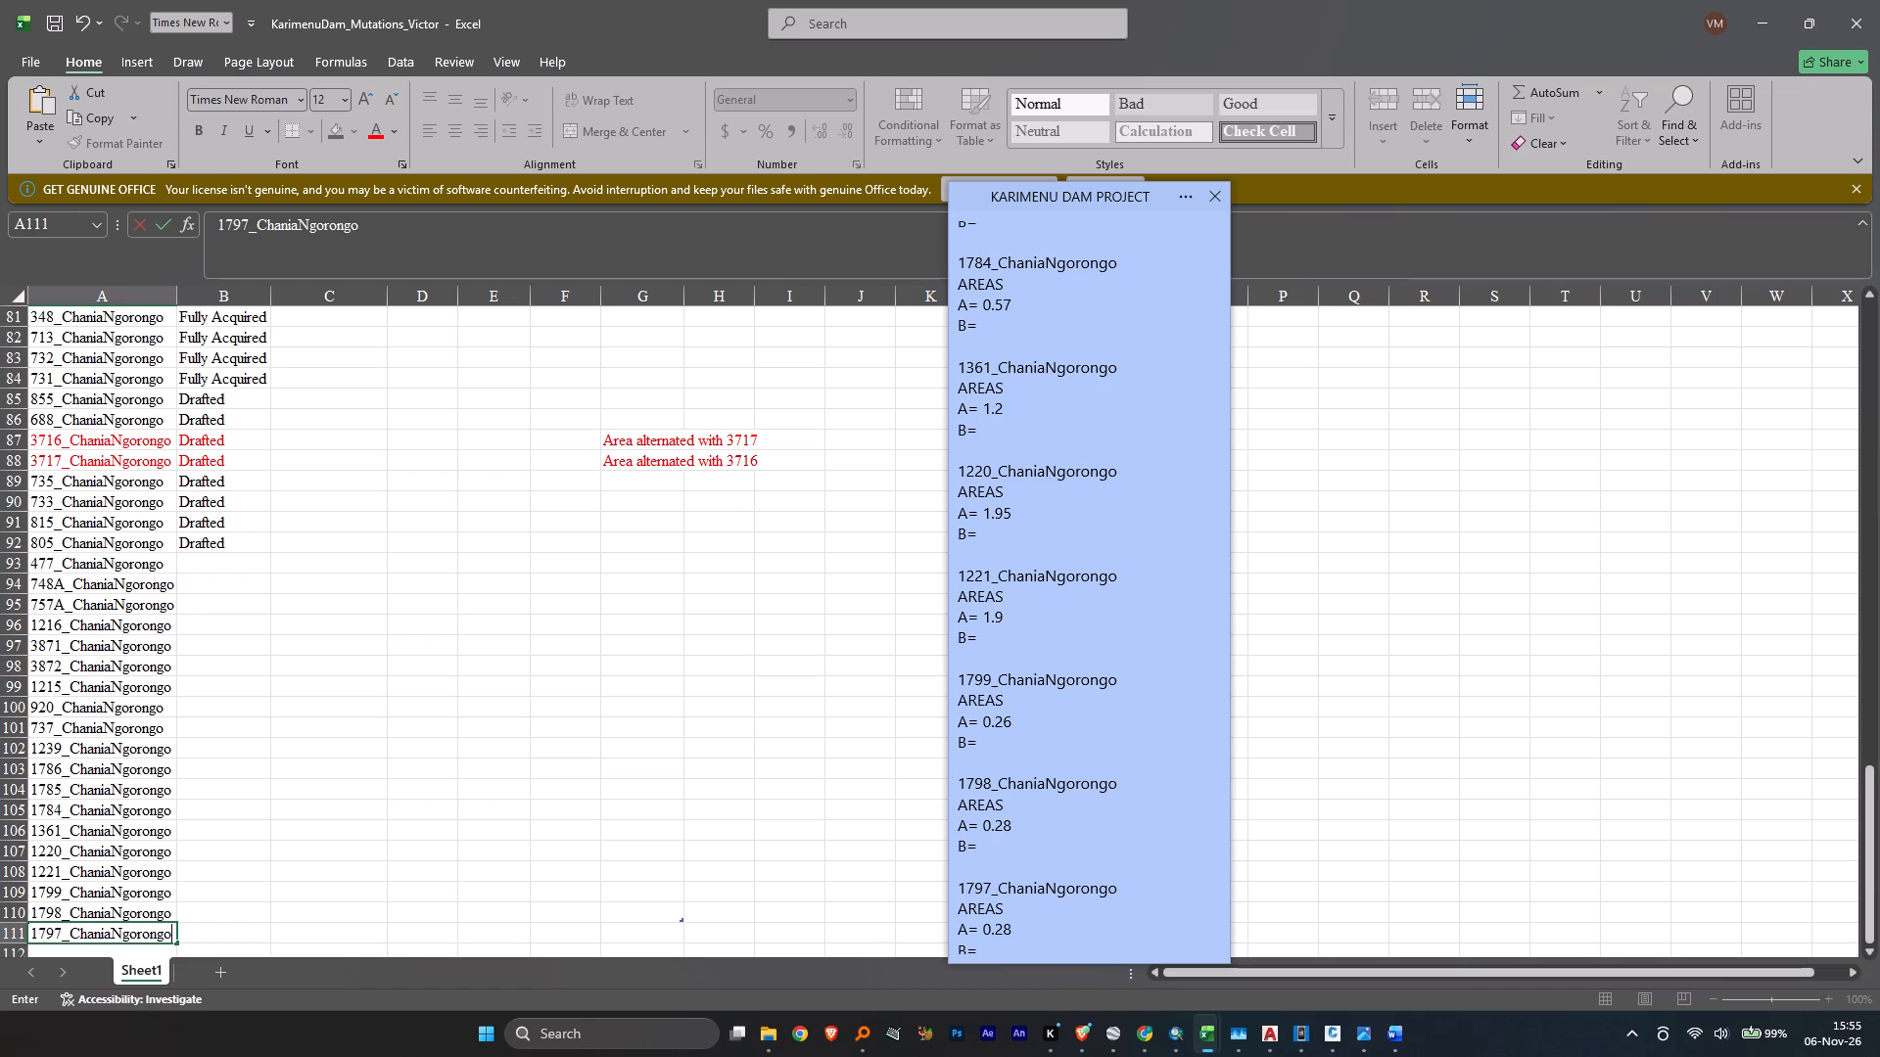
{"action": "key", "text": "Return"}
Add parcels 1796_ChaniaNgorongo and 1795_ChaniaNgorongo from the project notes below 1797_ChaniaNgorongo.
{"action": "scroll", "coordinate": [1104, 841], "scroll_direction": "down", "scroll_amount": 2}
{"action": "key", "text": "1"}
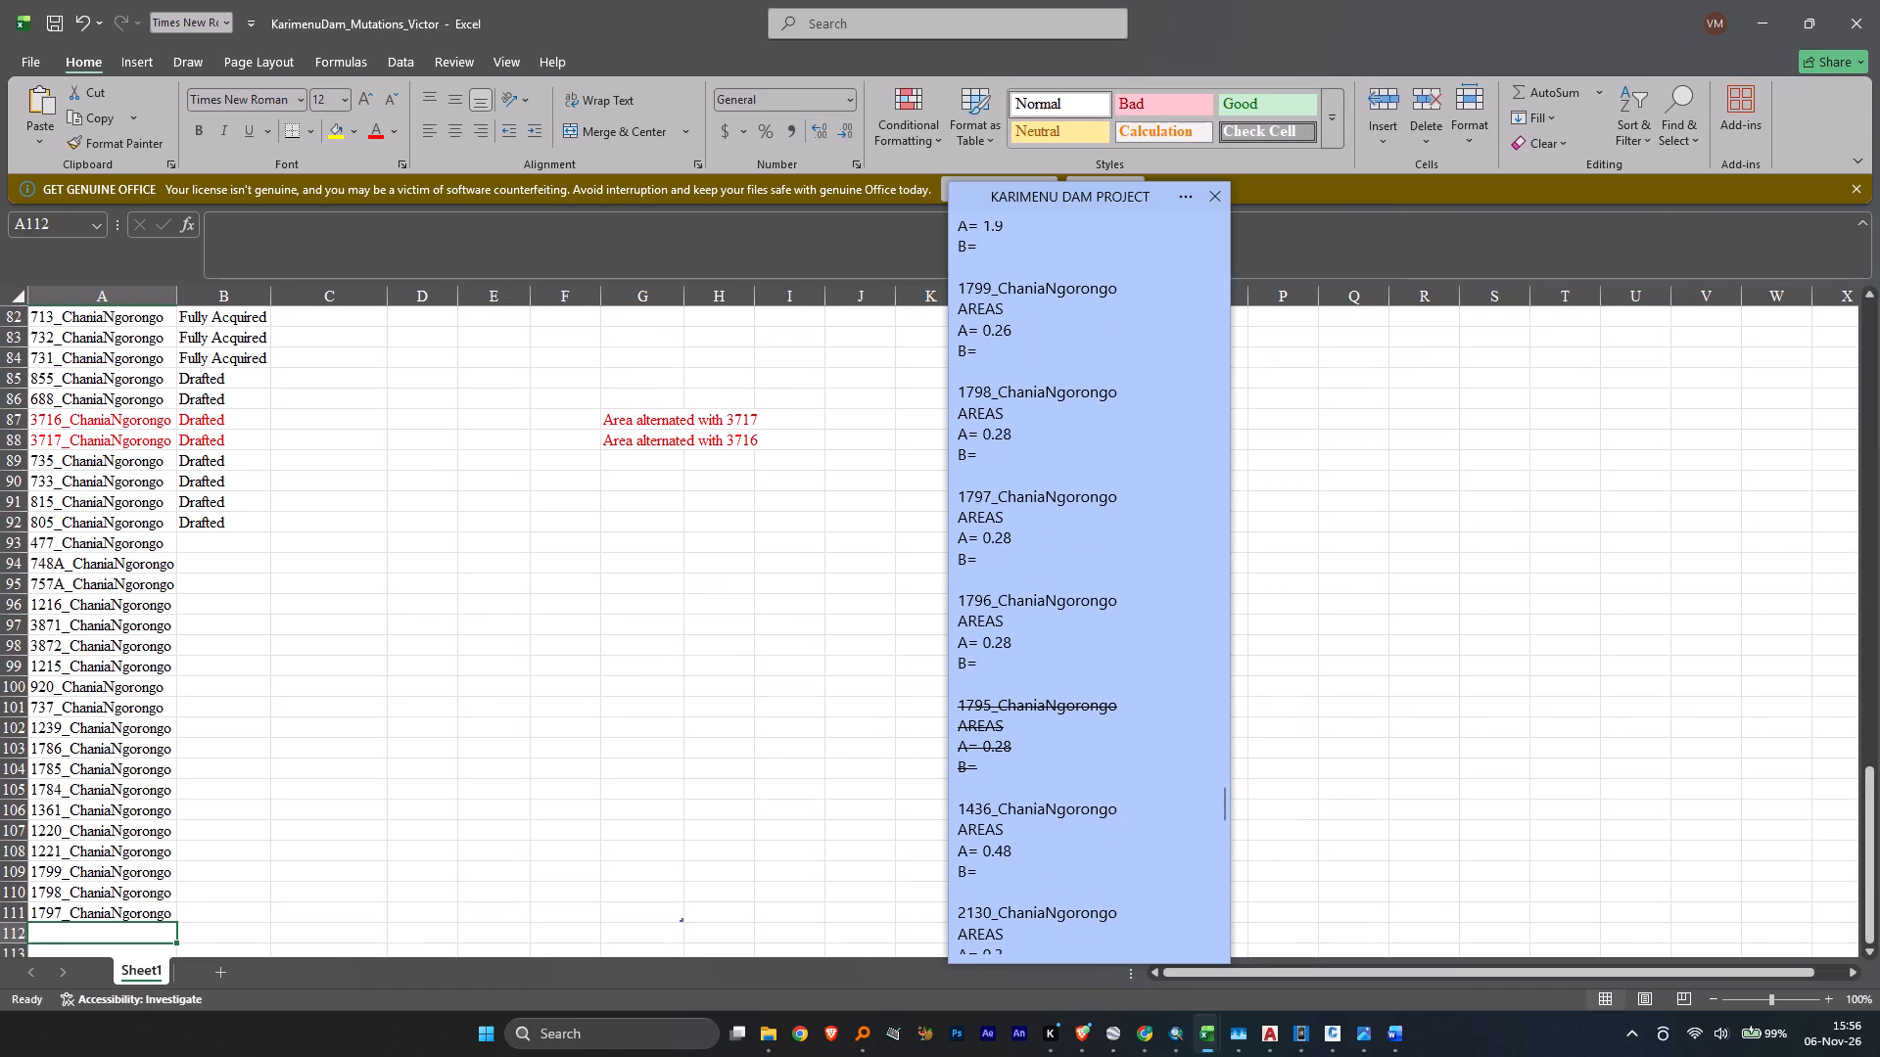
{"action": "type", "text": "79"}
{"action": "key", "text": "6"}
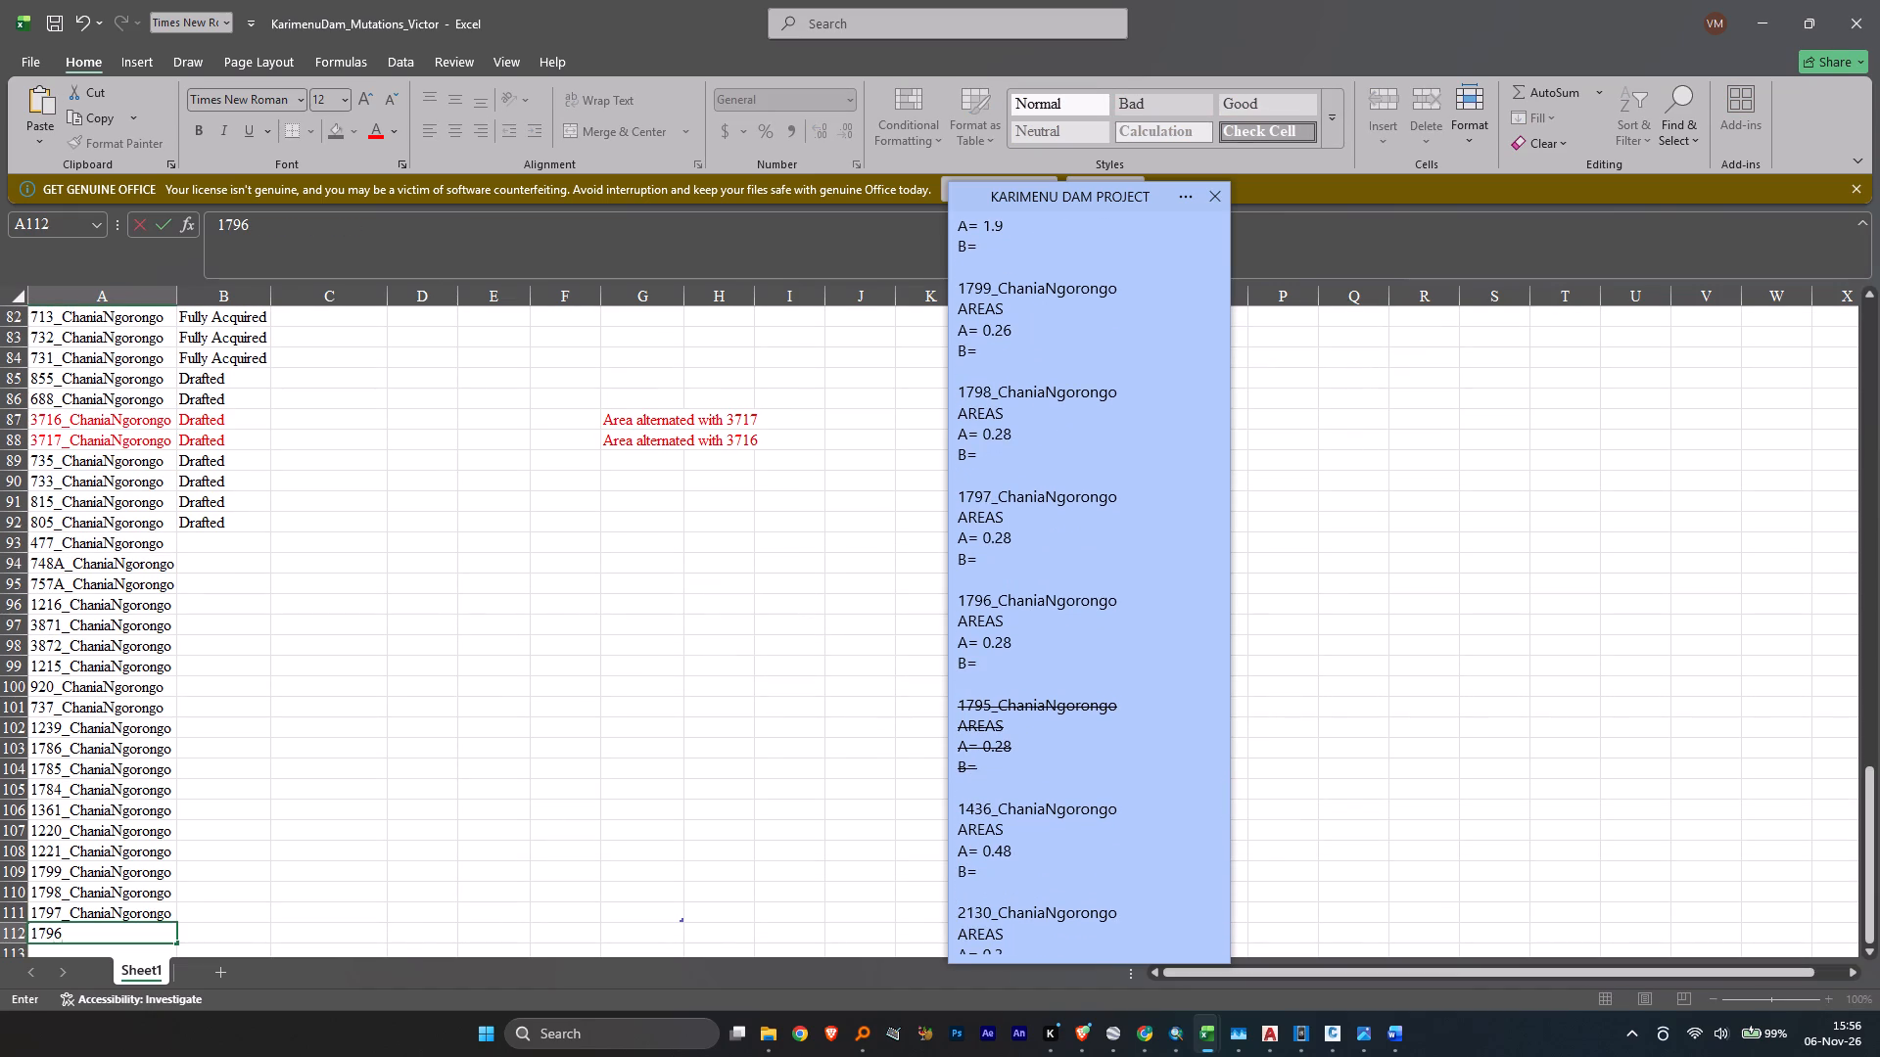
{"action": "key", "text": "ctrl+v"}
{"action": "key", "text": "Return"}
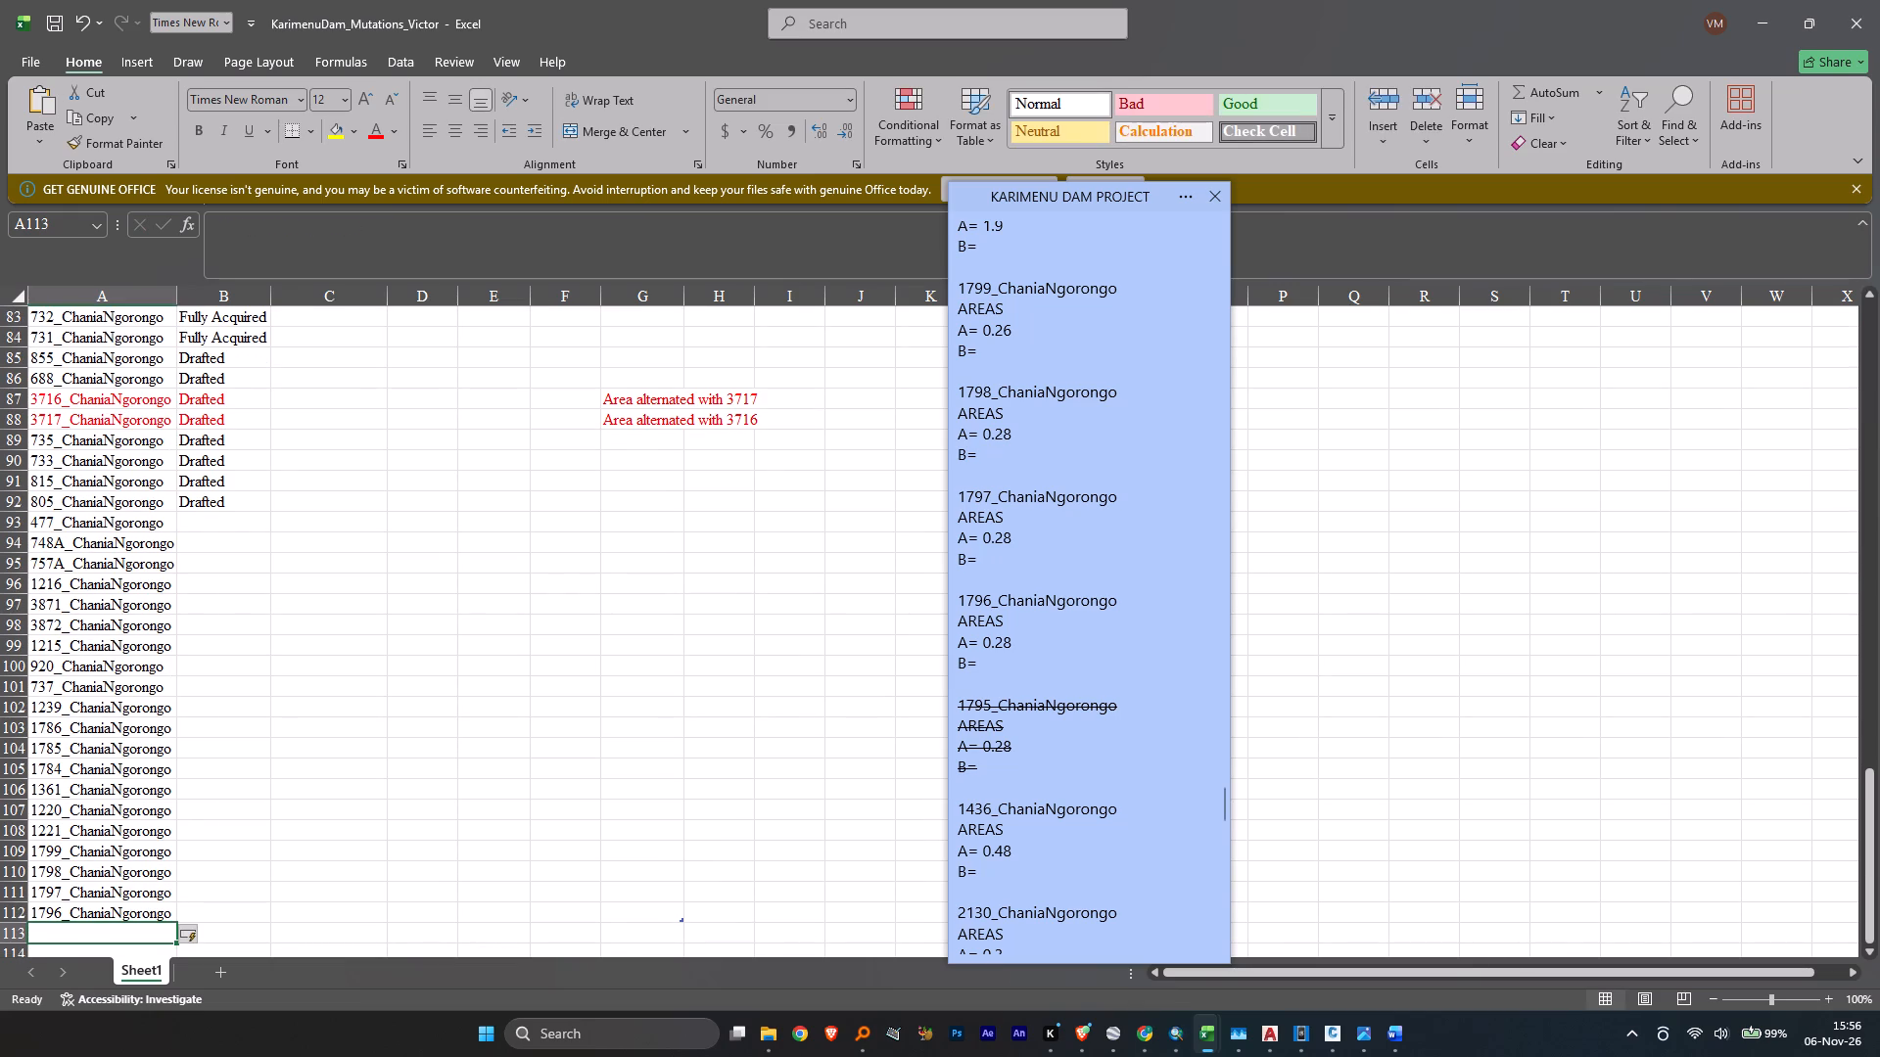
{"action": "key", "text": "1"}
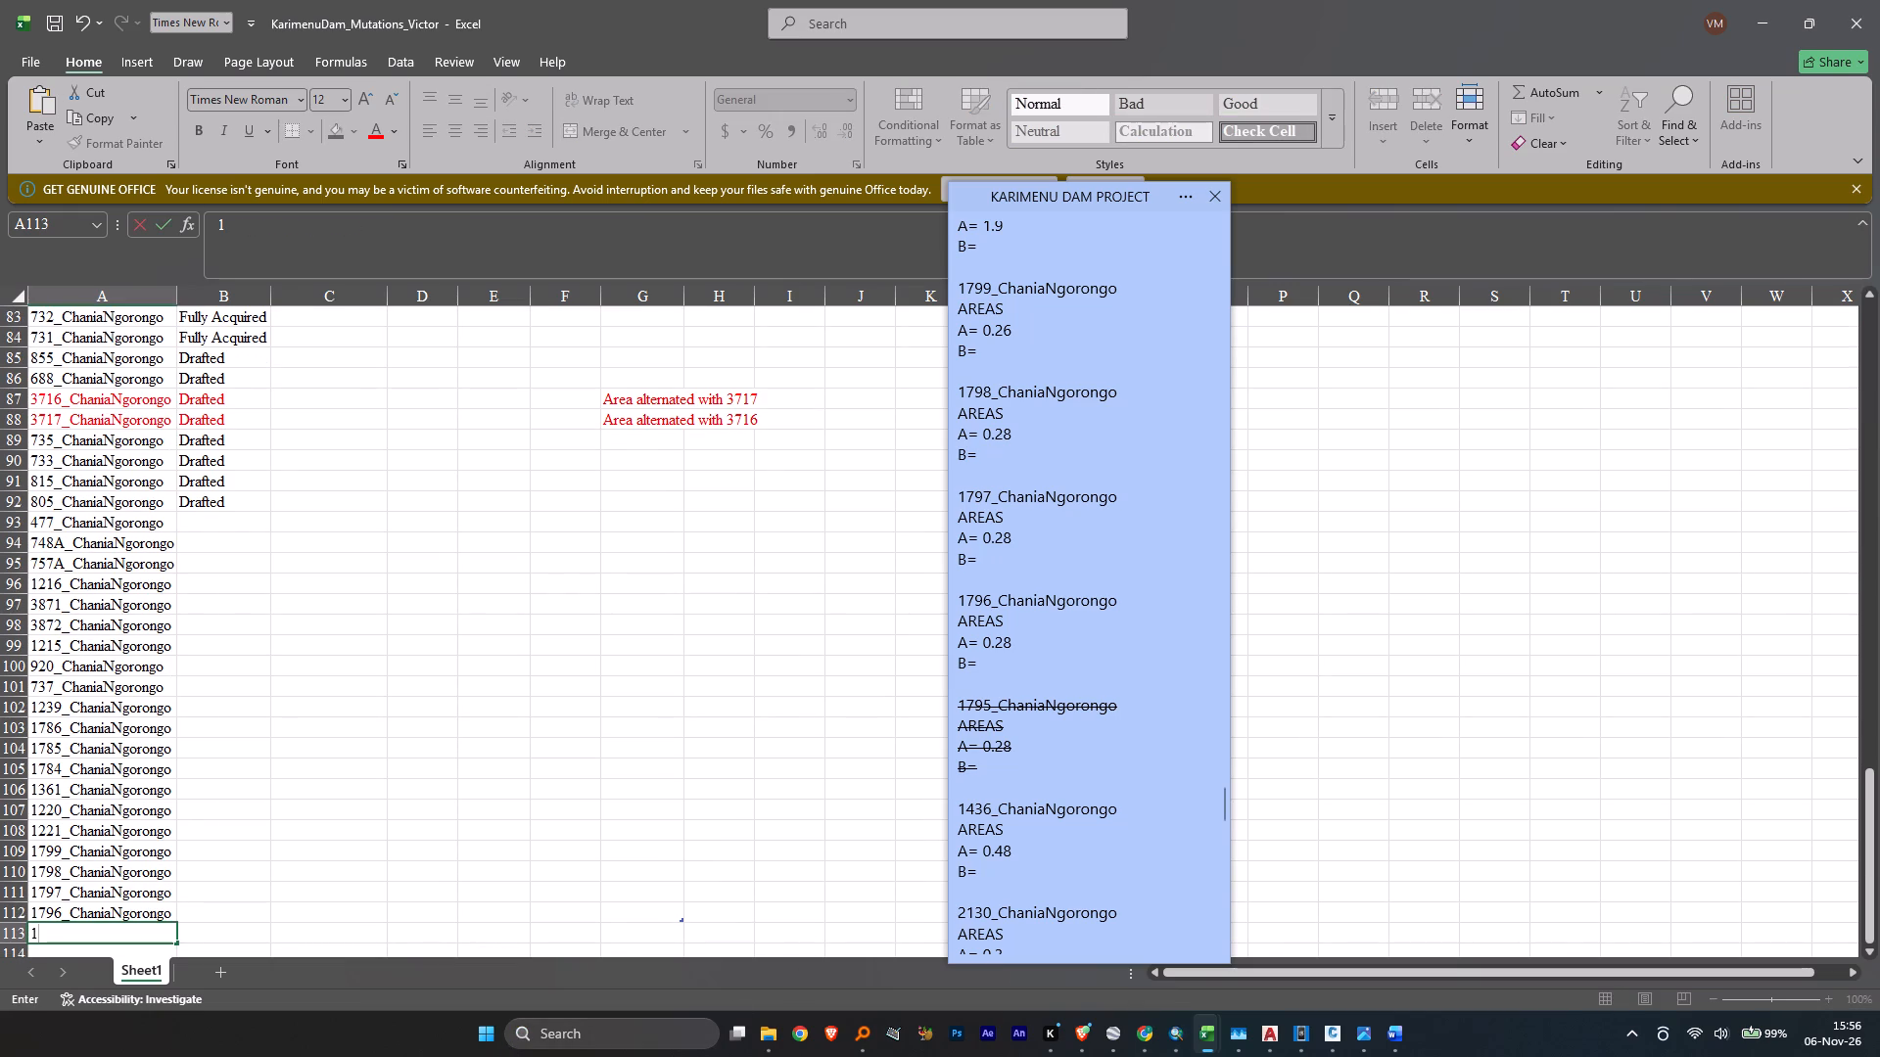
{"action": "key", "text": "7"}
{"action": "key", "text": "9"}
{"action": "key", "text": "5"}
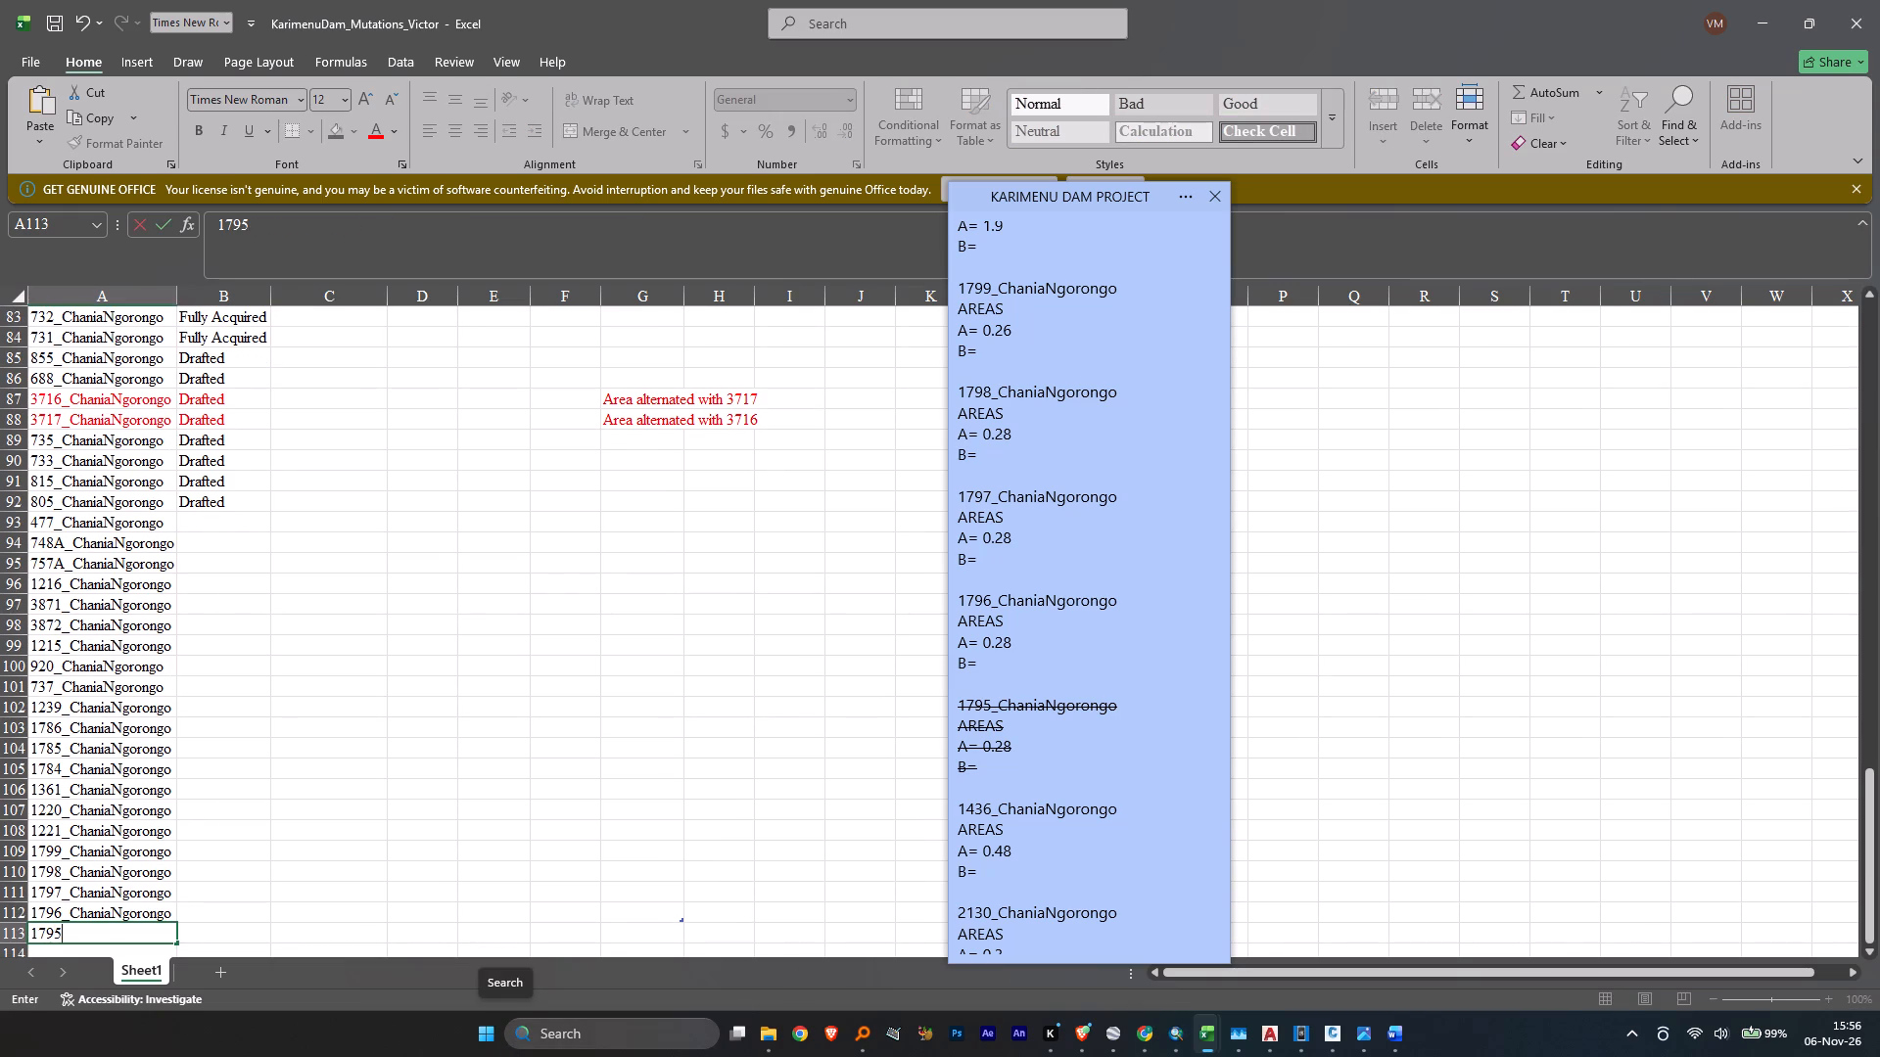
{"action": "key", "text": "ctrl+v"}
{"action": "key", "text": "Return"}
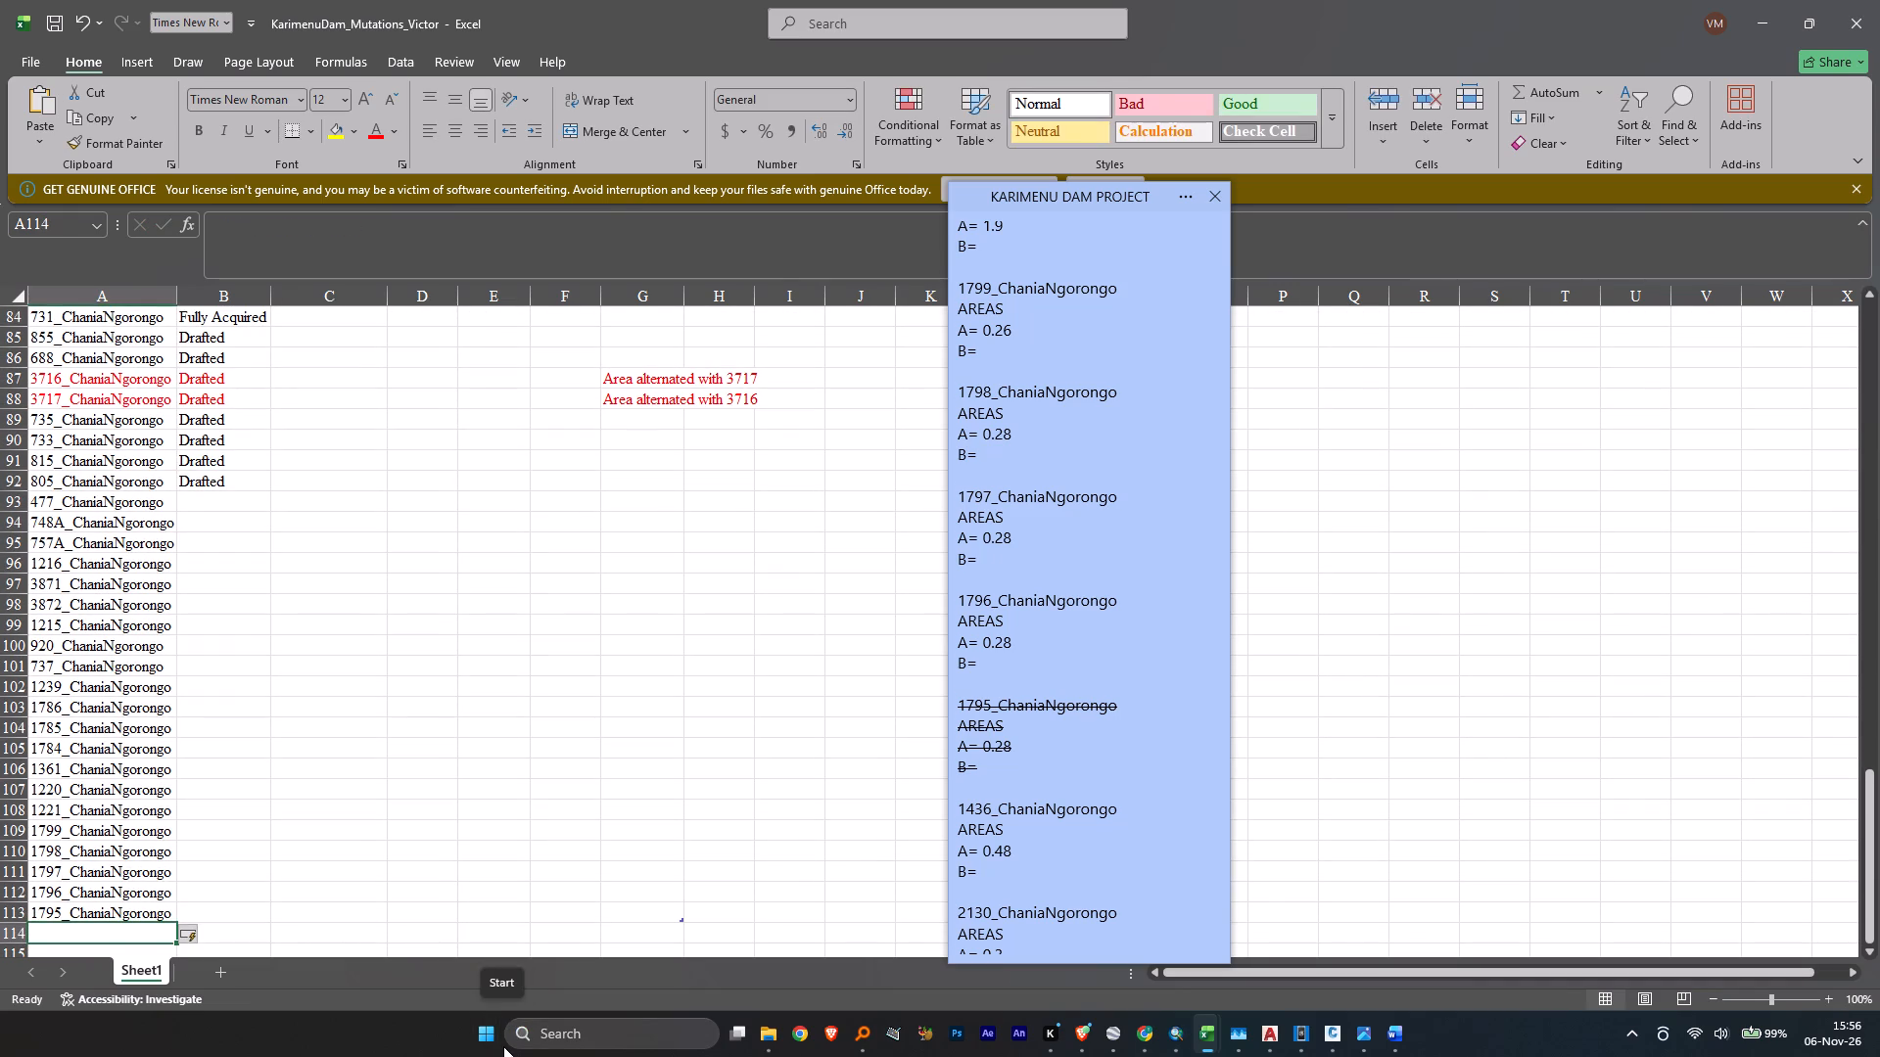
Add parcels 1436_ChaniaNgorongo and 2130_ChaniaNgorongo from the project notes below 1795_ChaniaNgorongo.
{"action": "key", "text": "1"}
{"action": "key", "text": "4"}
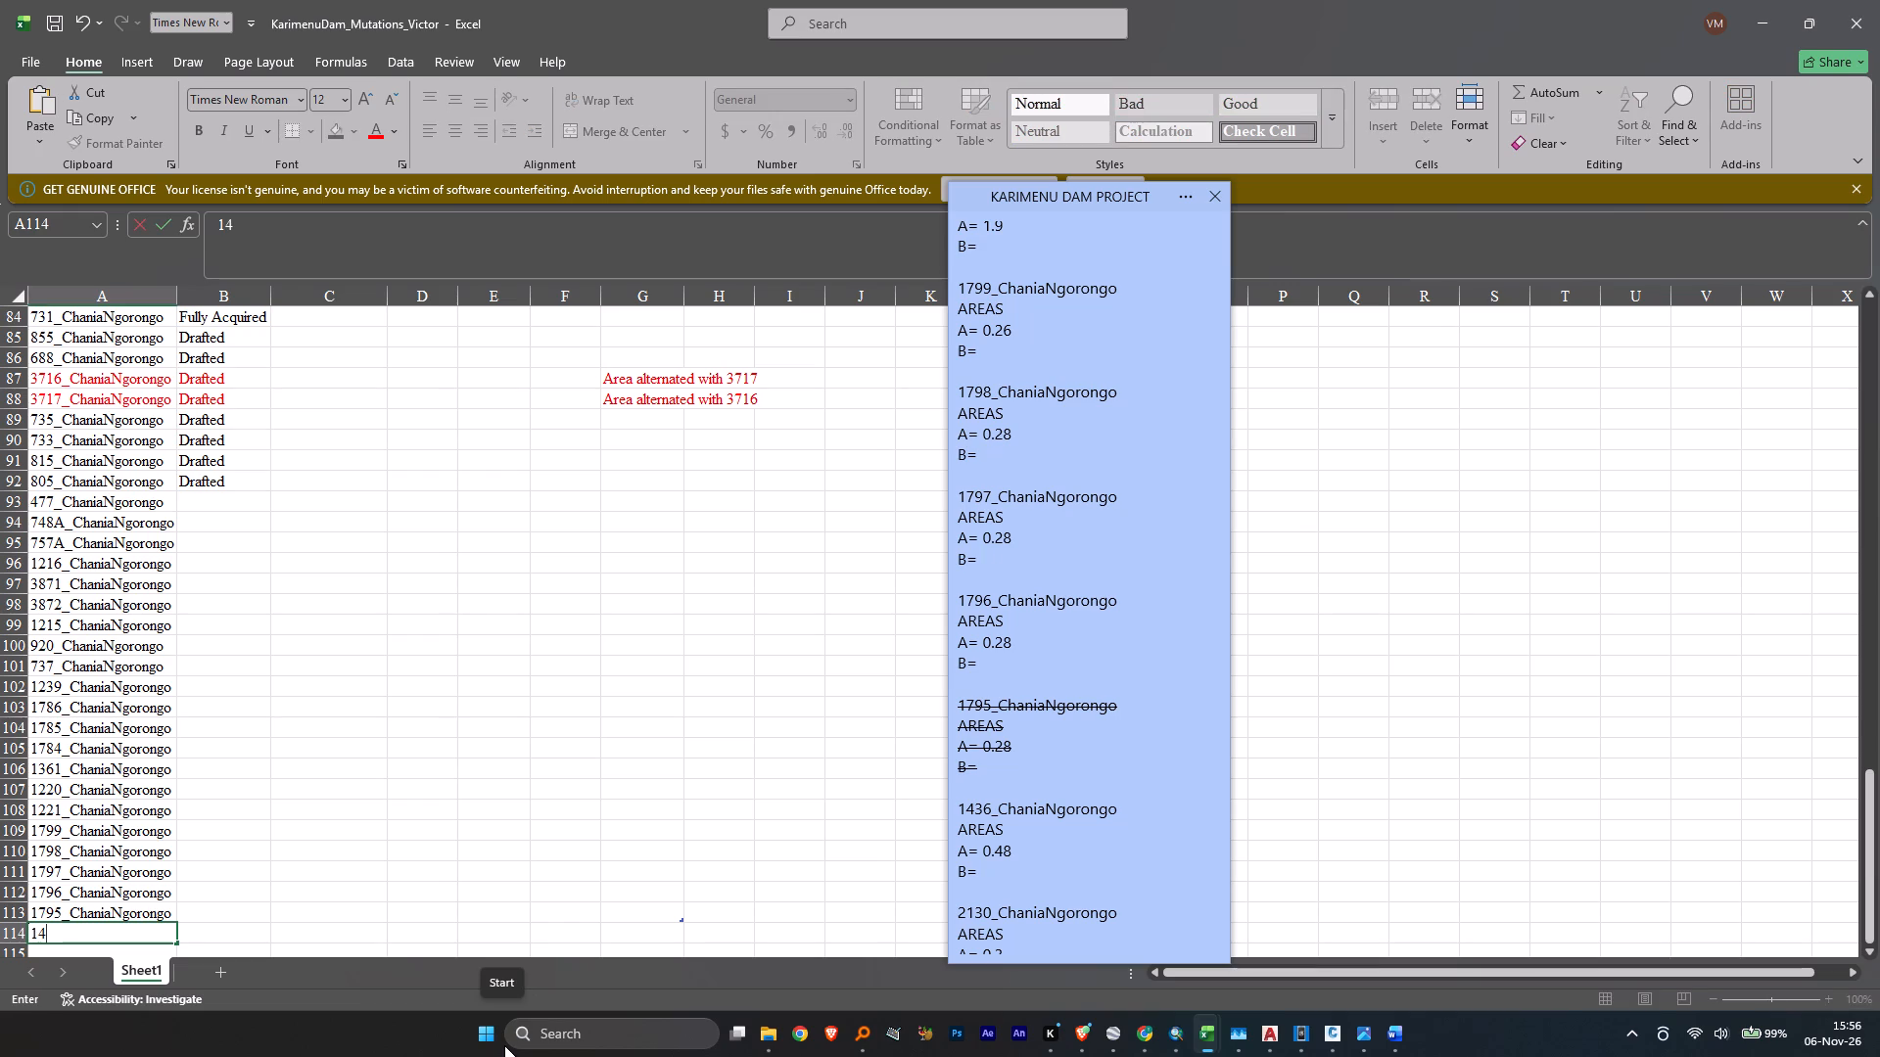
{"action": "type", "text": "36"}
{"action": "key", "text": "ctrl+v"}
{"action": "key", "text": "Return"}
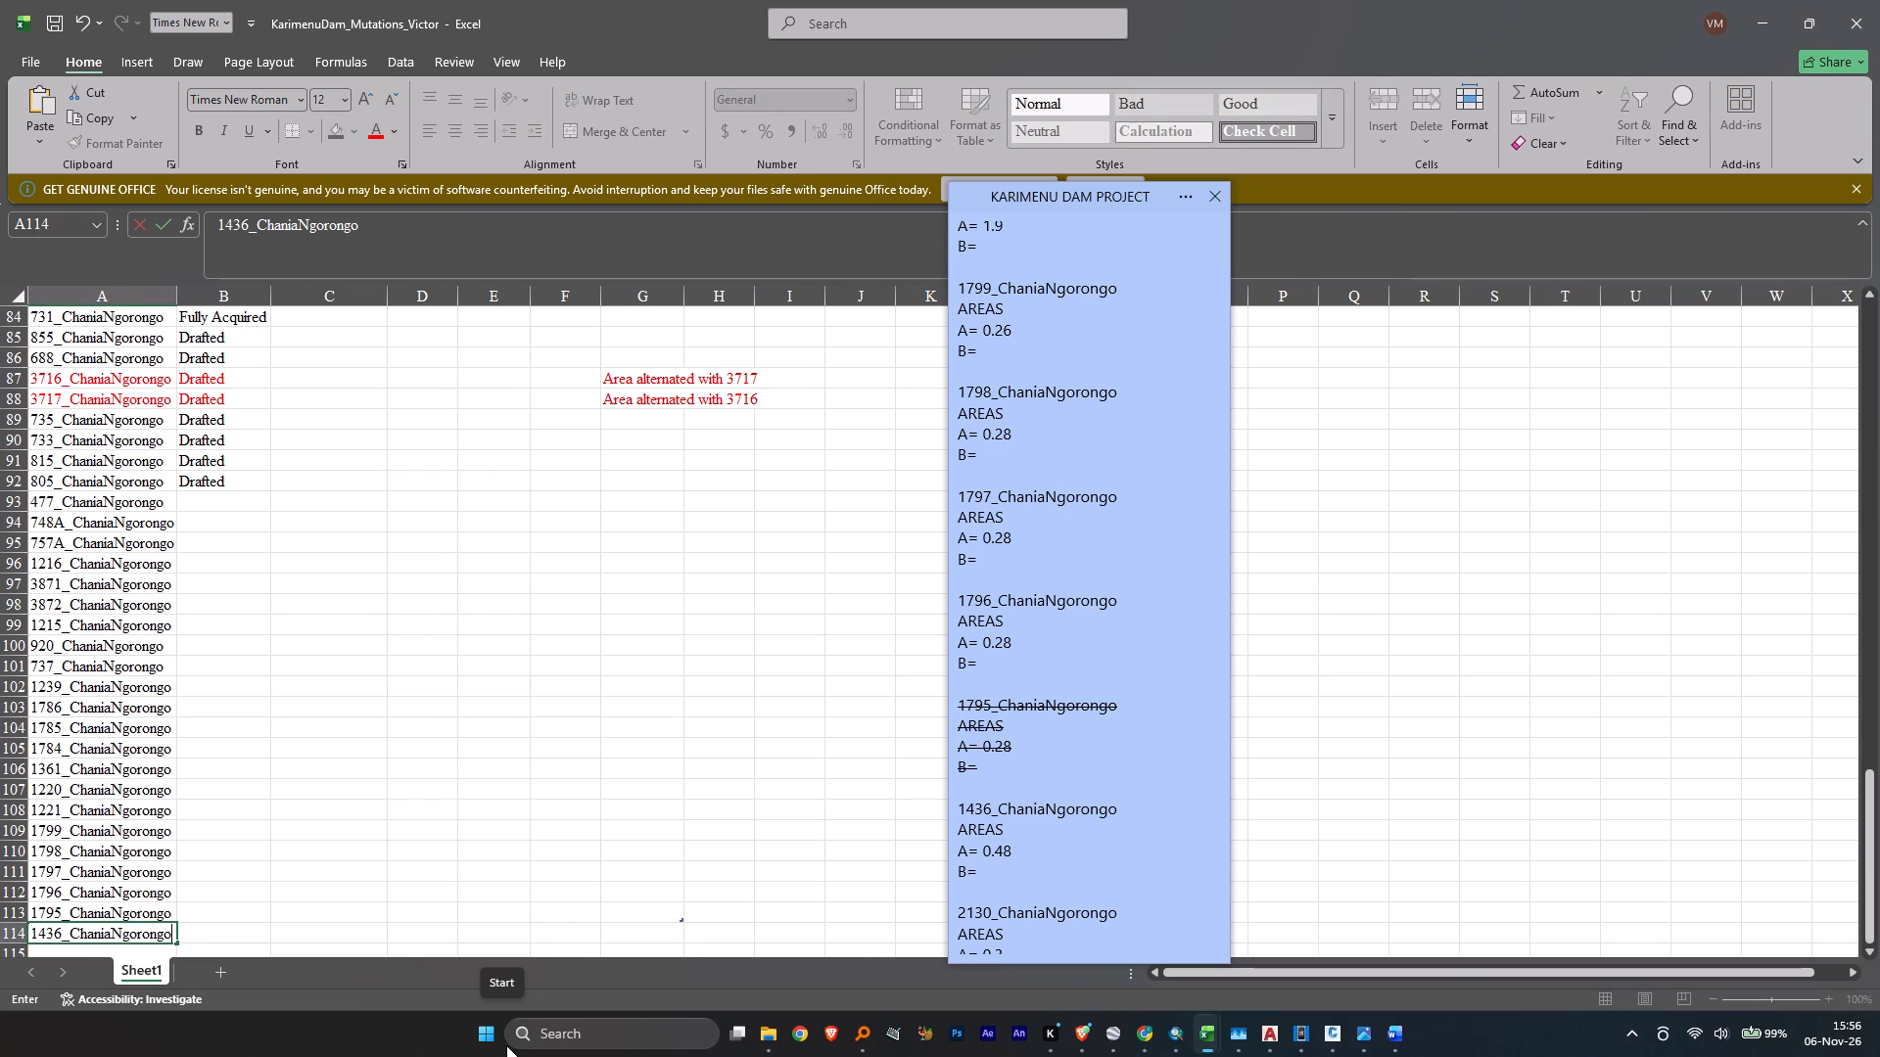
{"action": "scroll", "coordinate": [1092, 815], "scroll_direction": "down", "scroll_amount": 1}
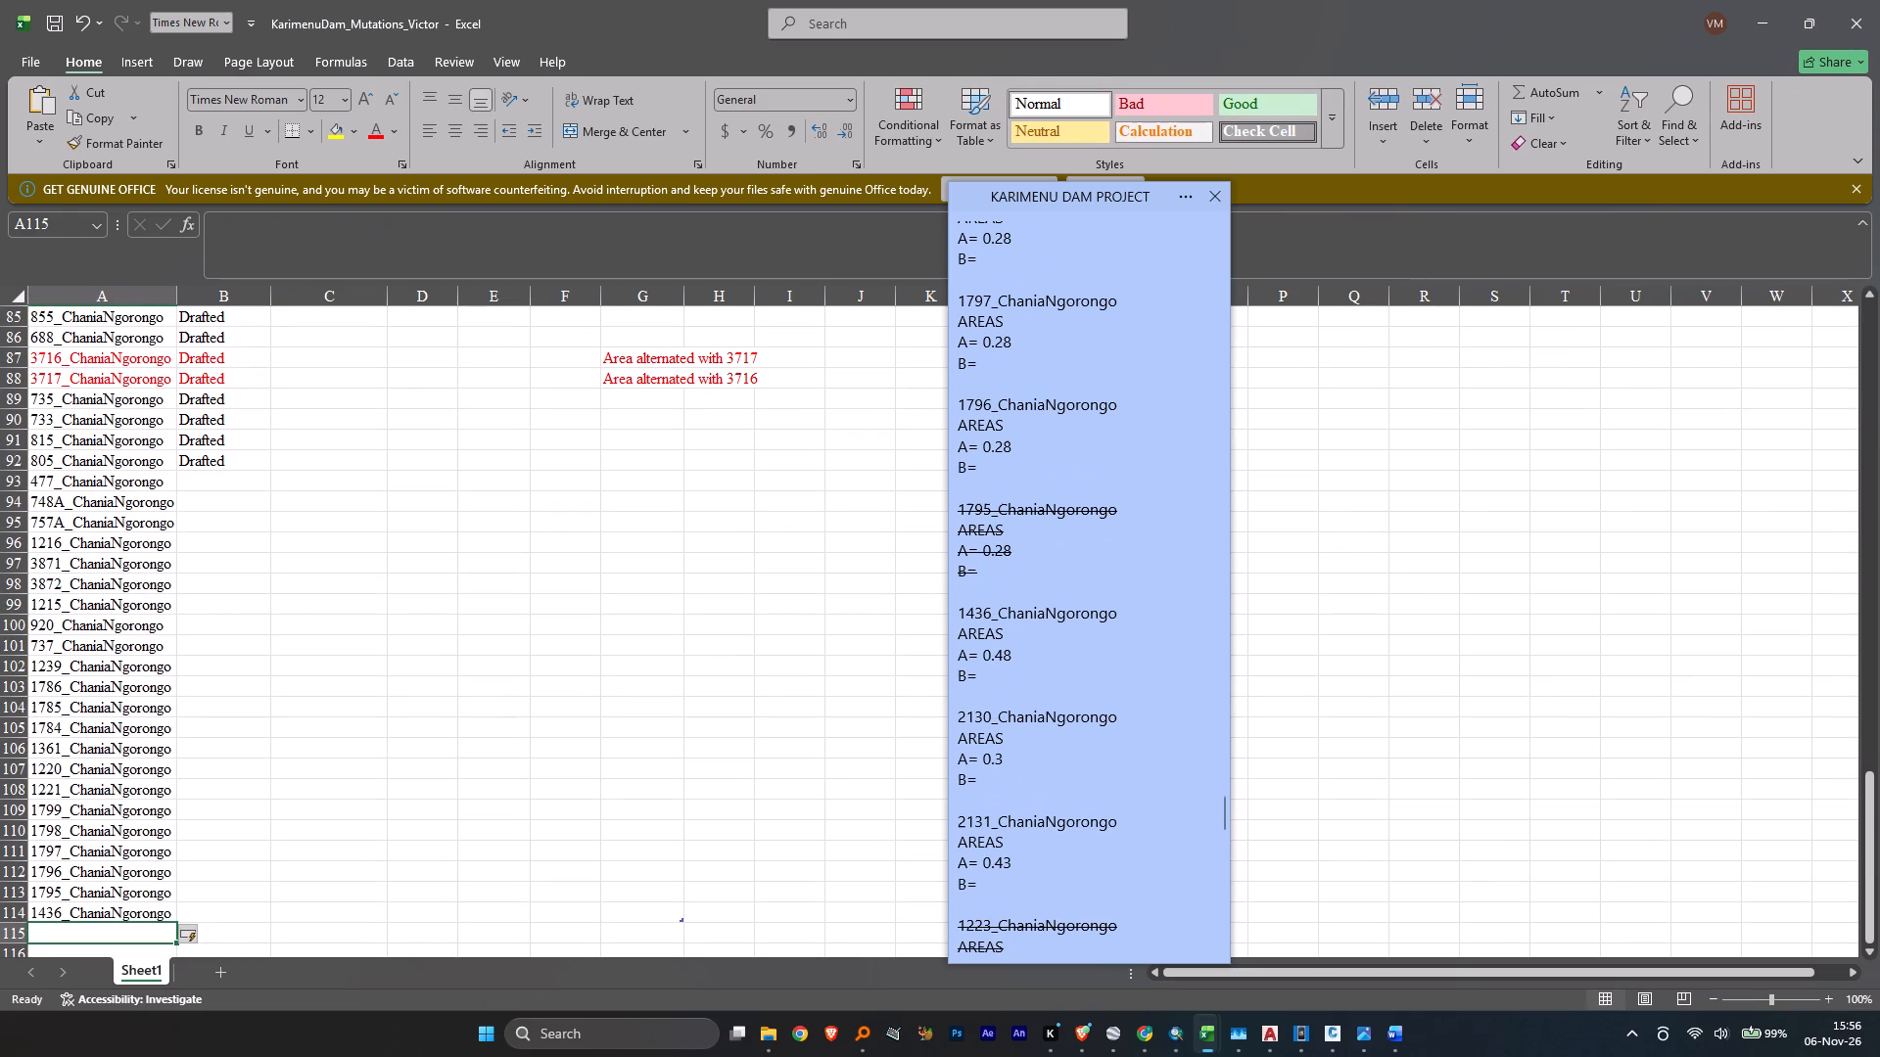
{"action": "key", "text": "2"}
{"action": "key", "text": "1"}
{"action": "type", "text": "30"}
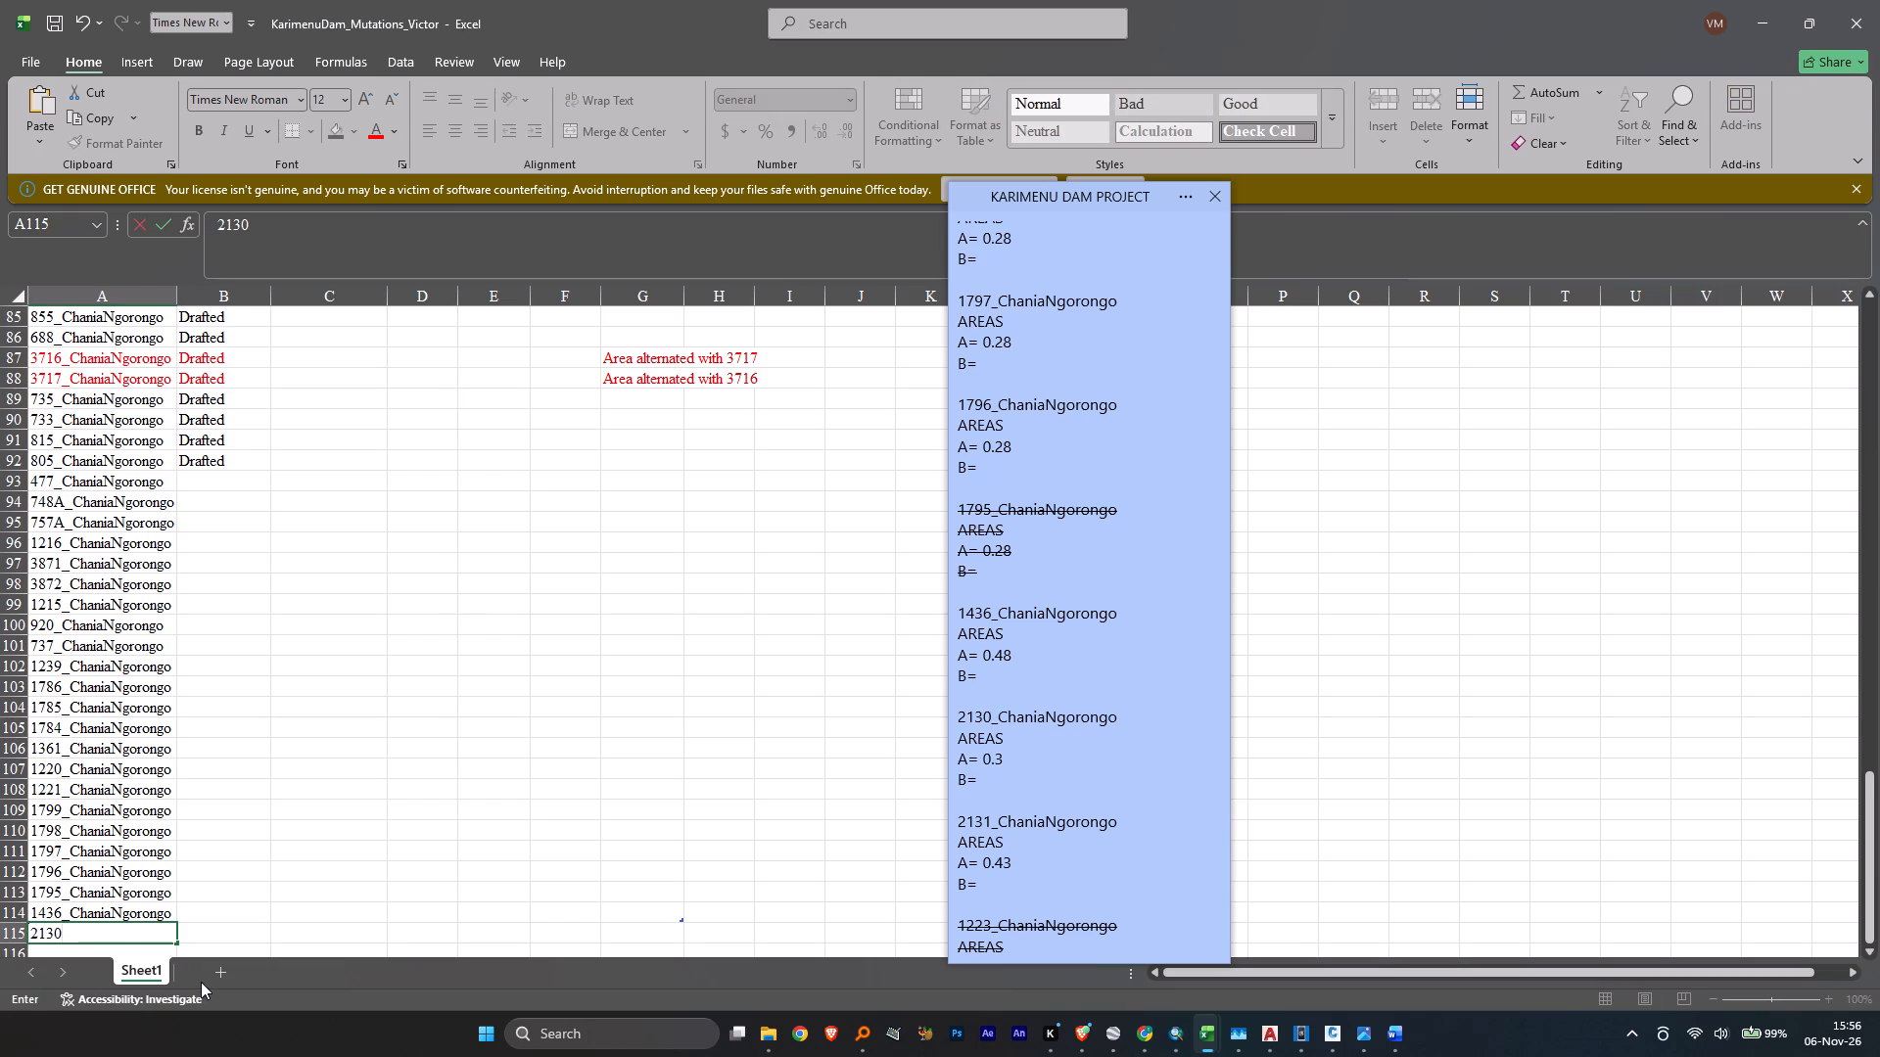
{"action": "key", "text": "ctrl+v"}
{"action": "key", "text": "Return"}
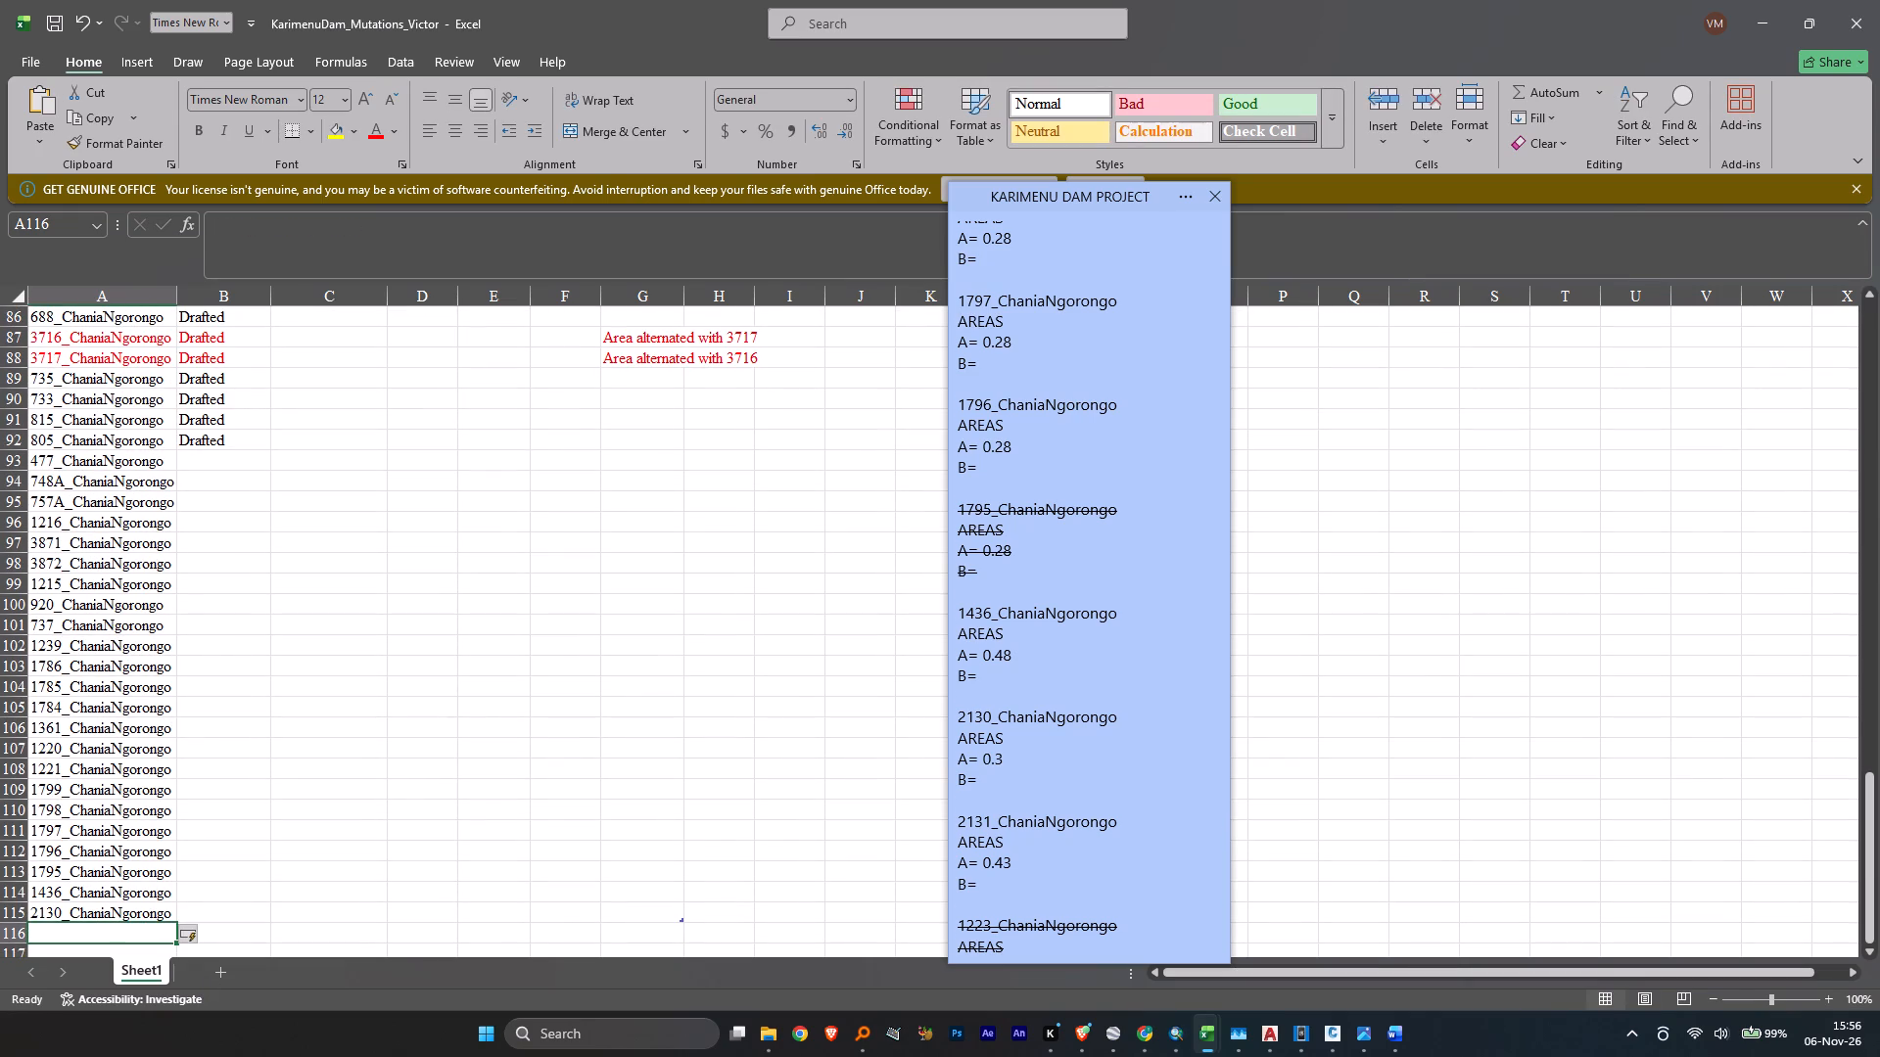
Add parcel 2131_ChaniaNgorongo from the project notes below 2130_ChaniaNgorongo.
{"action": "key", "text": "2"}
{"action": "key", "text": "1"}
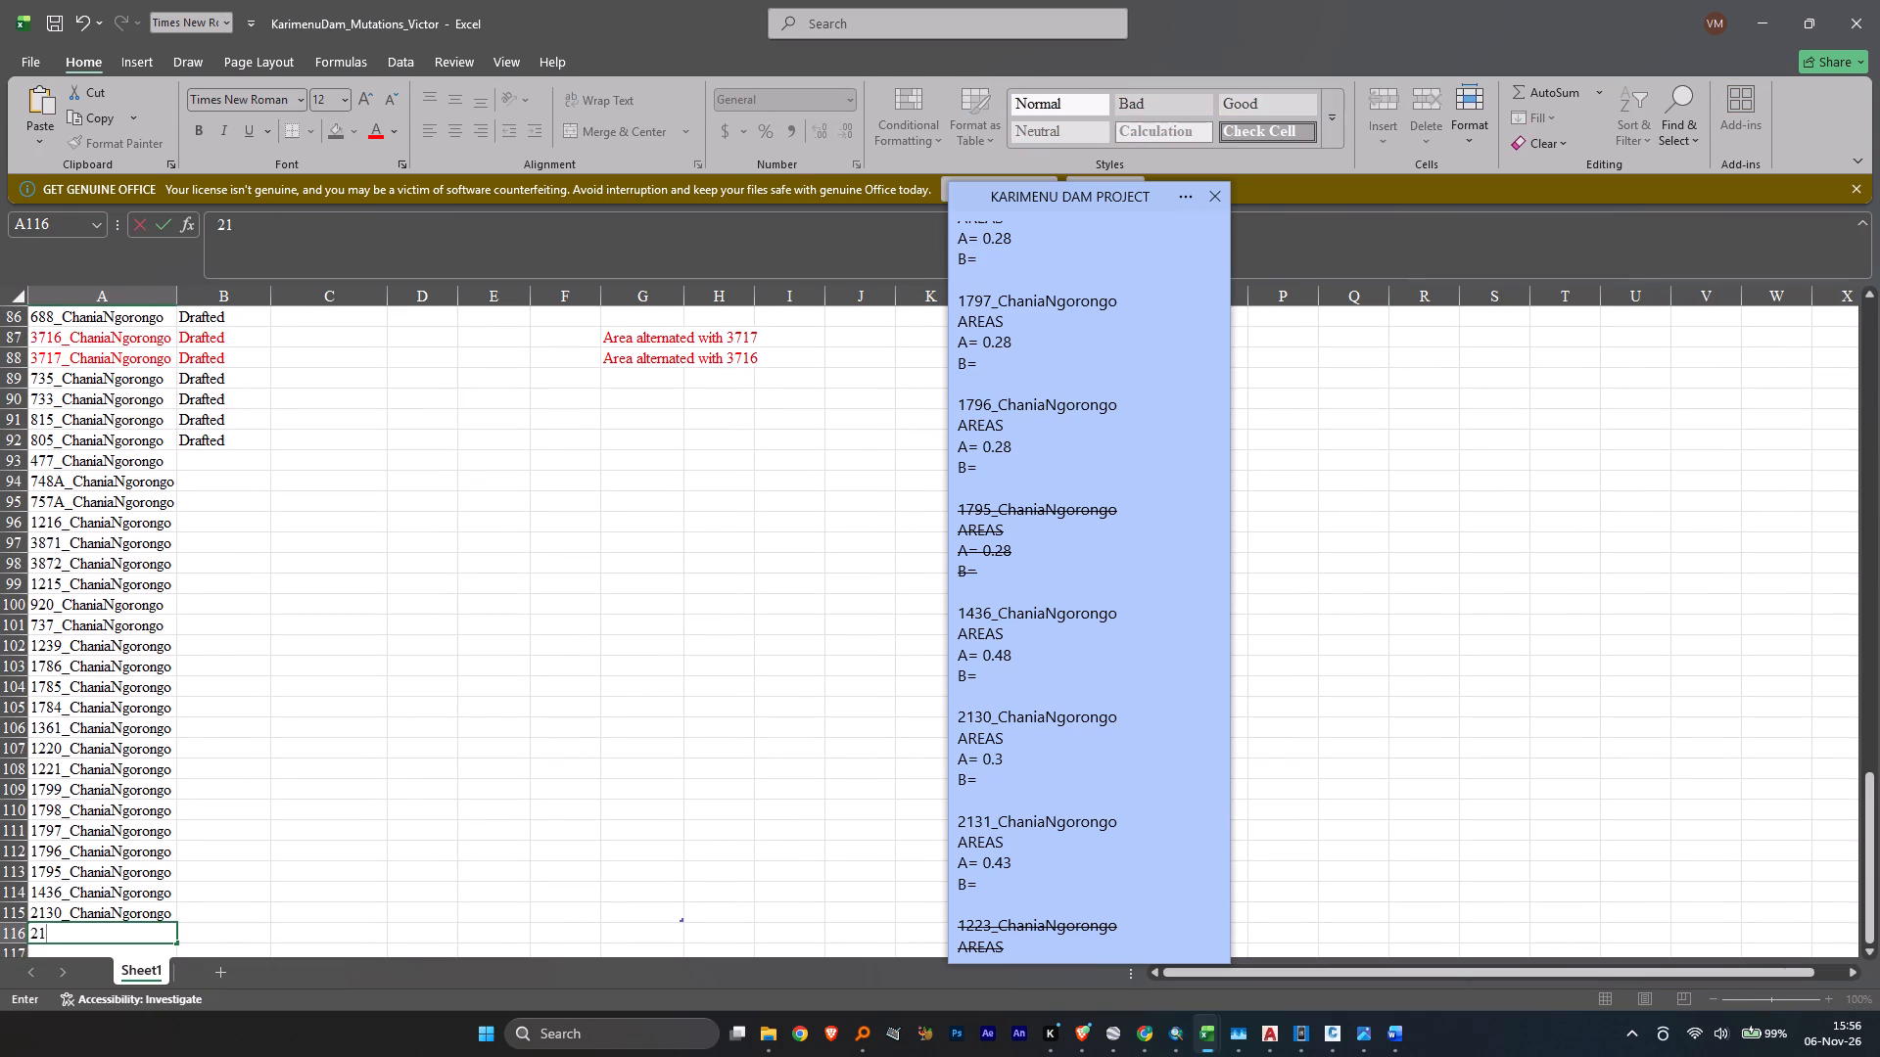
{"action": "key", "text": "3"}
{"action": "key", "text": "1"}
{"action": "key", "text": "ctrl+v"}
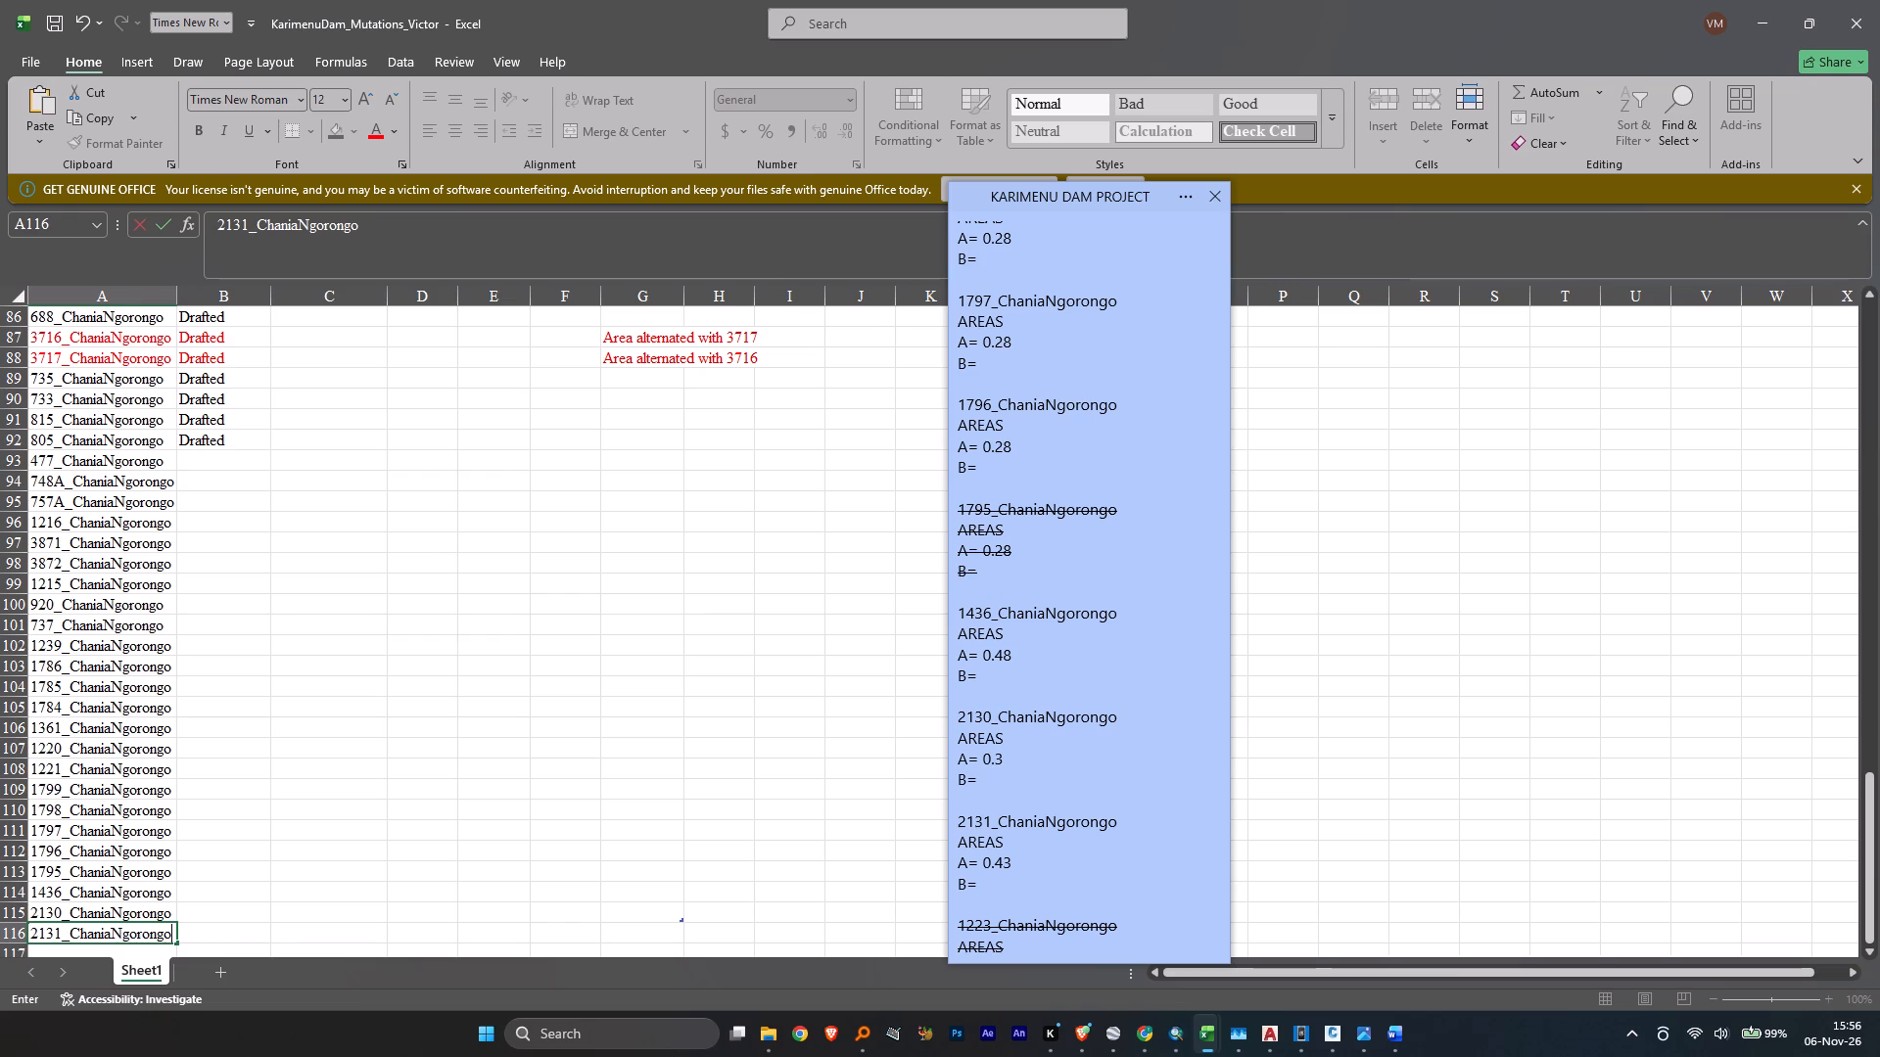
{"action": "key", "text": "Return"}
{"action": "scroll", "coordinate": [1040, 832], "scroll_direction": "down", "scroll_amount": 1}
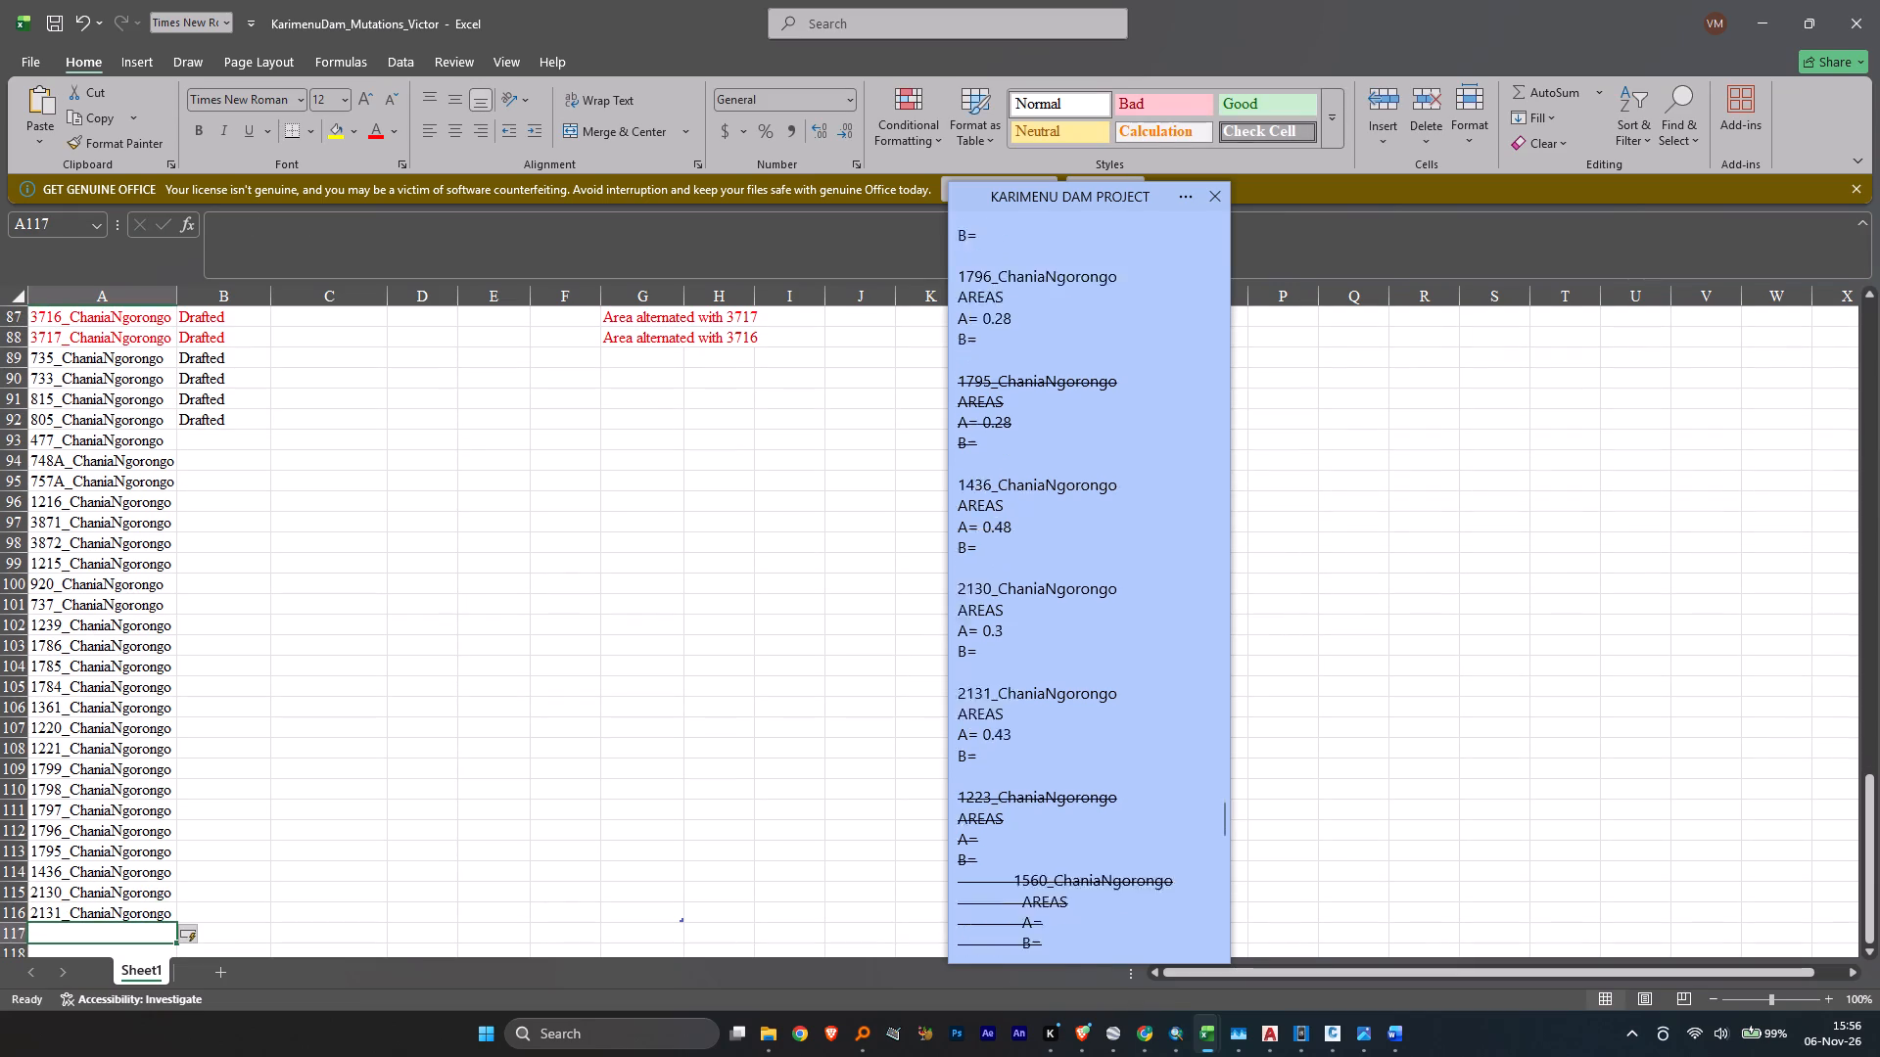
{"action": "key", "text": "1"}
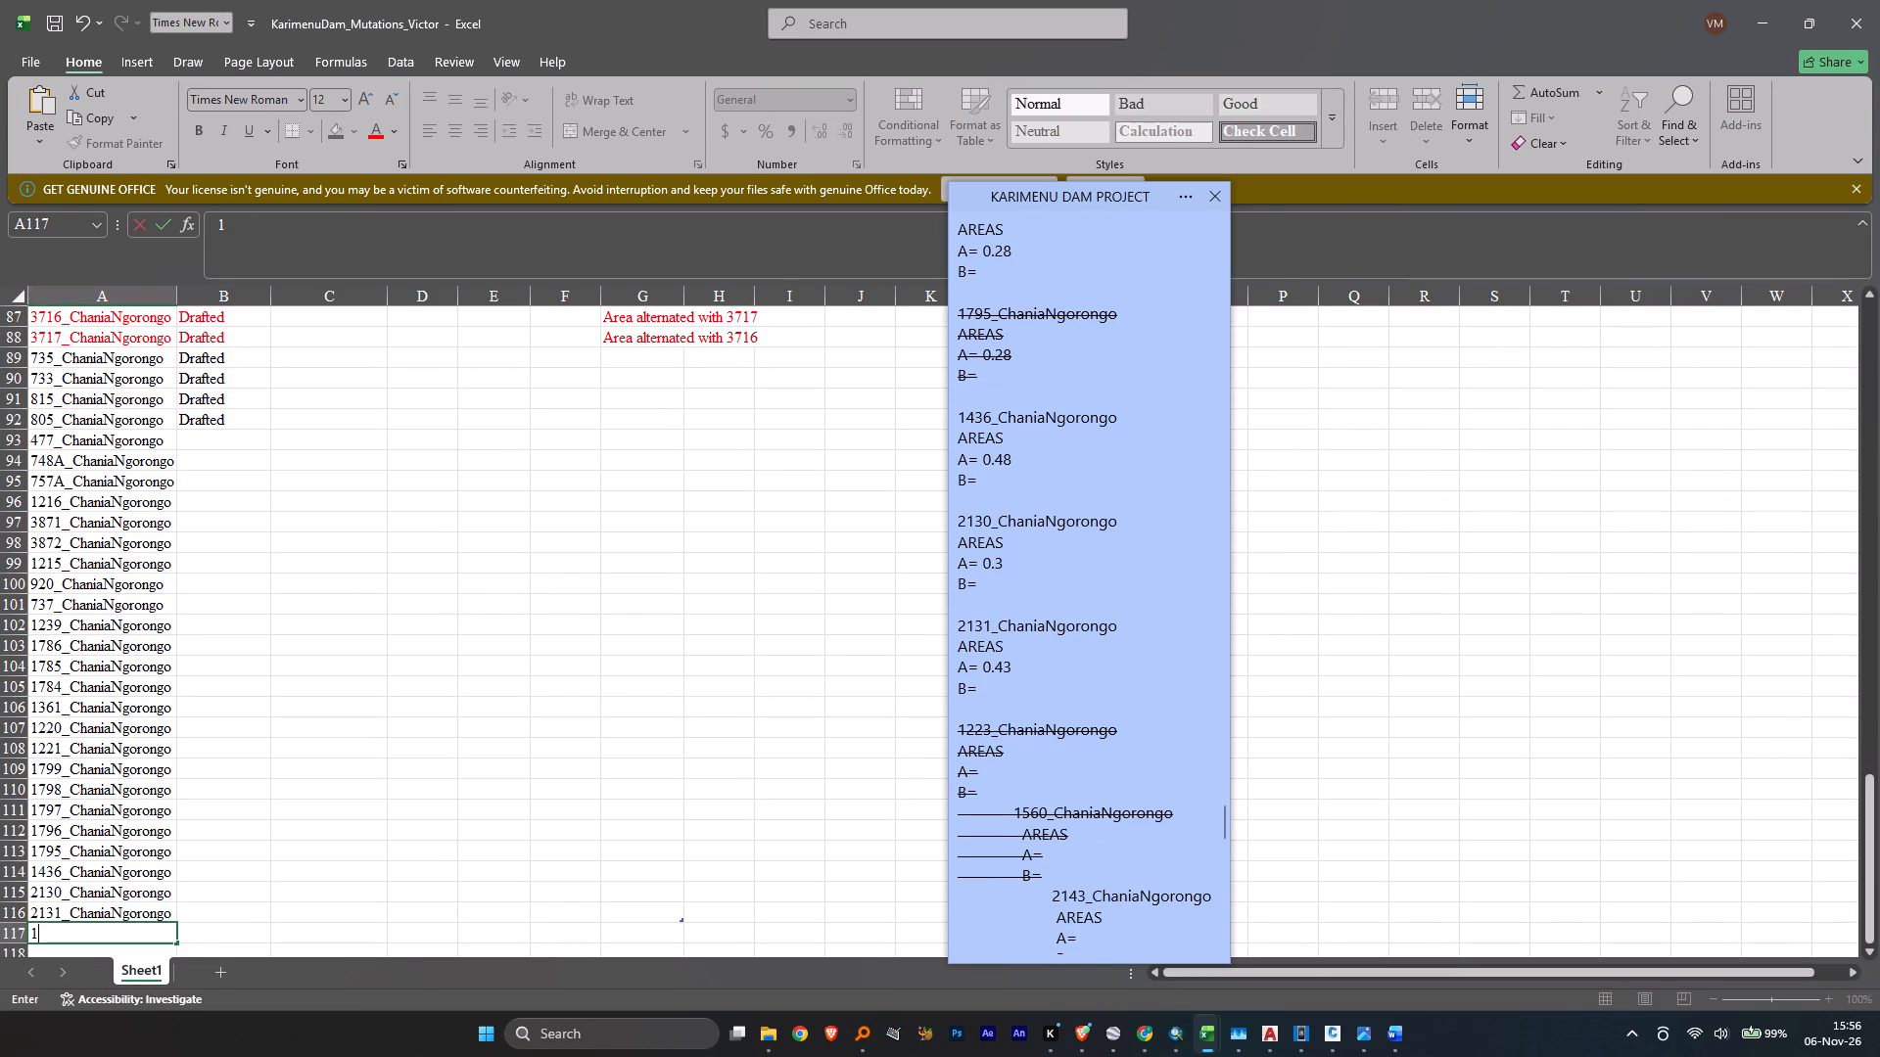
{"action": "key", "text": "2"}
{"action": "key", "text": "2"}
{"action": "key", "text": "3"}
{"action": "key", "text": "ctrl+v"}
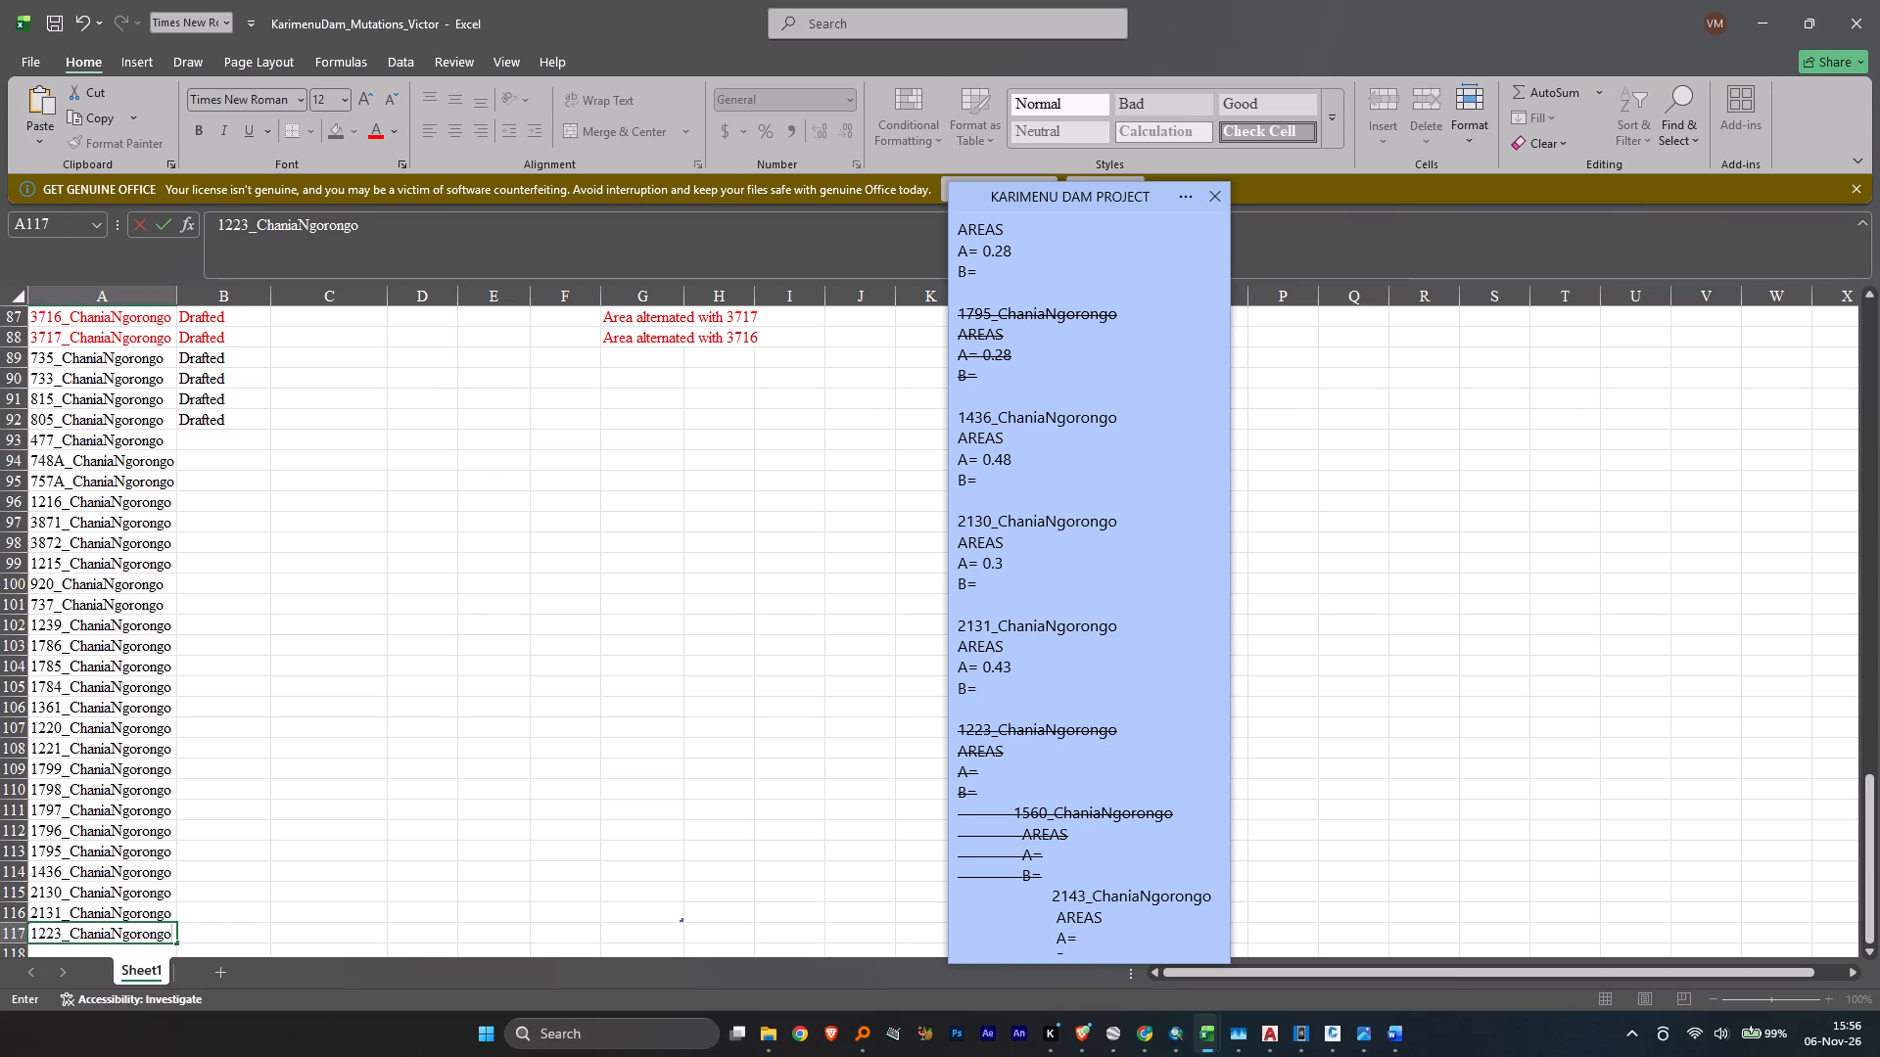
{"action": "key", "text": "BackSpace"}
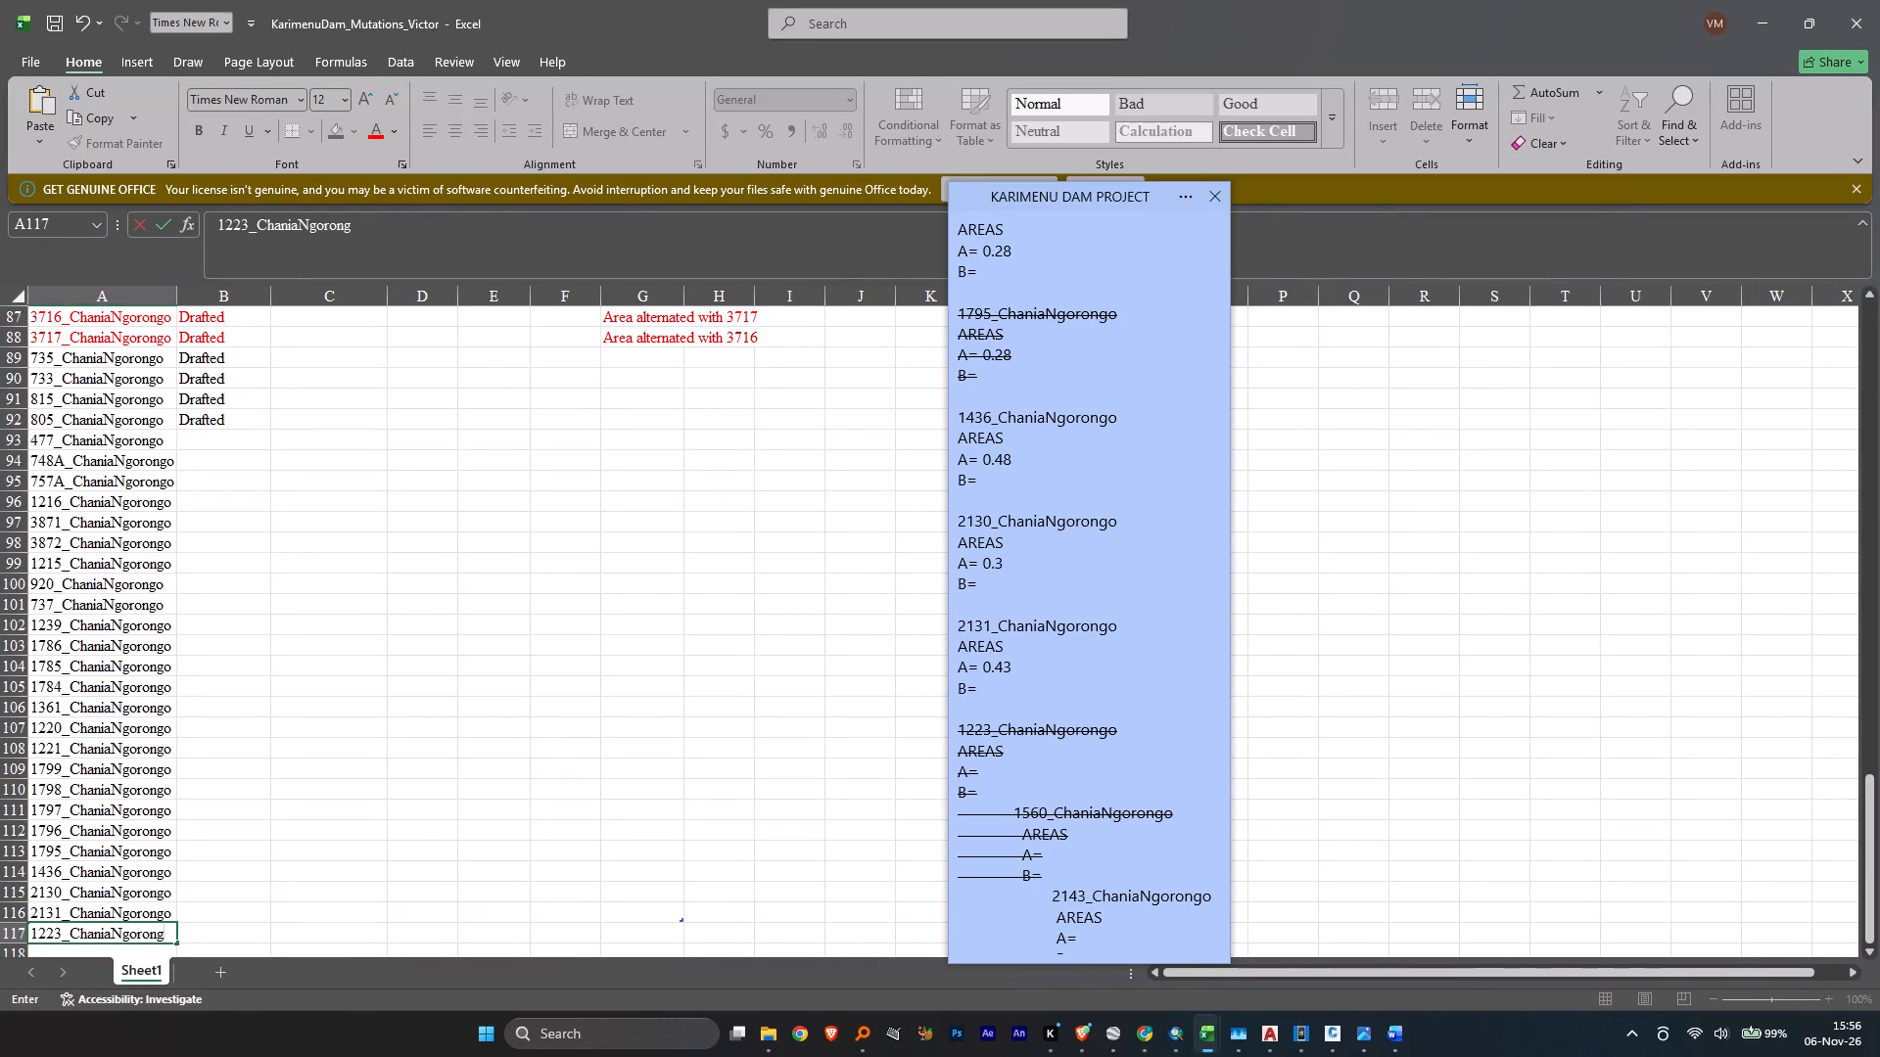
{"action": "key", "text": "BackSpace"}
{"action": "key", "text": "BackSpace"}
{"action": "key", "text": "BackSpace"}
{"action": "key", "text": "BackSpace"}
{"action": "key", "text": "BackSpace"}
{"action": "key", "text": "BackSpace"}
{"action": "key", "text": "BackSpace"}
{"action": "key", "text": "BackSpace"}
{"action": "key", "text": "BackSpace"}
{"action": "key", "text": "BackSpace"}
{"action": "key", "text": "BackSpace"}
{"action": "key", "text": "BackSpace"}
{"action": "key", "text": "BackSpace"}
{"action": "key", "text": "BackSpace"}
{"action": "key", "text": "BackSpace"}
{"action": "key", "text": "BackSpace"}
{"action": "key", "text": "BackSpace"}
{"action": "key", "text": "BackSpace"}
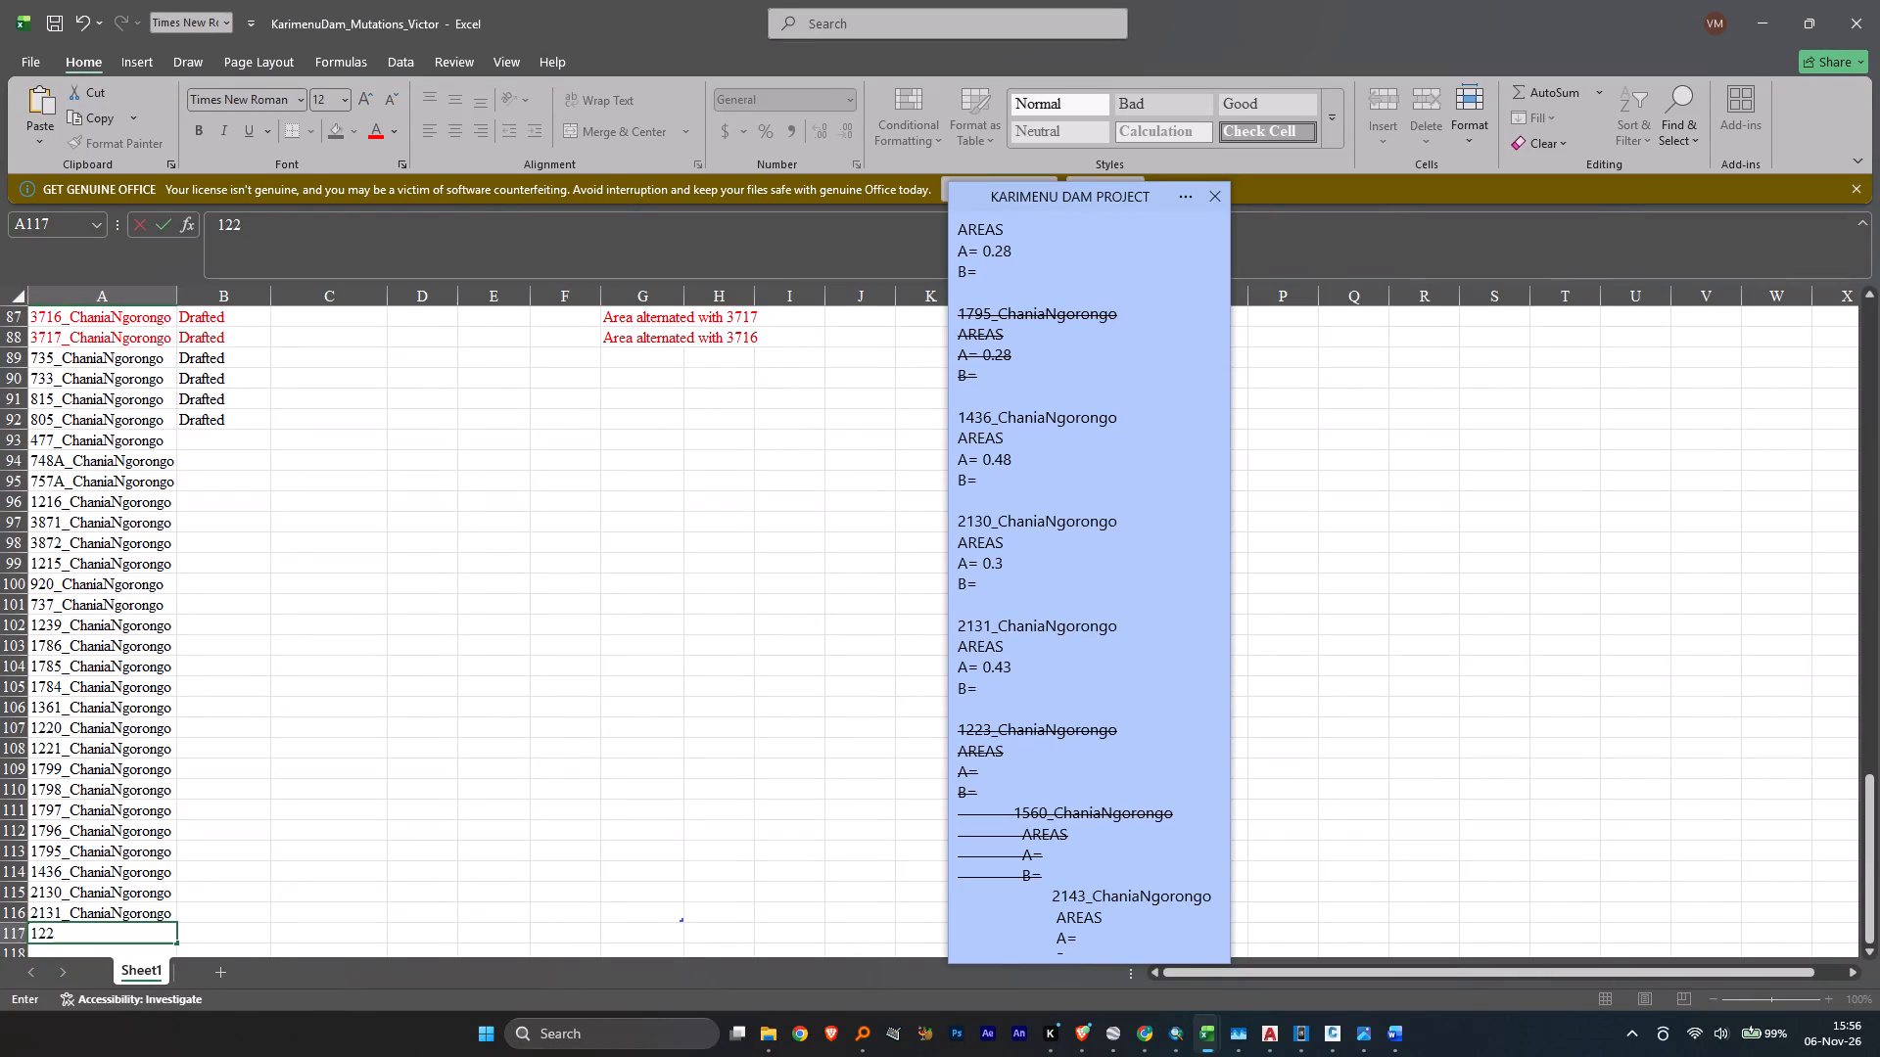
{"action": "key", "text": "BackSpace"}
Add parcels 2143_ChaniaNgorongo, 2142_ChaniaNgorongo and 2141_ChaniaNgorongo from the project notes below 2131_ChaniaNgorongo.
{"action": "scroll", "coordinate": [1110, 820], "scroll_direction": "down", "scroll_amount": 1}
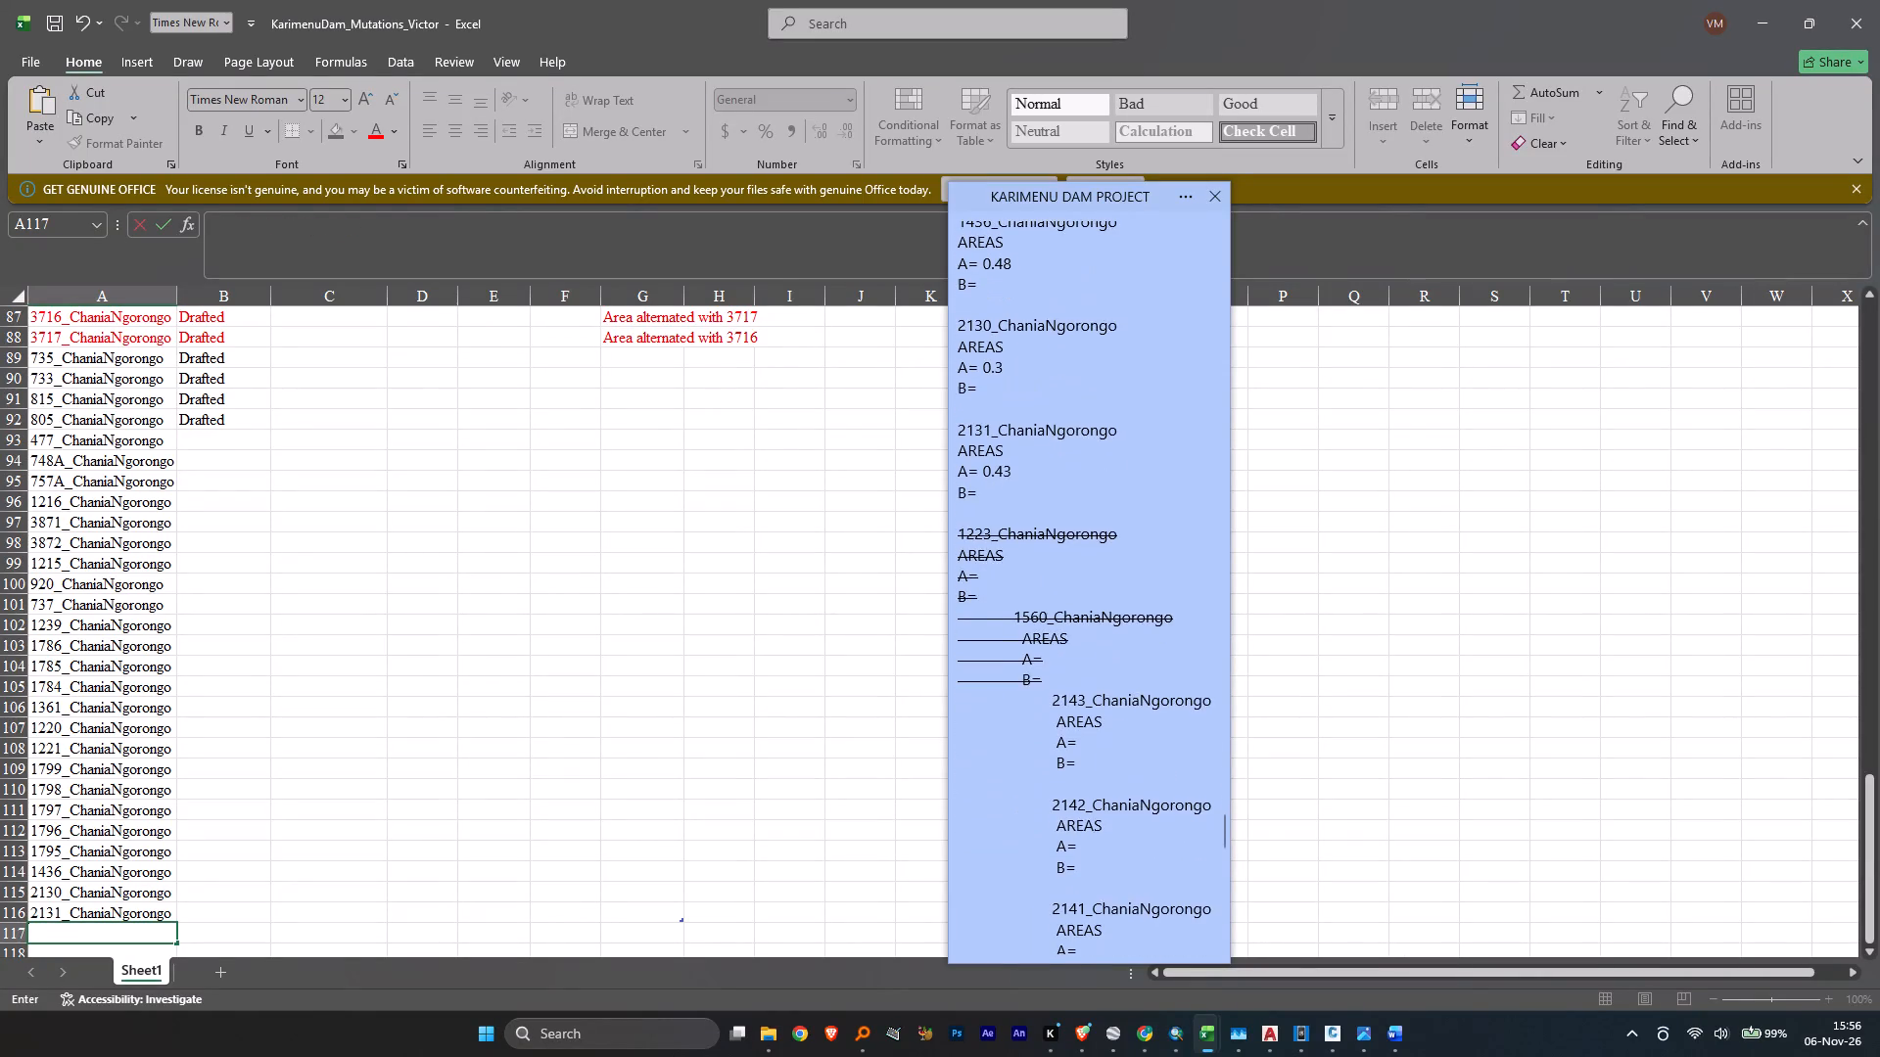
{"action": "scroll", "coordinate": [1110, 820], "scroll_direction": "down", "scroll_amount": 1}
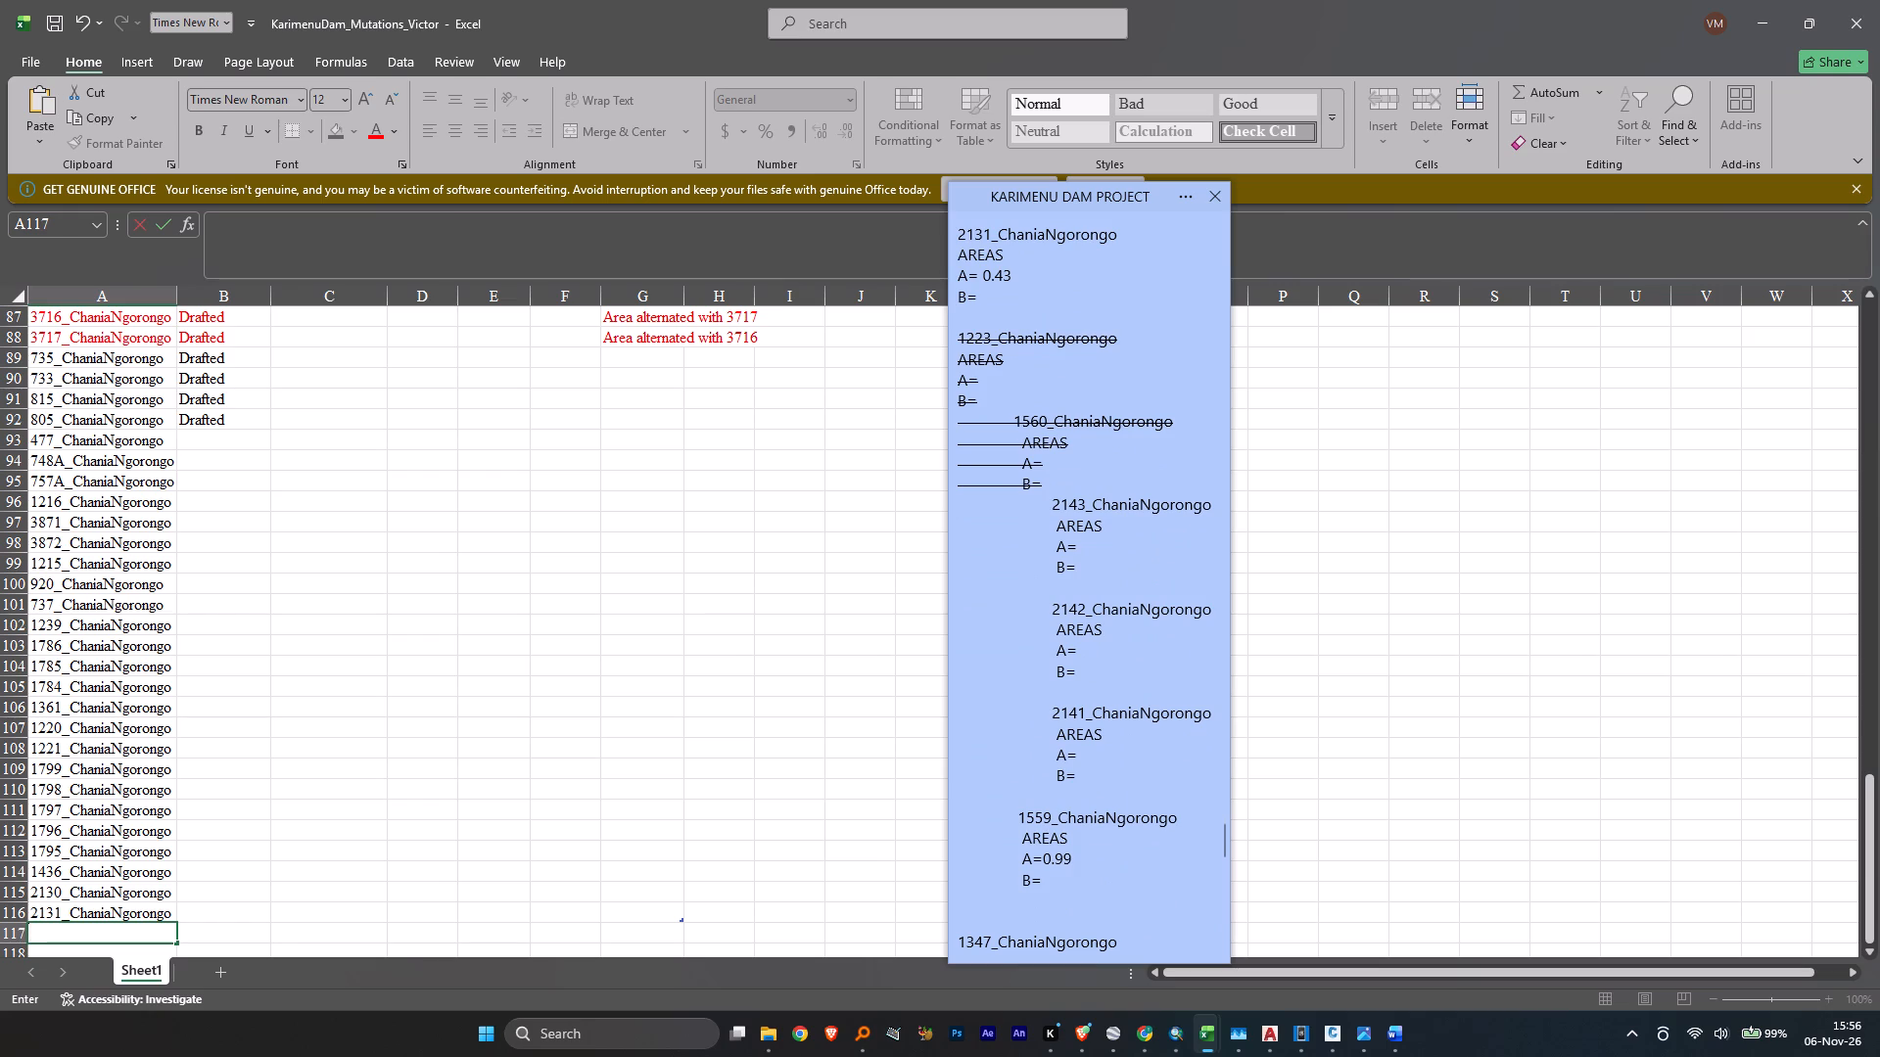
{"action": "type", "text": "2143"}
{"action": "key", "text": "ctrl+v"}
{"action": "key", "text": "Return"}
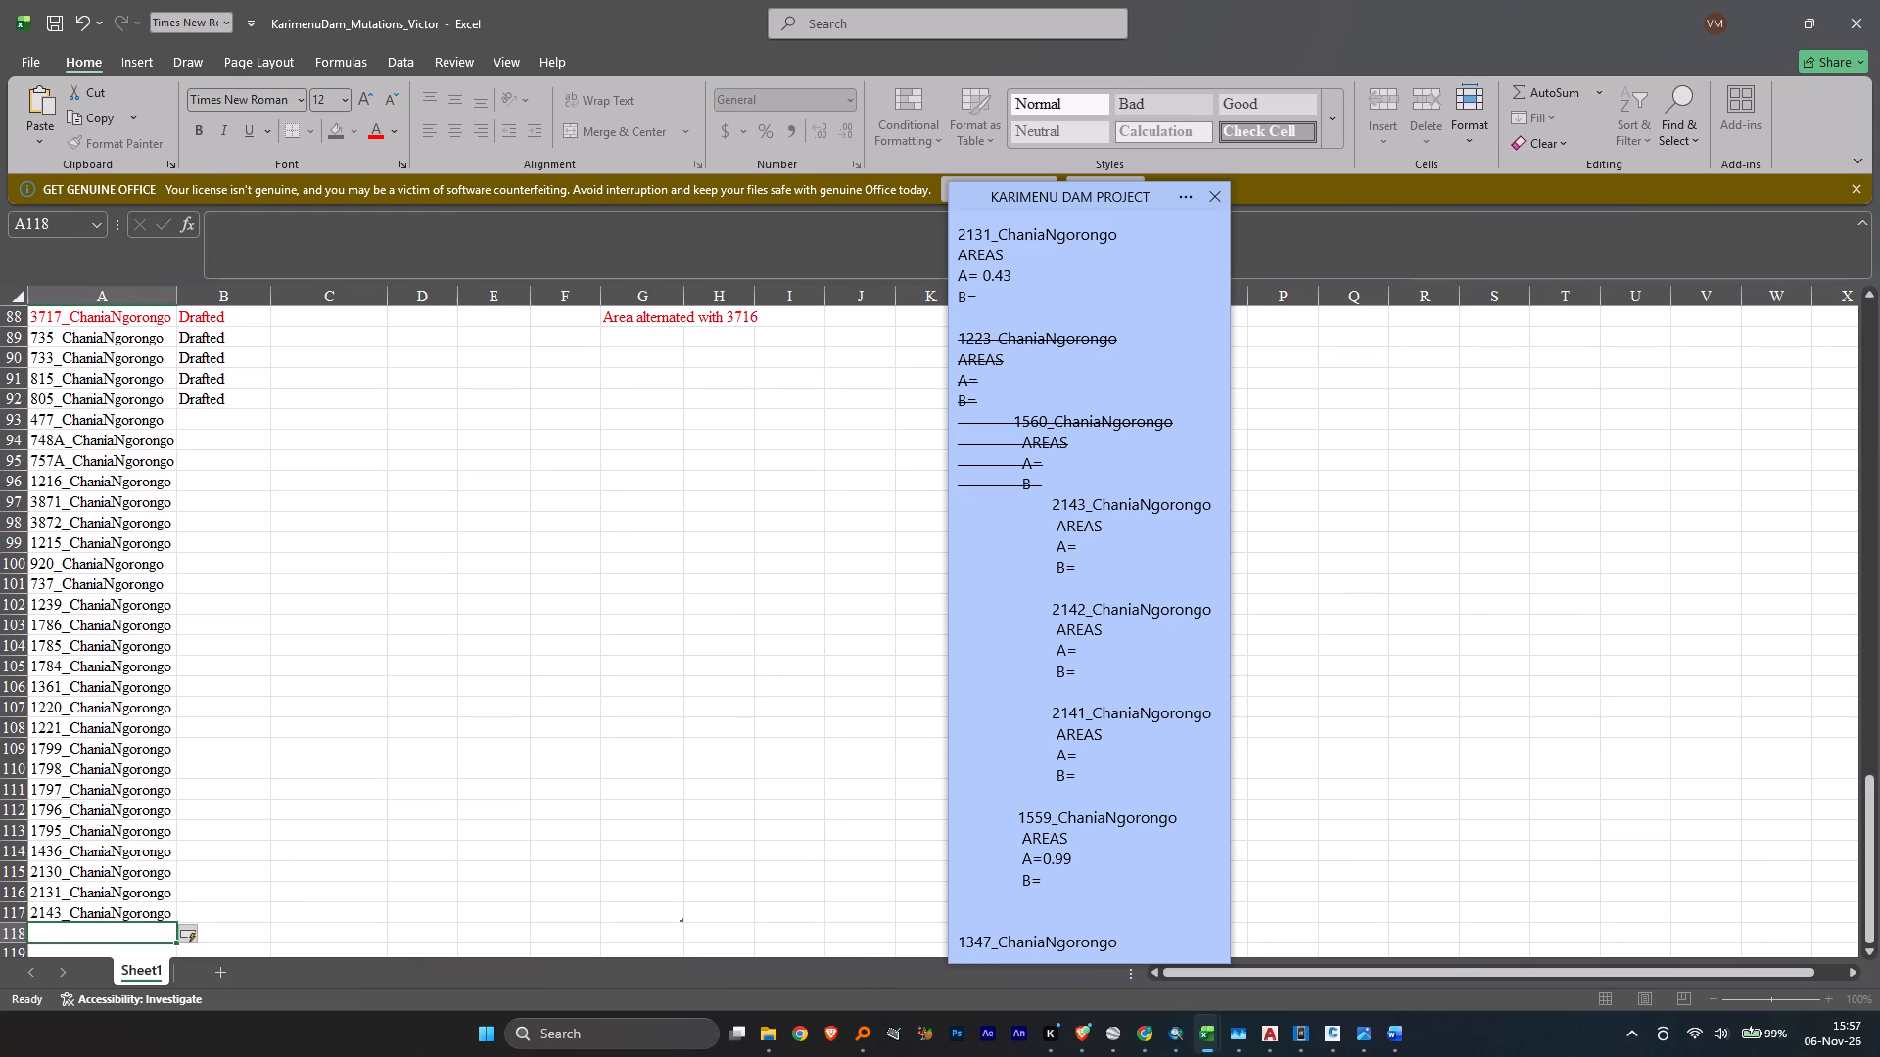
{"action": "type", "text": "2142"}
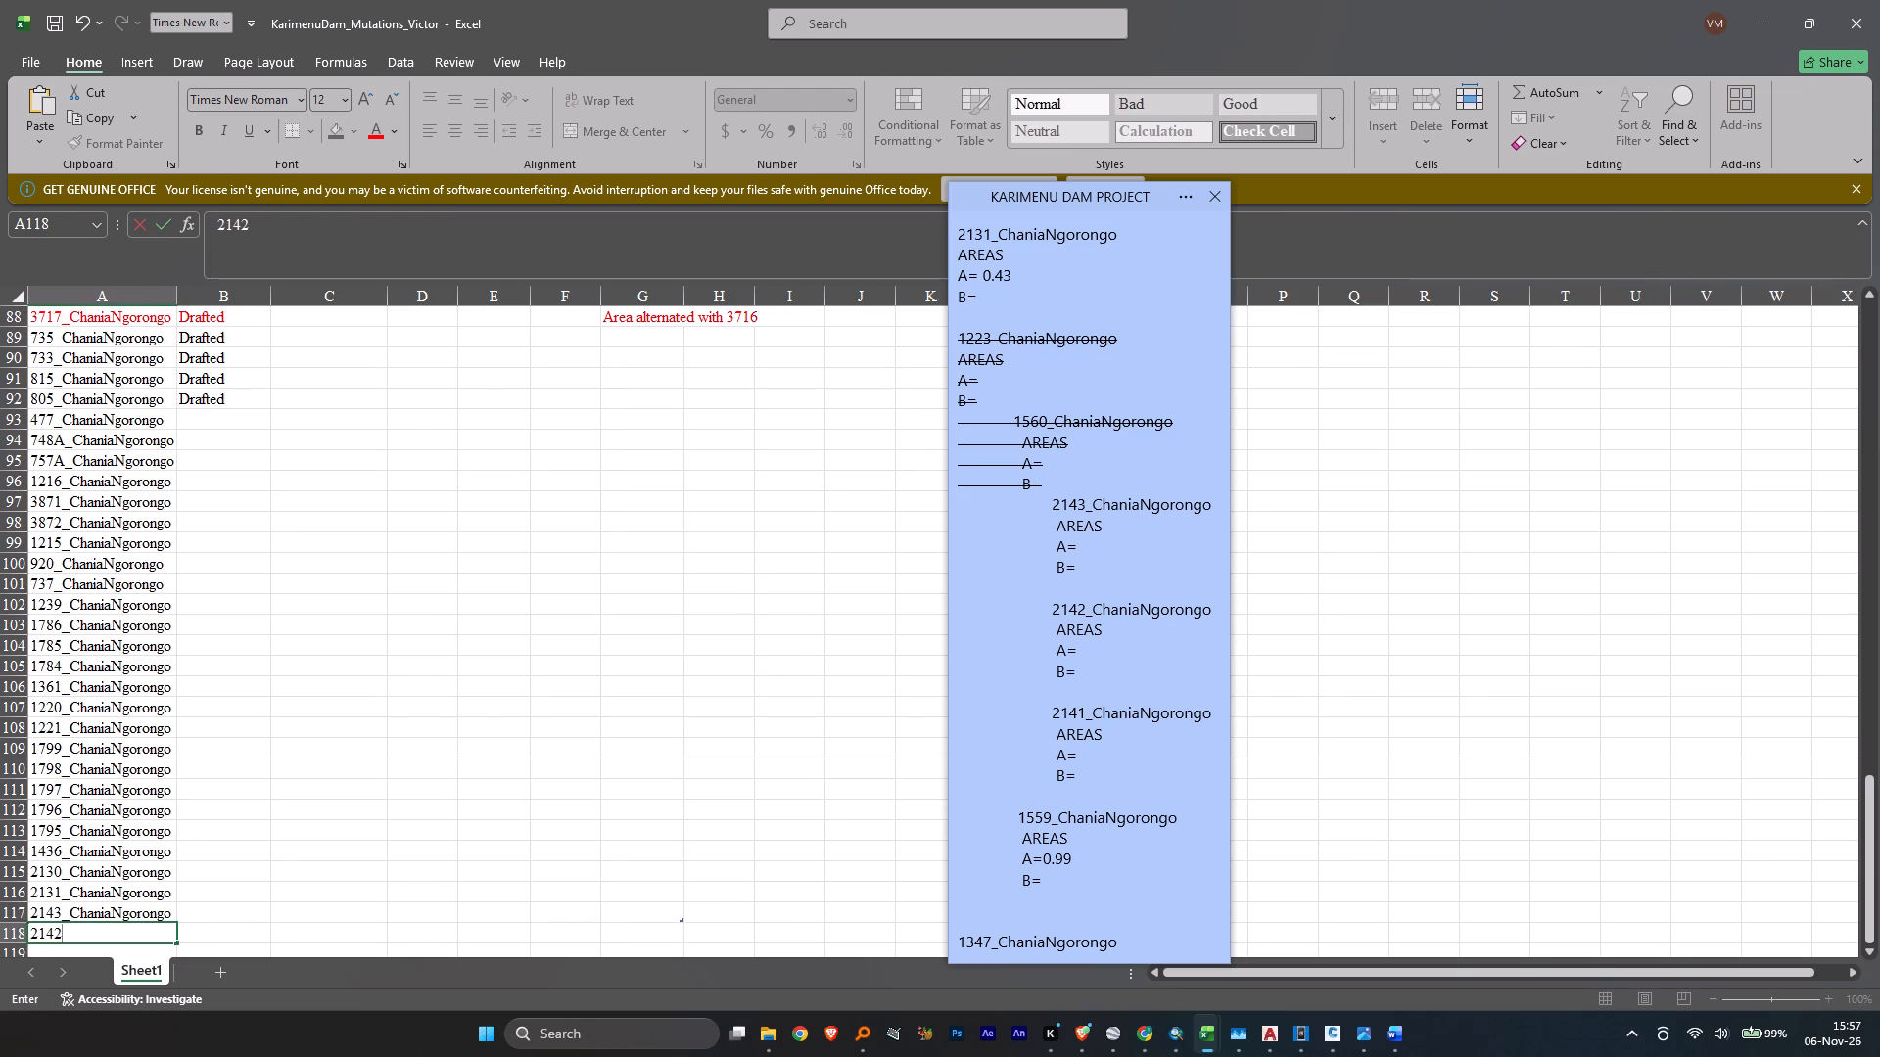
{"action": "key", "text": "ctrl+v"}
{"action": "key", "text": "Return"}
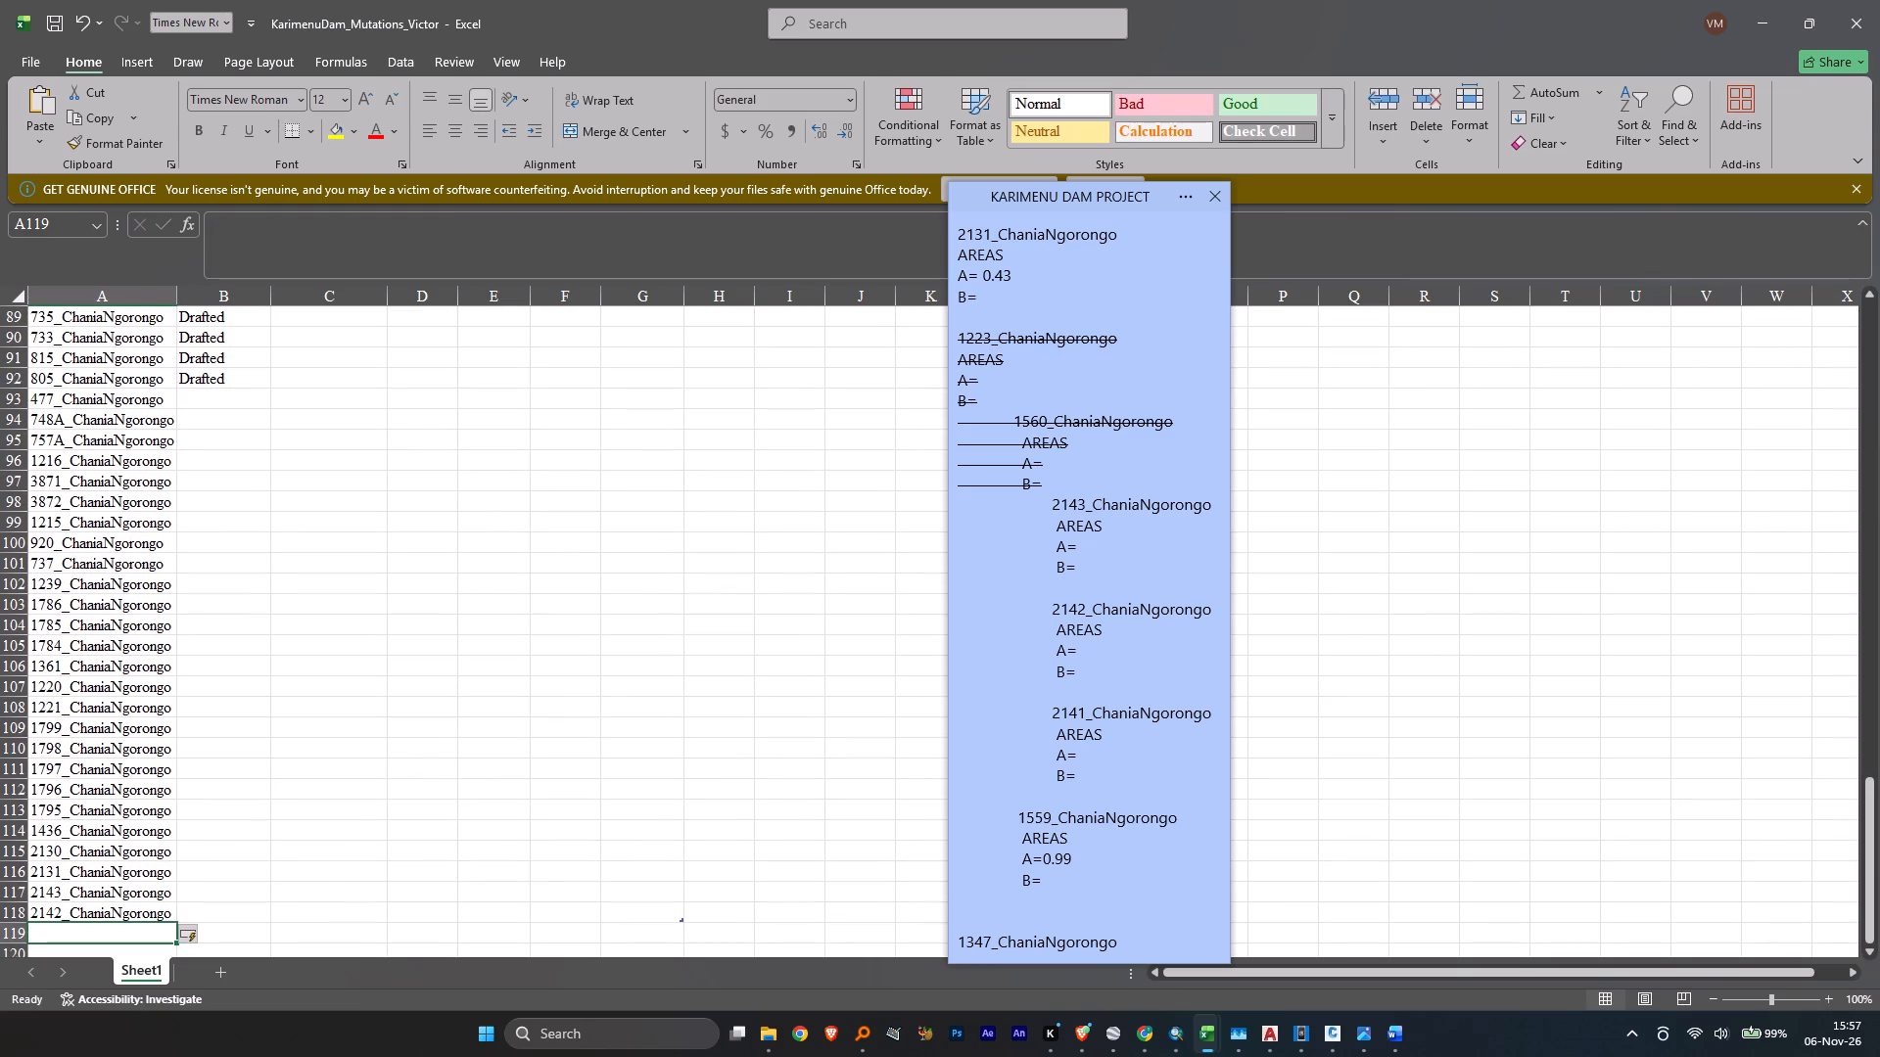
{"action": "type", "text": "2141"}
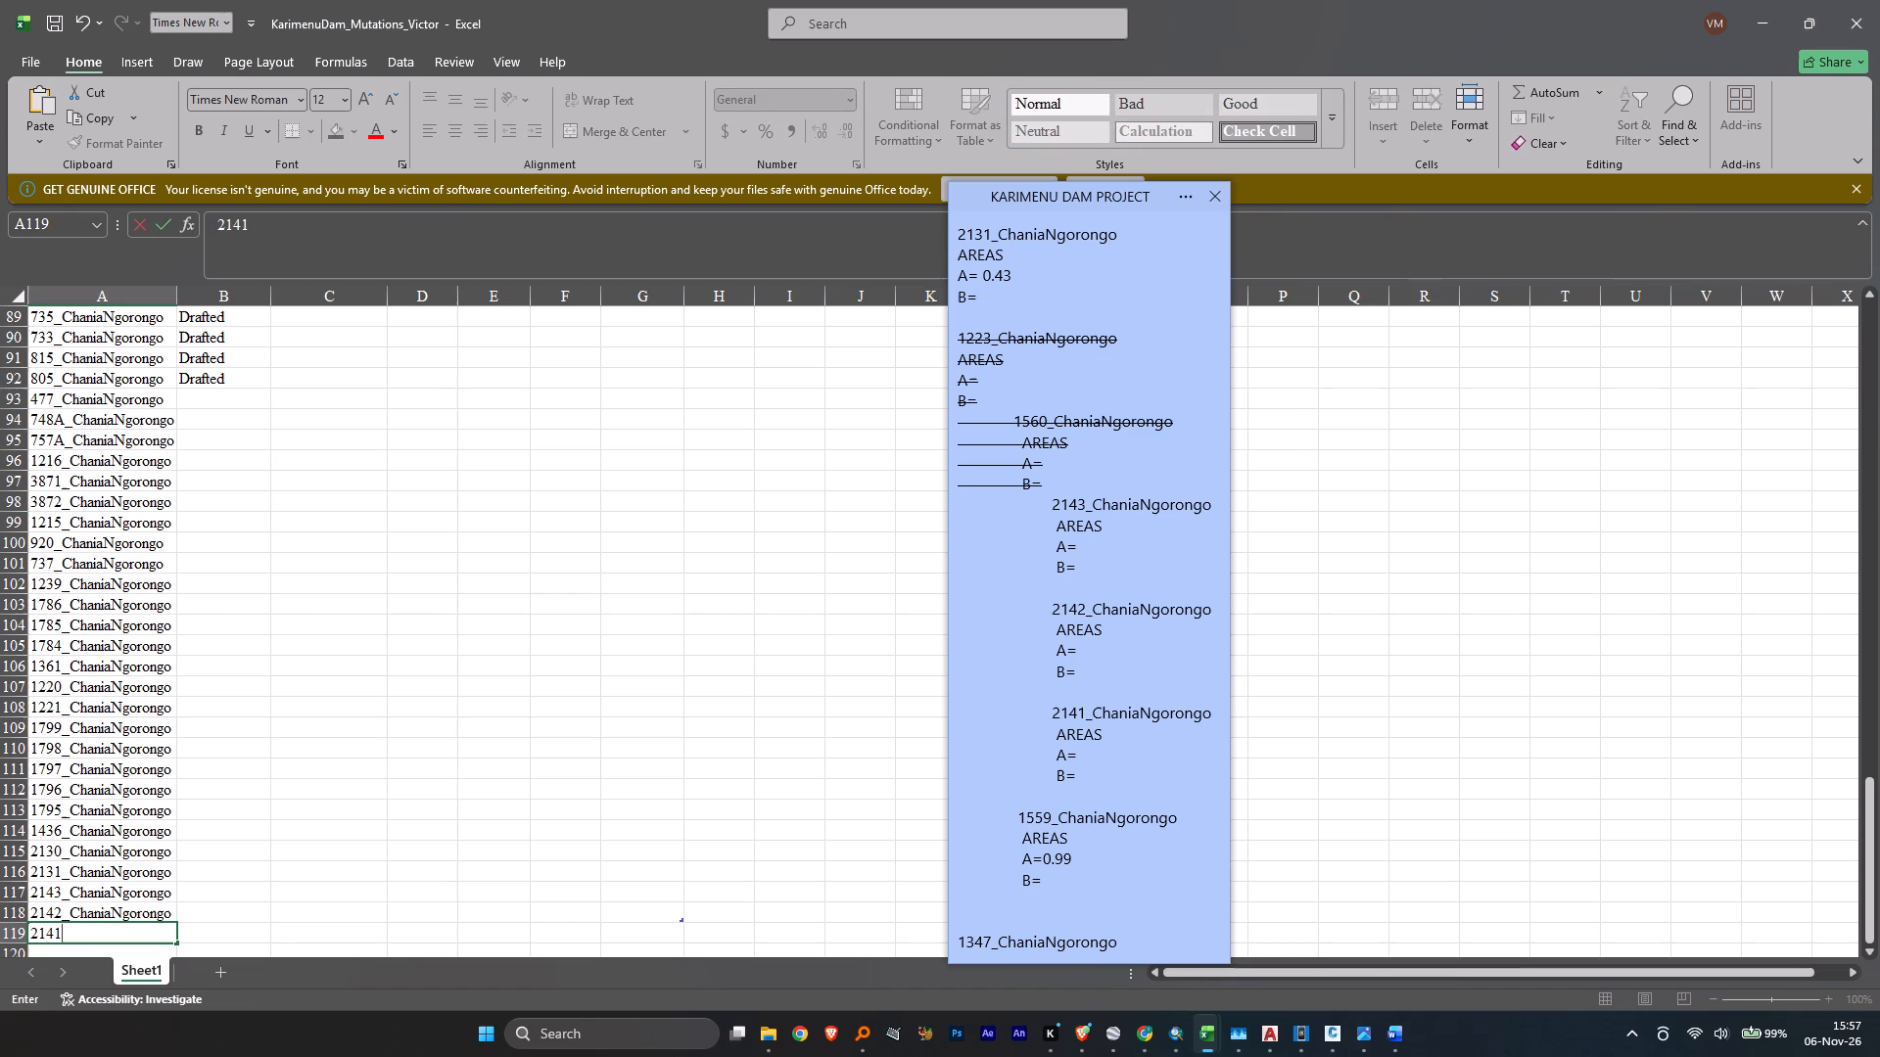
{"action": "key", "text": "ctrl+v"}
{"action": "key", "text": "Return"}
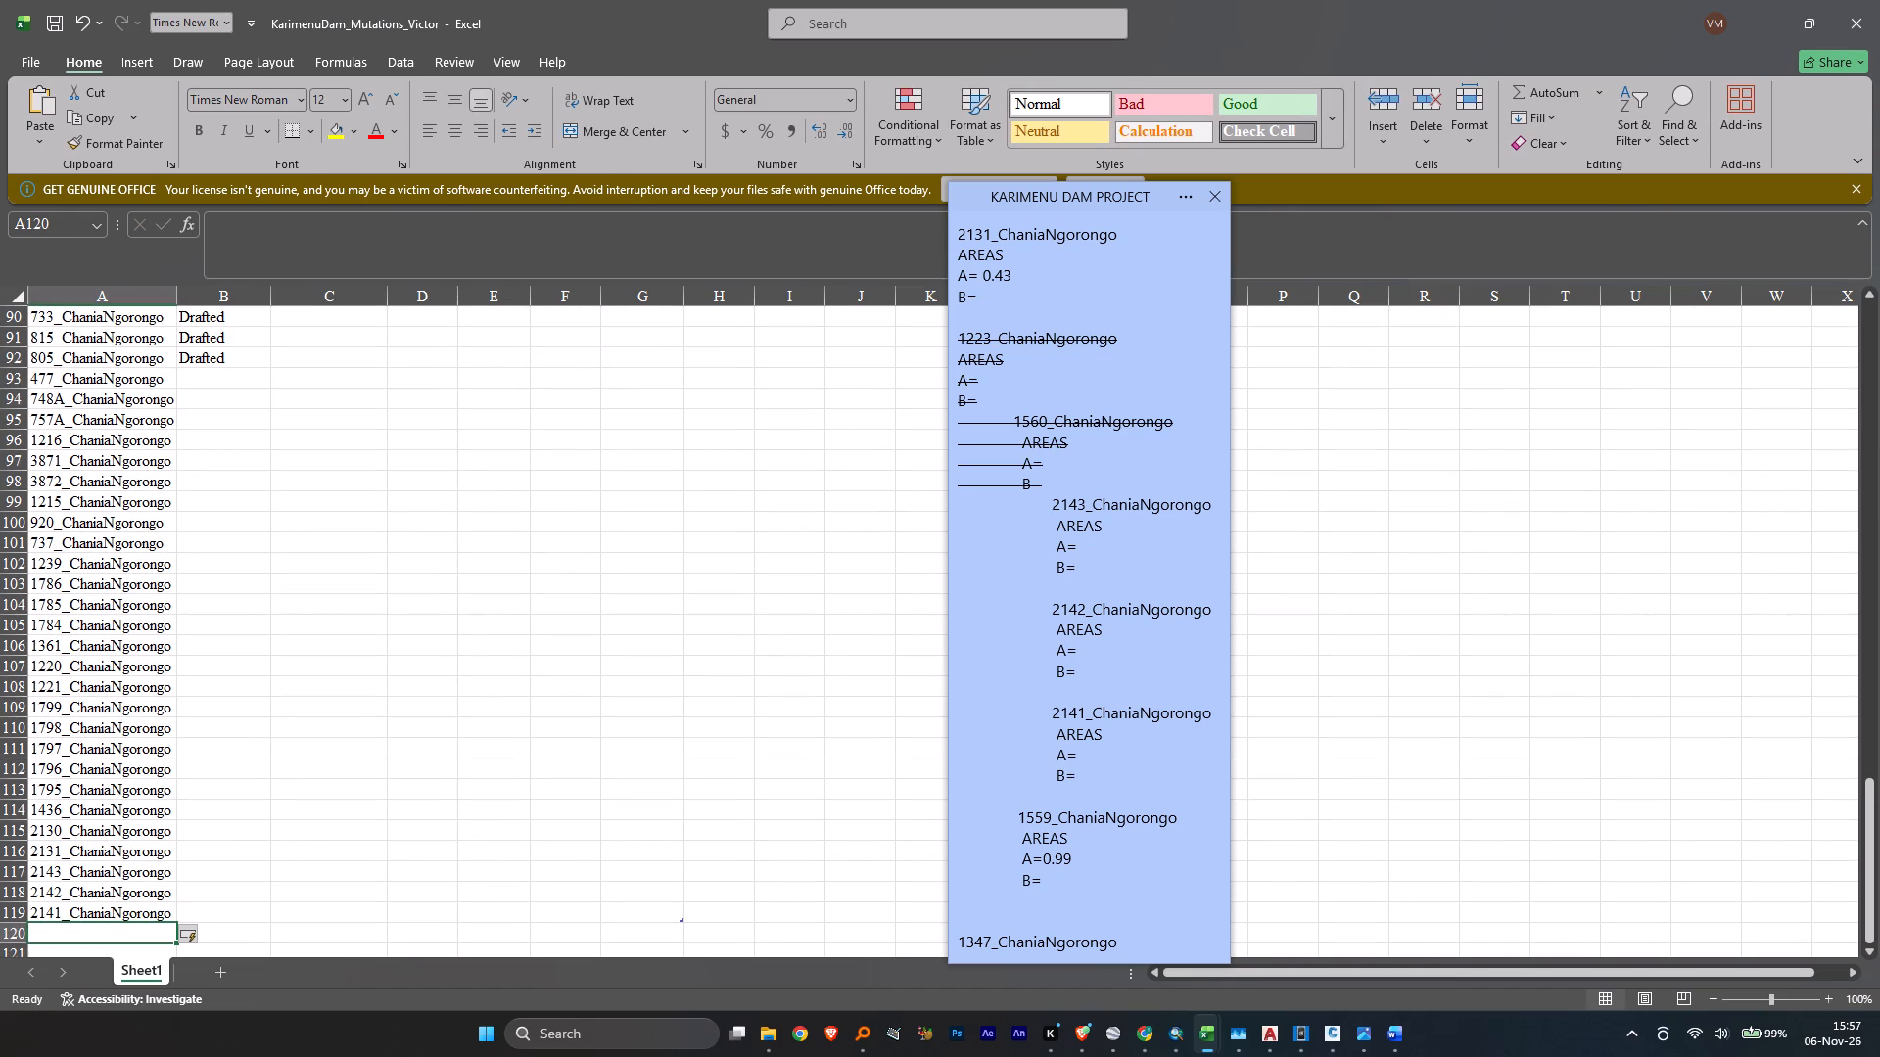
Add parcels 1559_ChaniaNgorongo and 1347_ChaniaNgorongo from the project notes below 2141_ChaniaNgorongo.
{"action": "key", "text": "1"}
{"action": "type", "text": "559"}
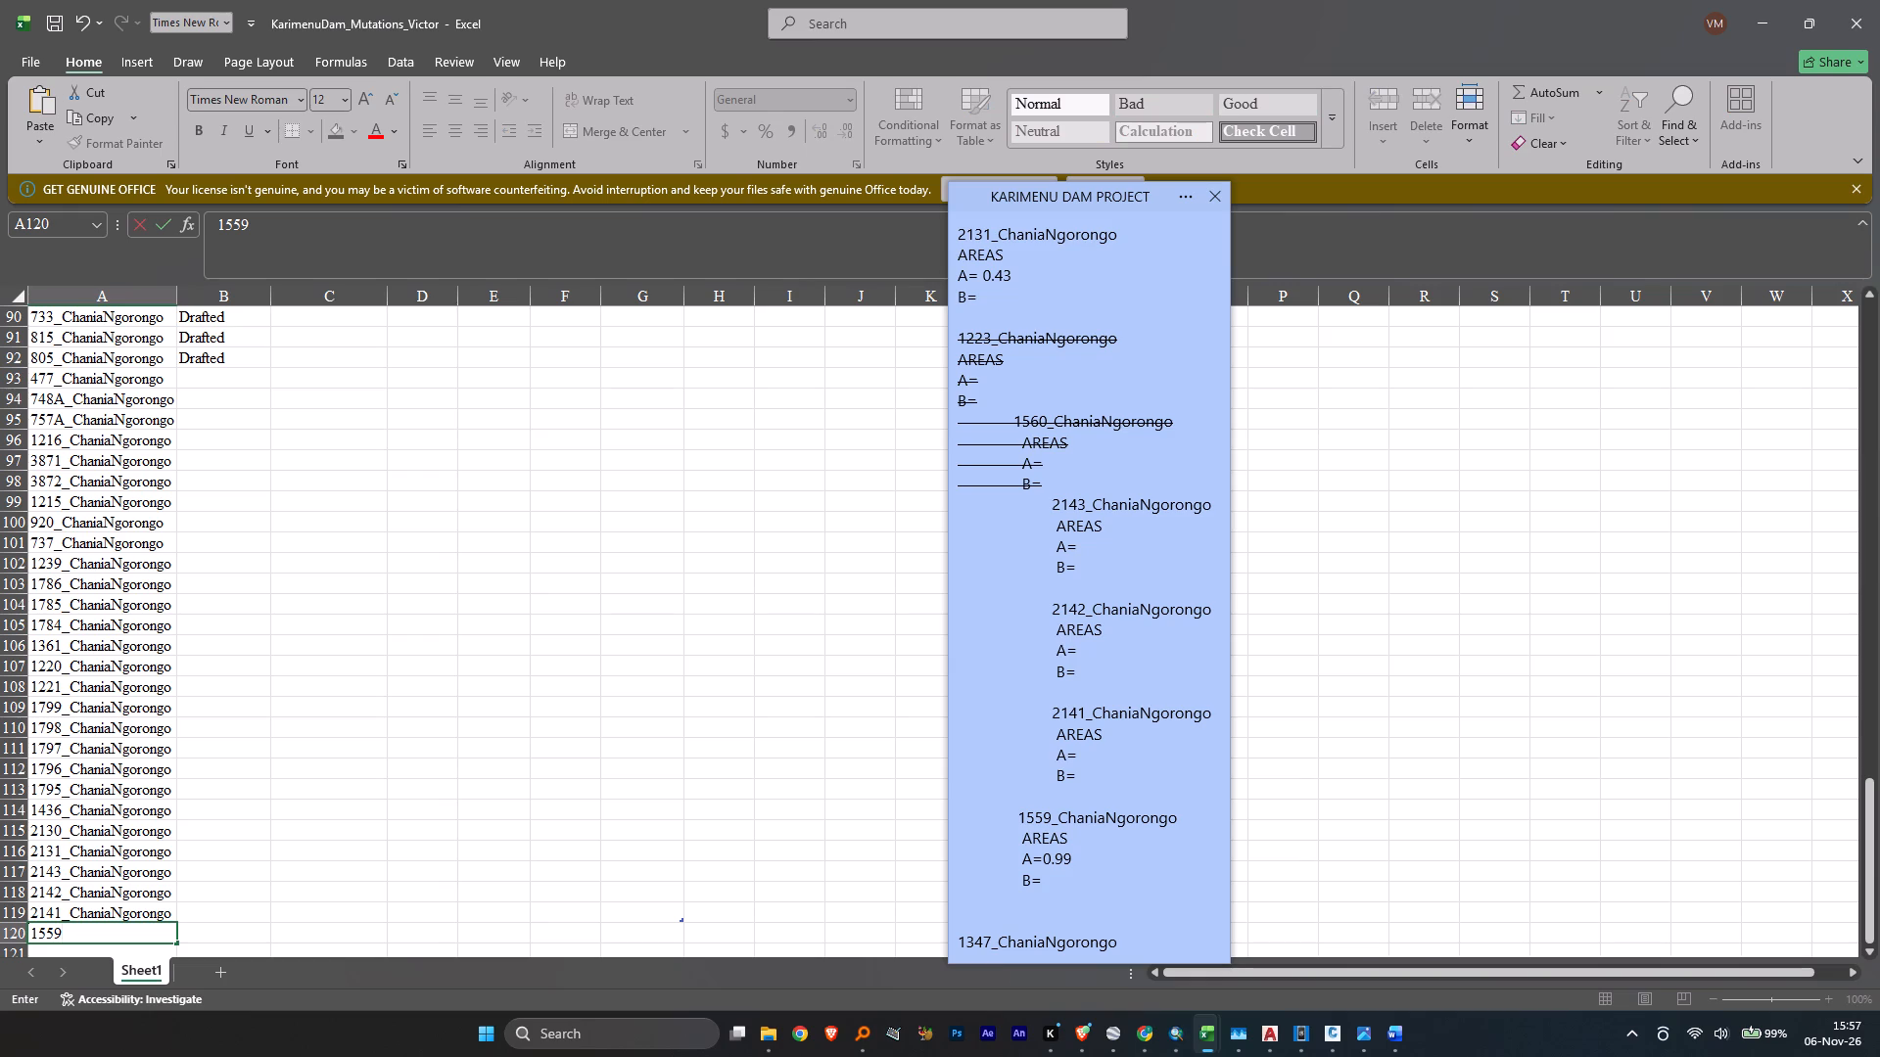
{"action": "key", "text": "ctrl+v"}
{"action": "key", "text": "Return"}
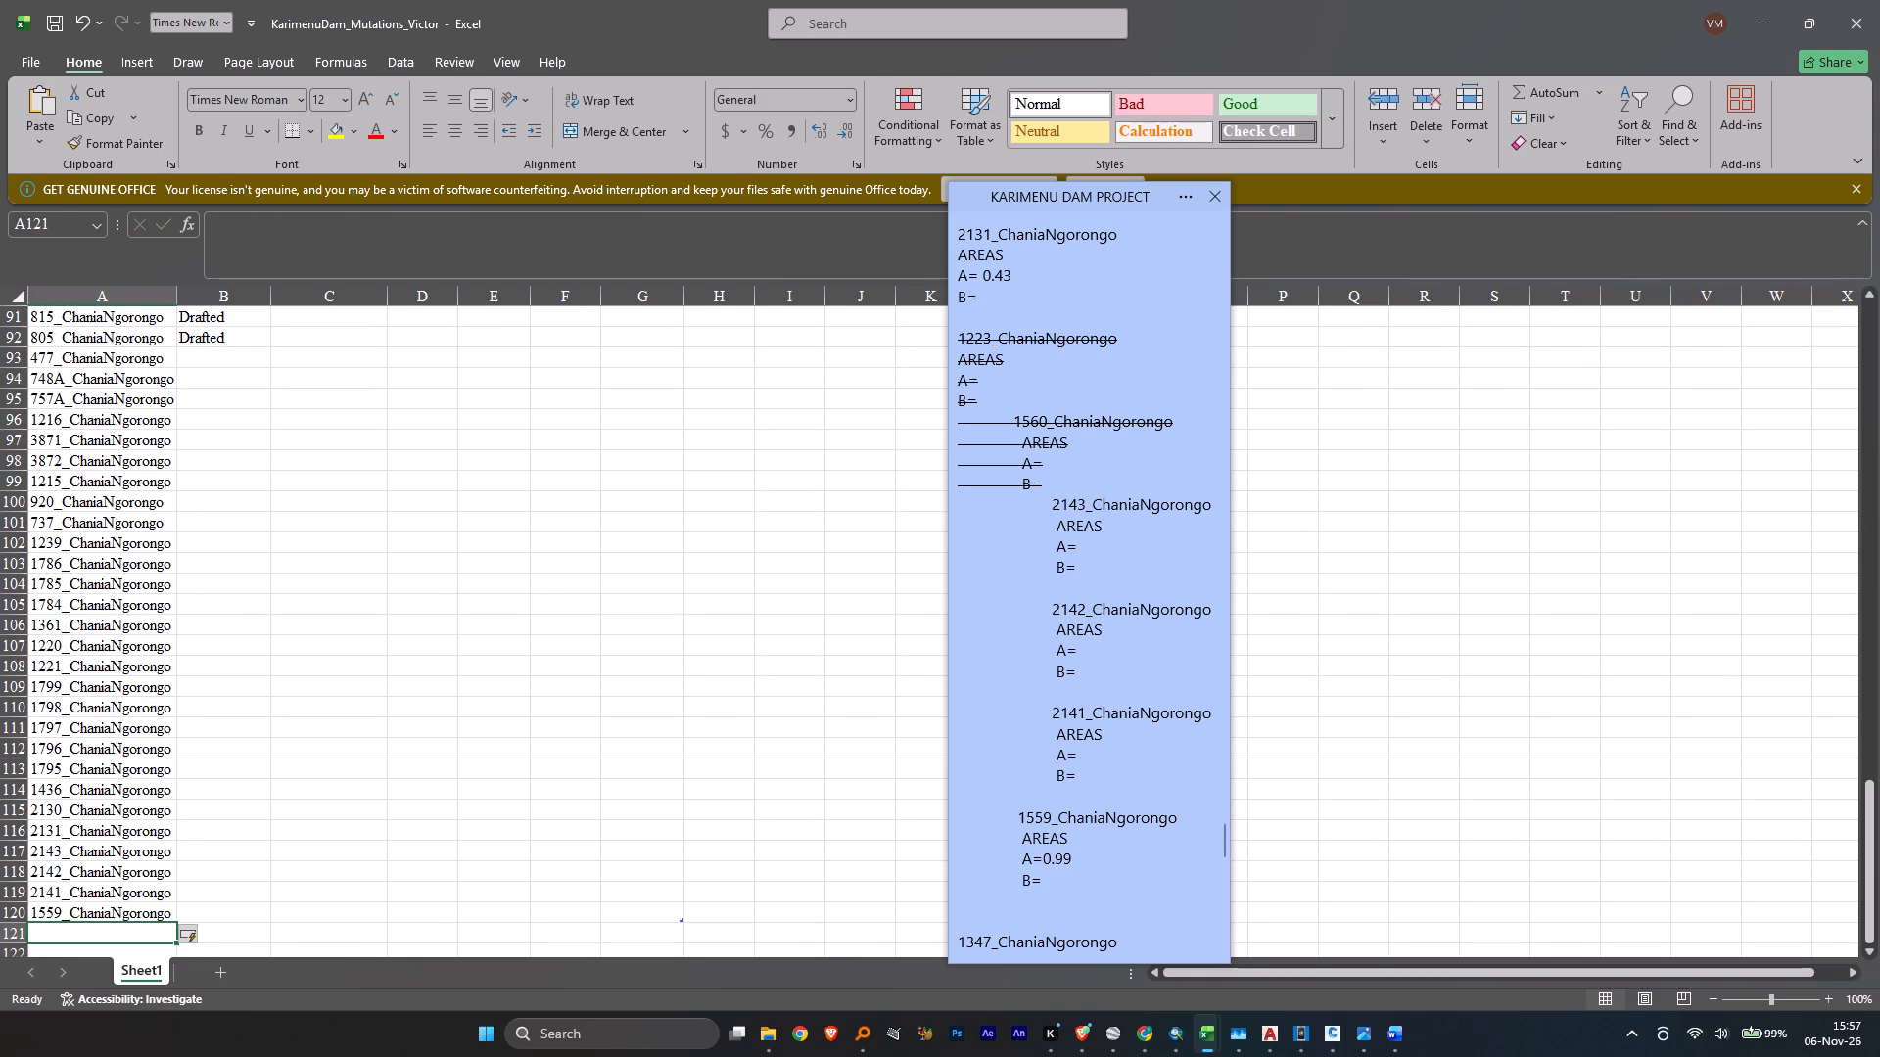
{"action": "scroll", "coordinate": [1092, 867], "scroll_direction": "down", "scroll_amount": 1}
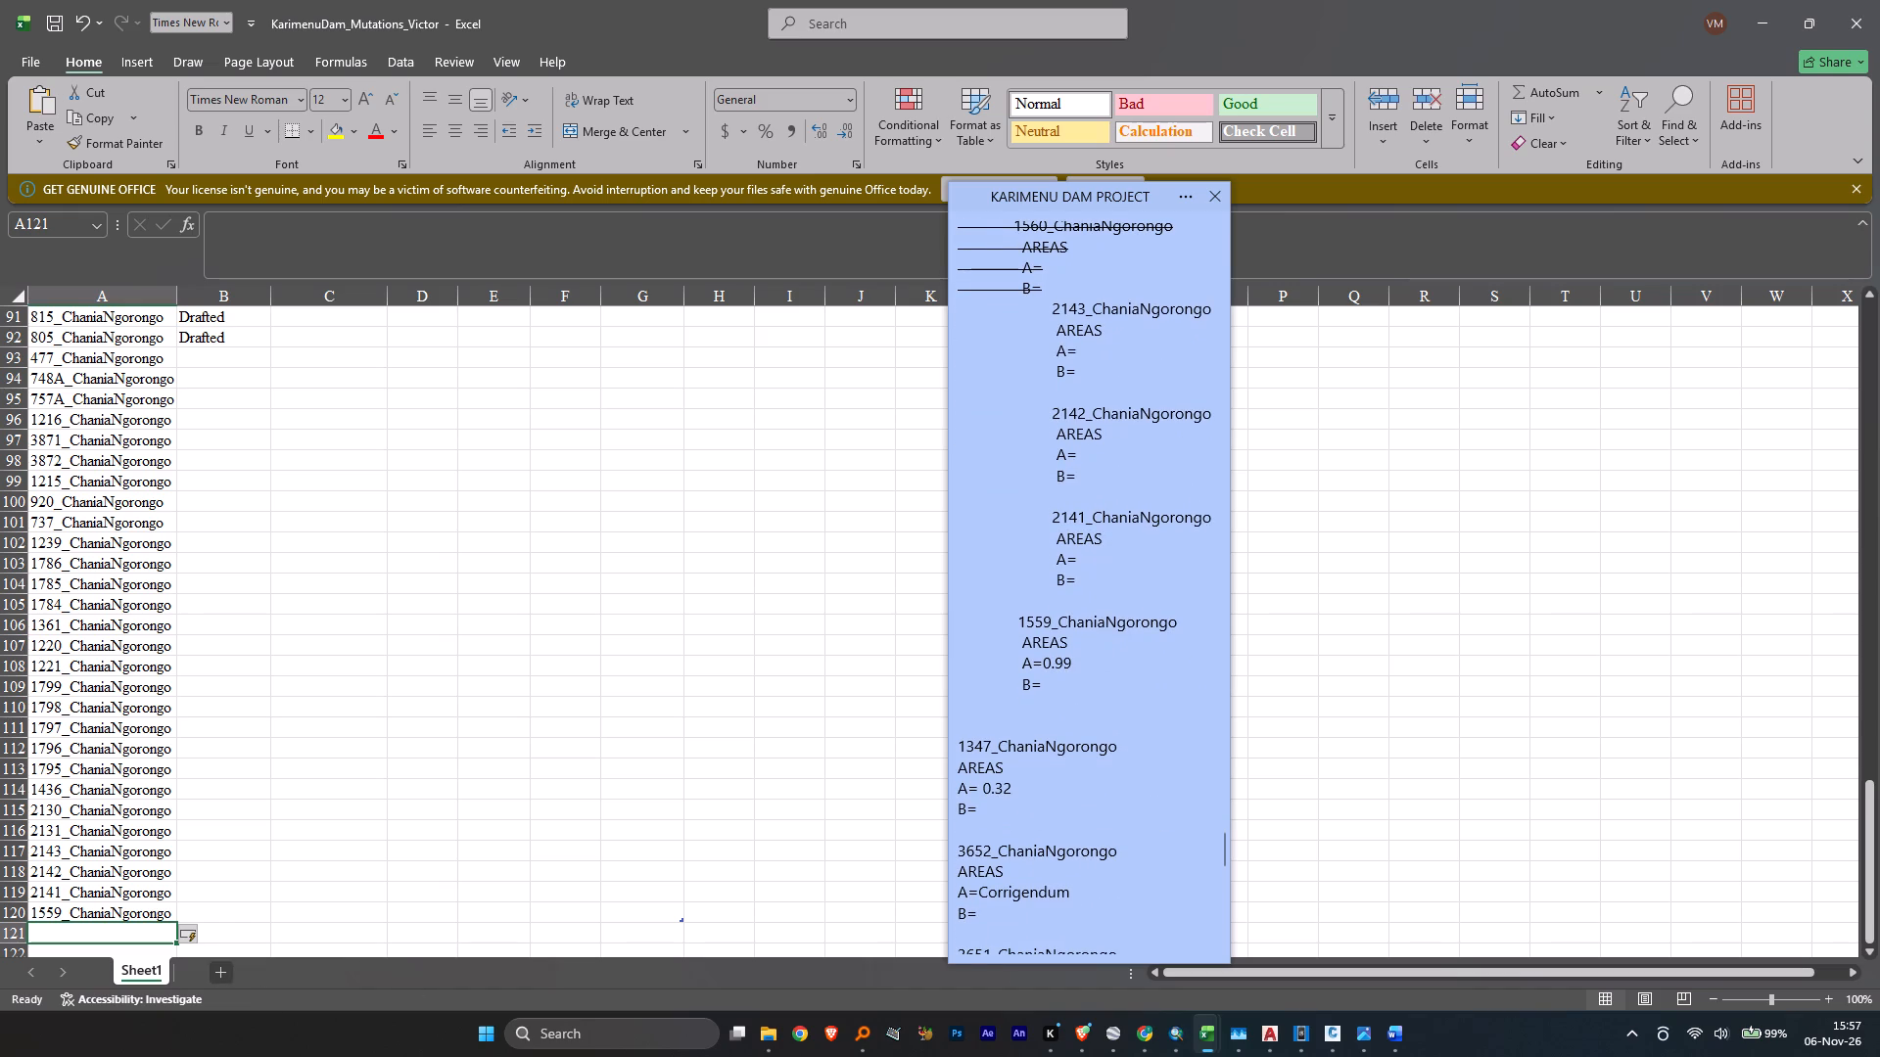
{"action": "key", "text": "1"}
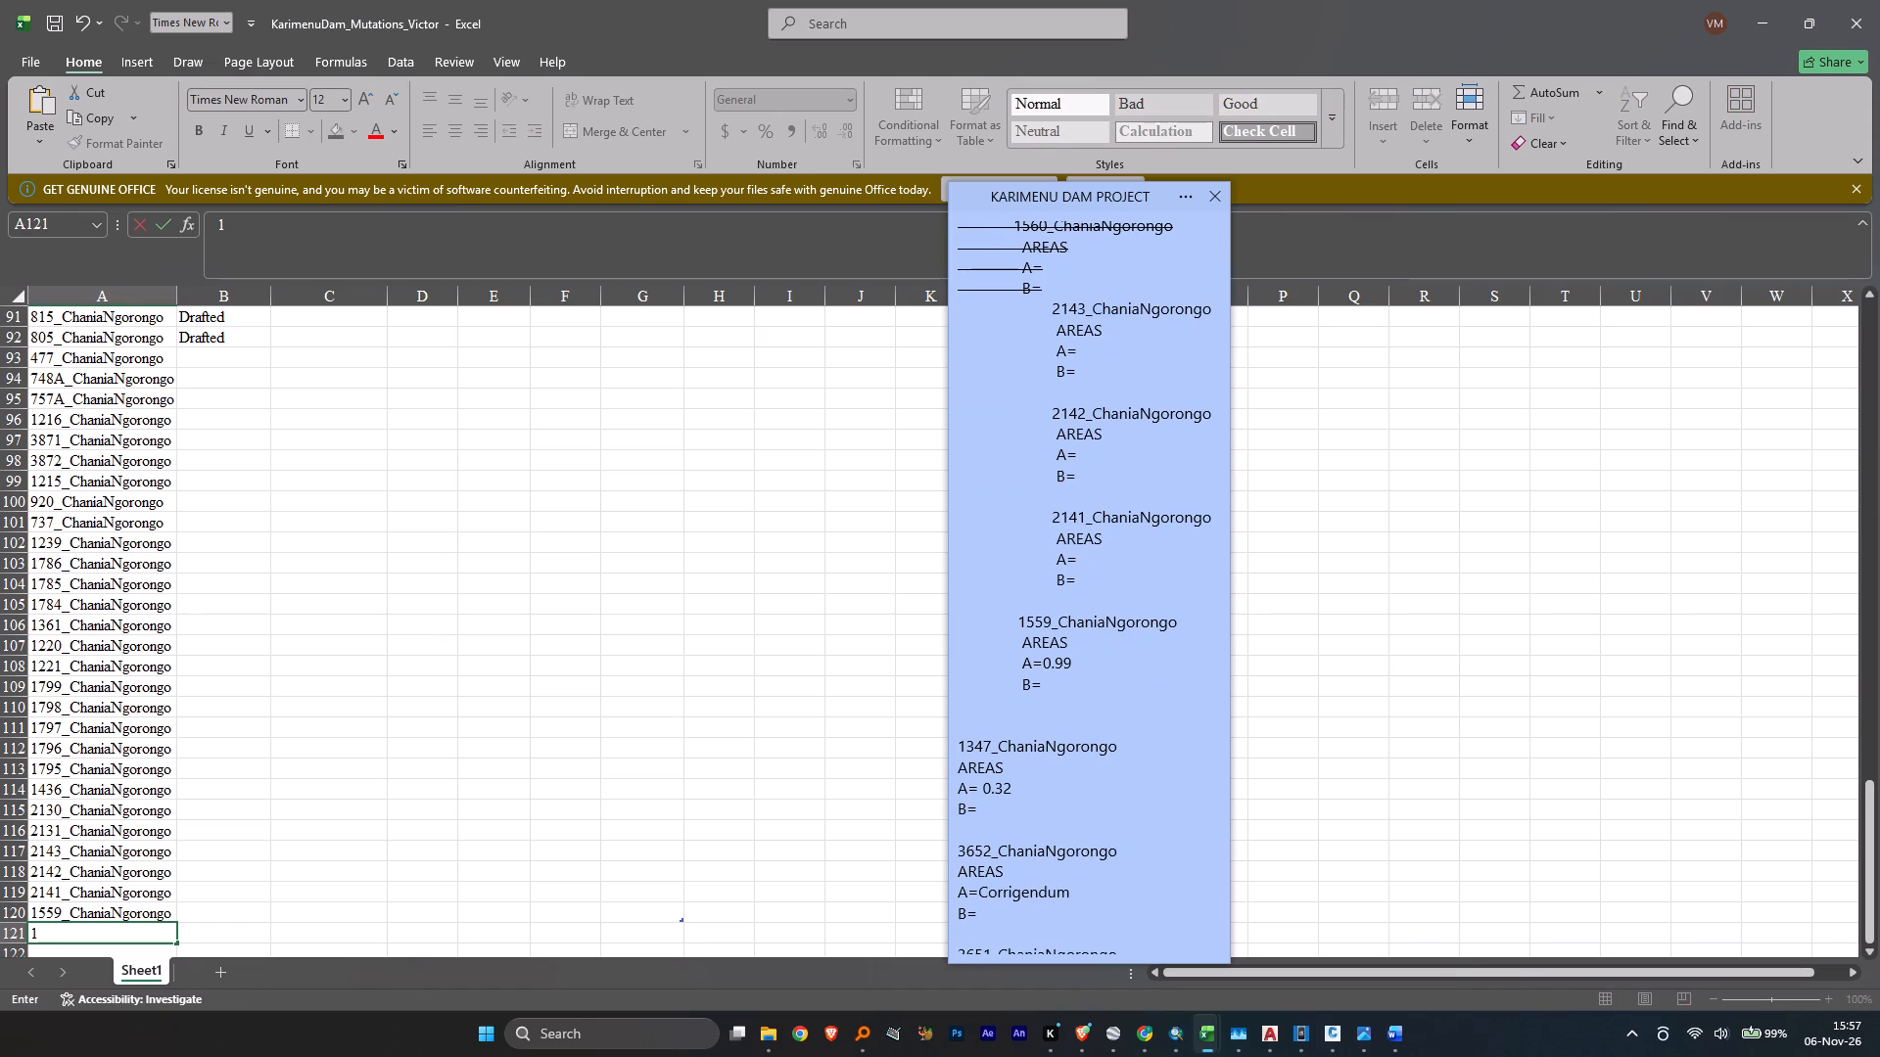
{"action": "key", "text": "3"}
{"action": "type", "text": "47"}
{"action": "key", "text": "ctrl+v"}
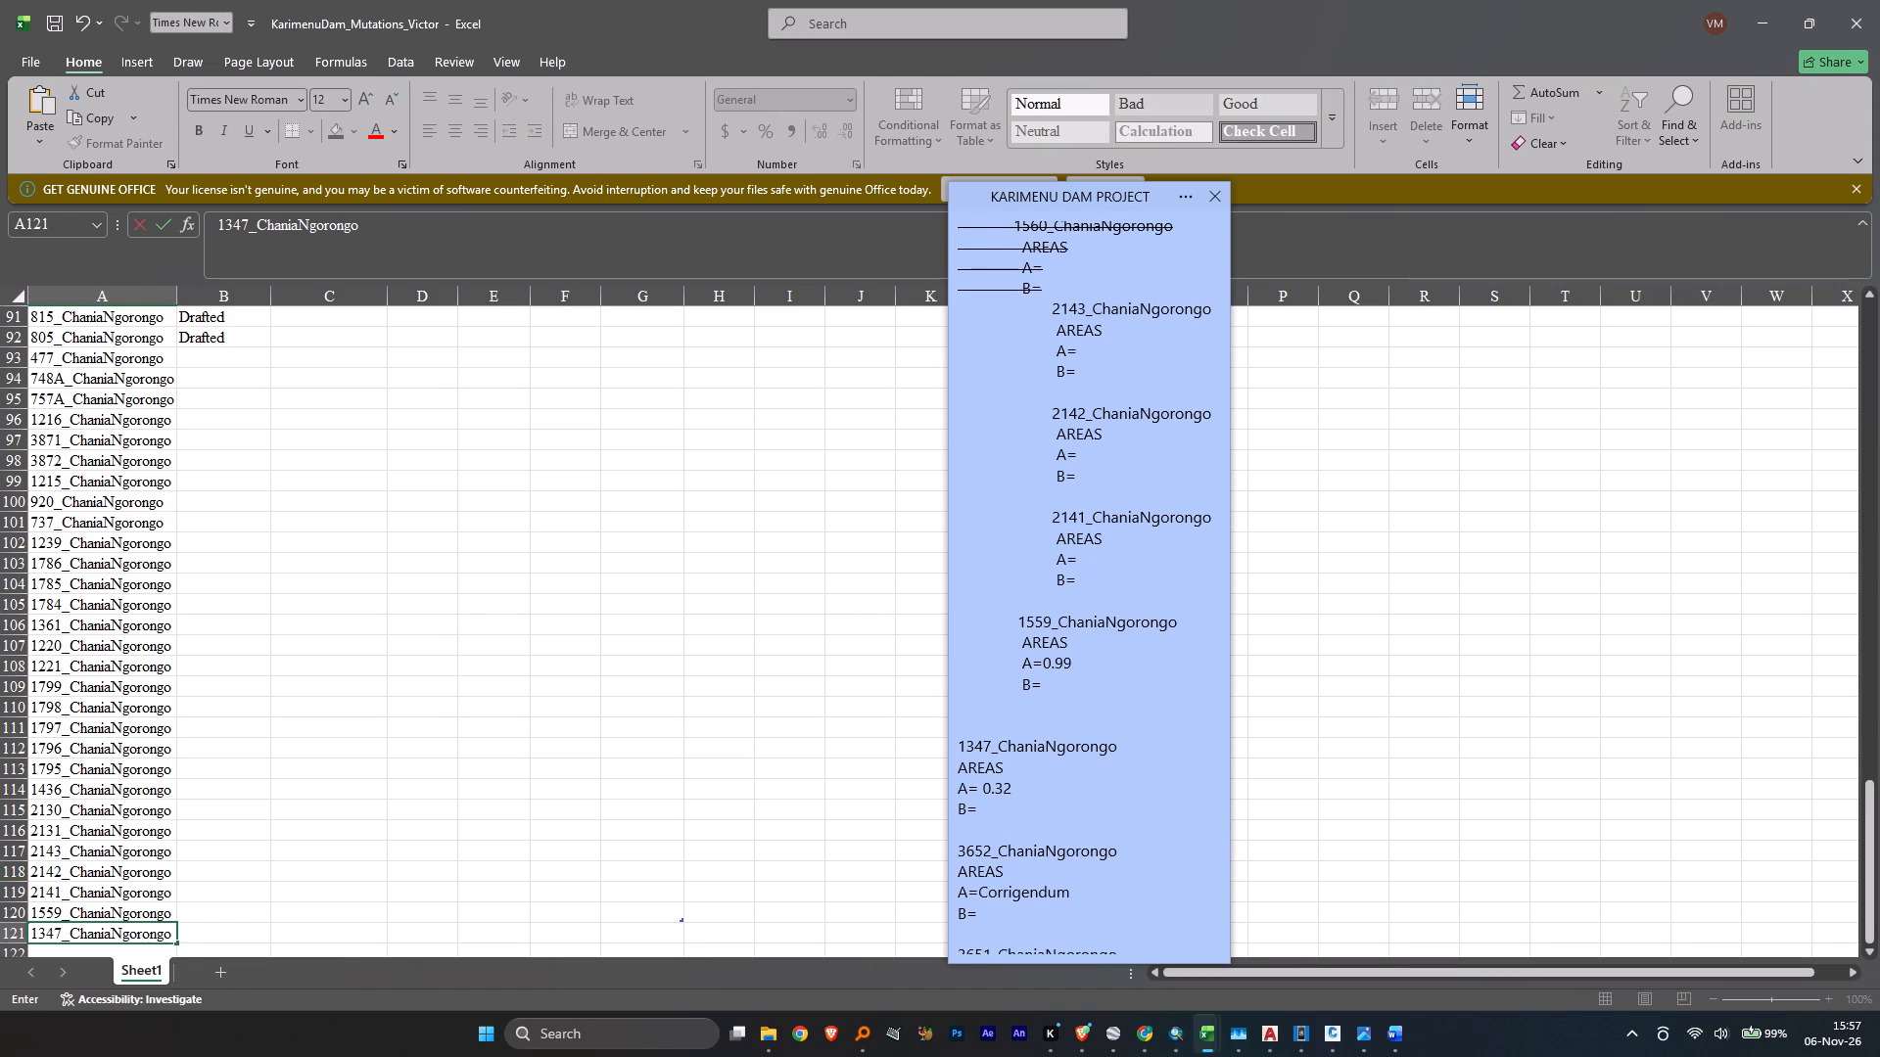
{"action": "scroll", "coordinate": [68, 839], "scroll_direction": "down", "scroll_amount": 1}
{"action": "scroll", "coordinate": [1094, 821], "scroll_direction": "down", "scroll_amount": 1}
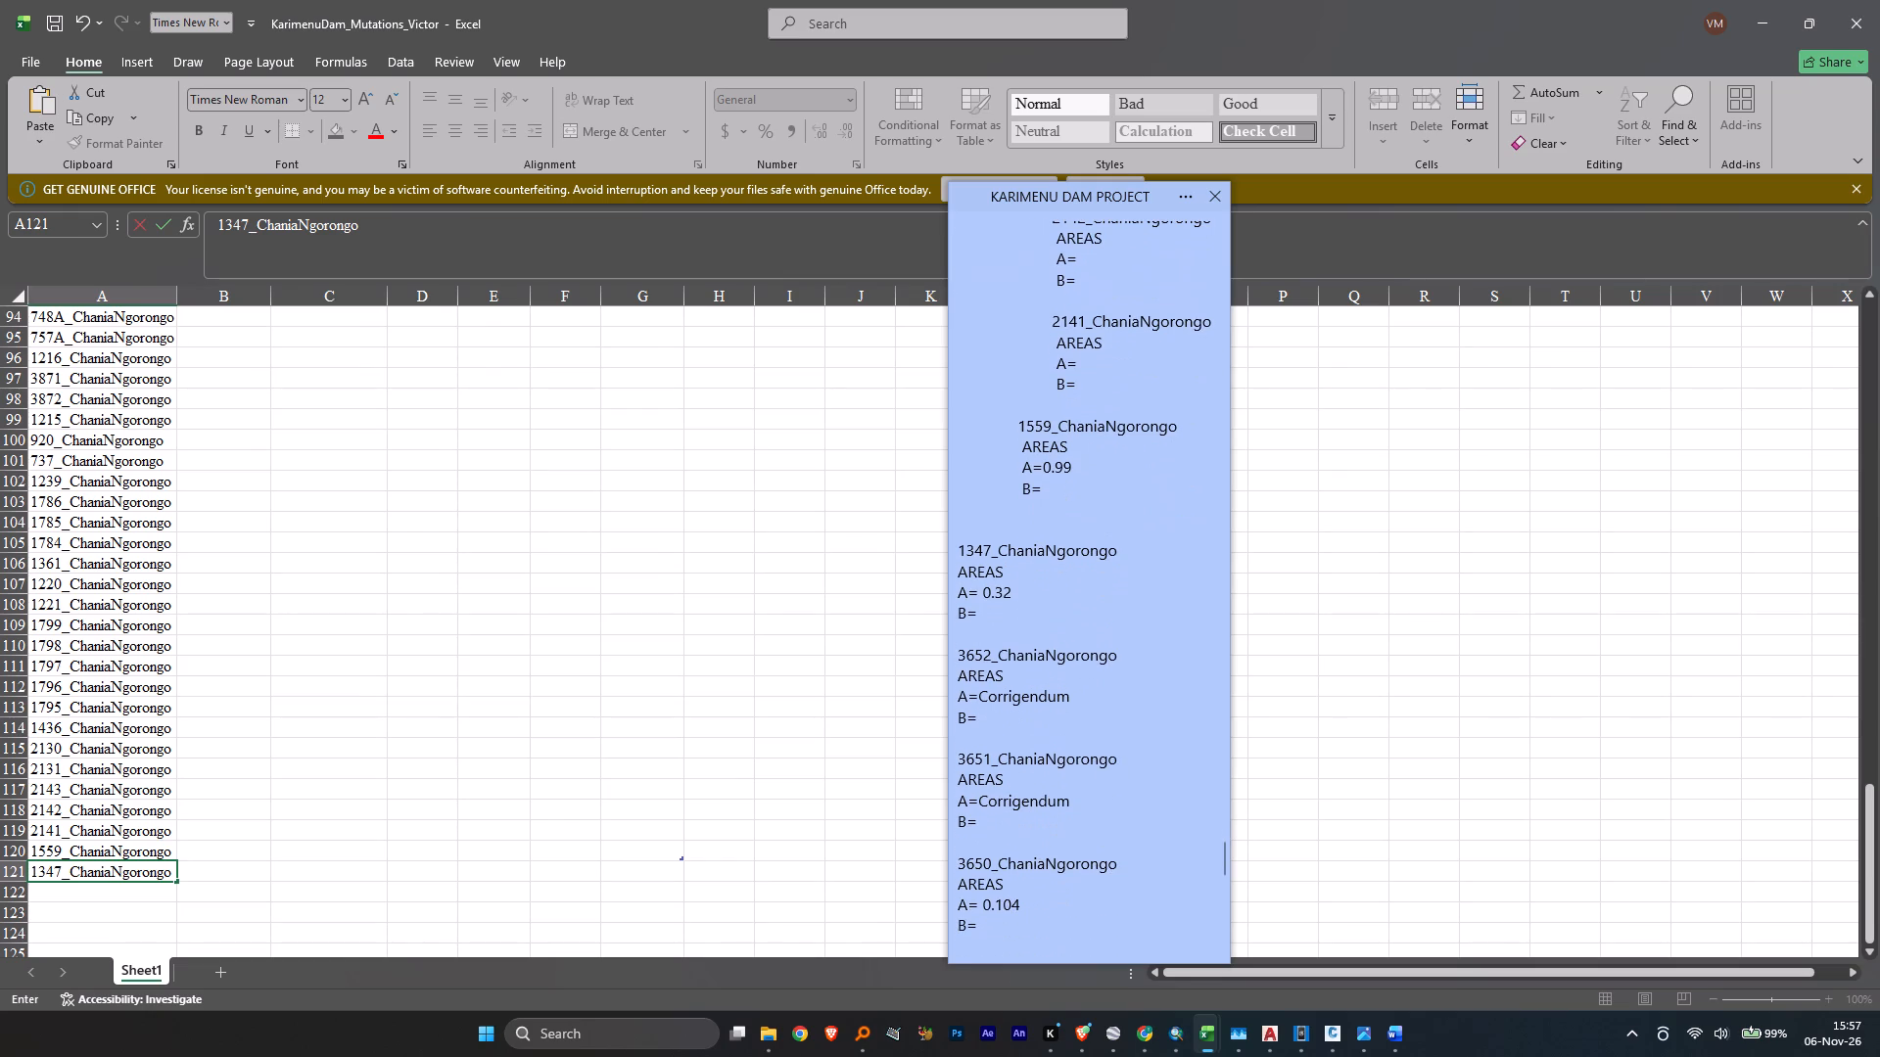
{"action": "left_click", "coordinate": [65, 897]}
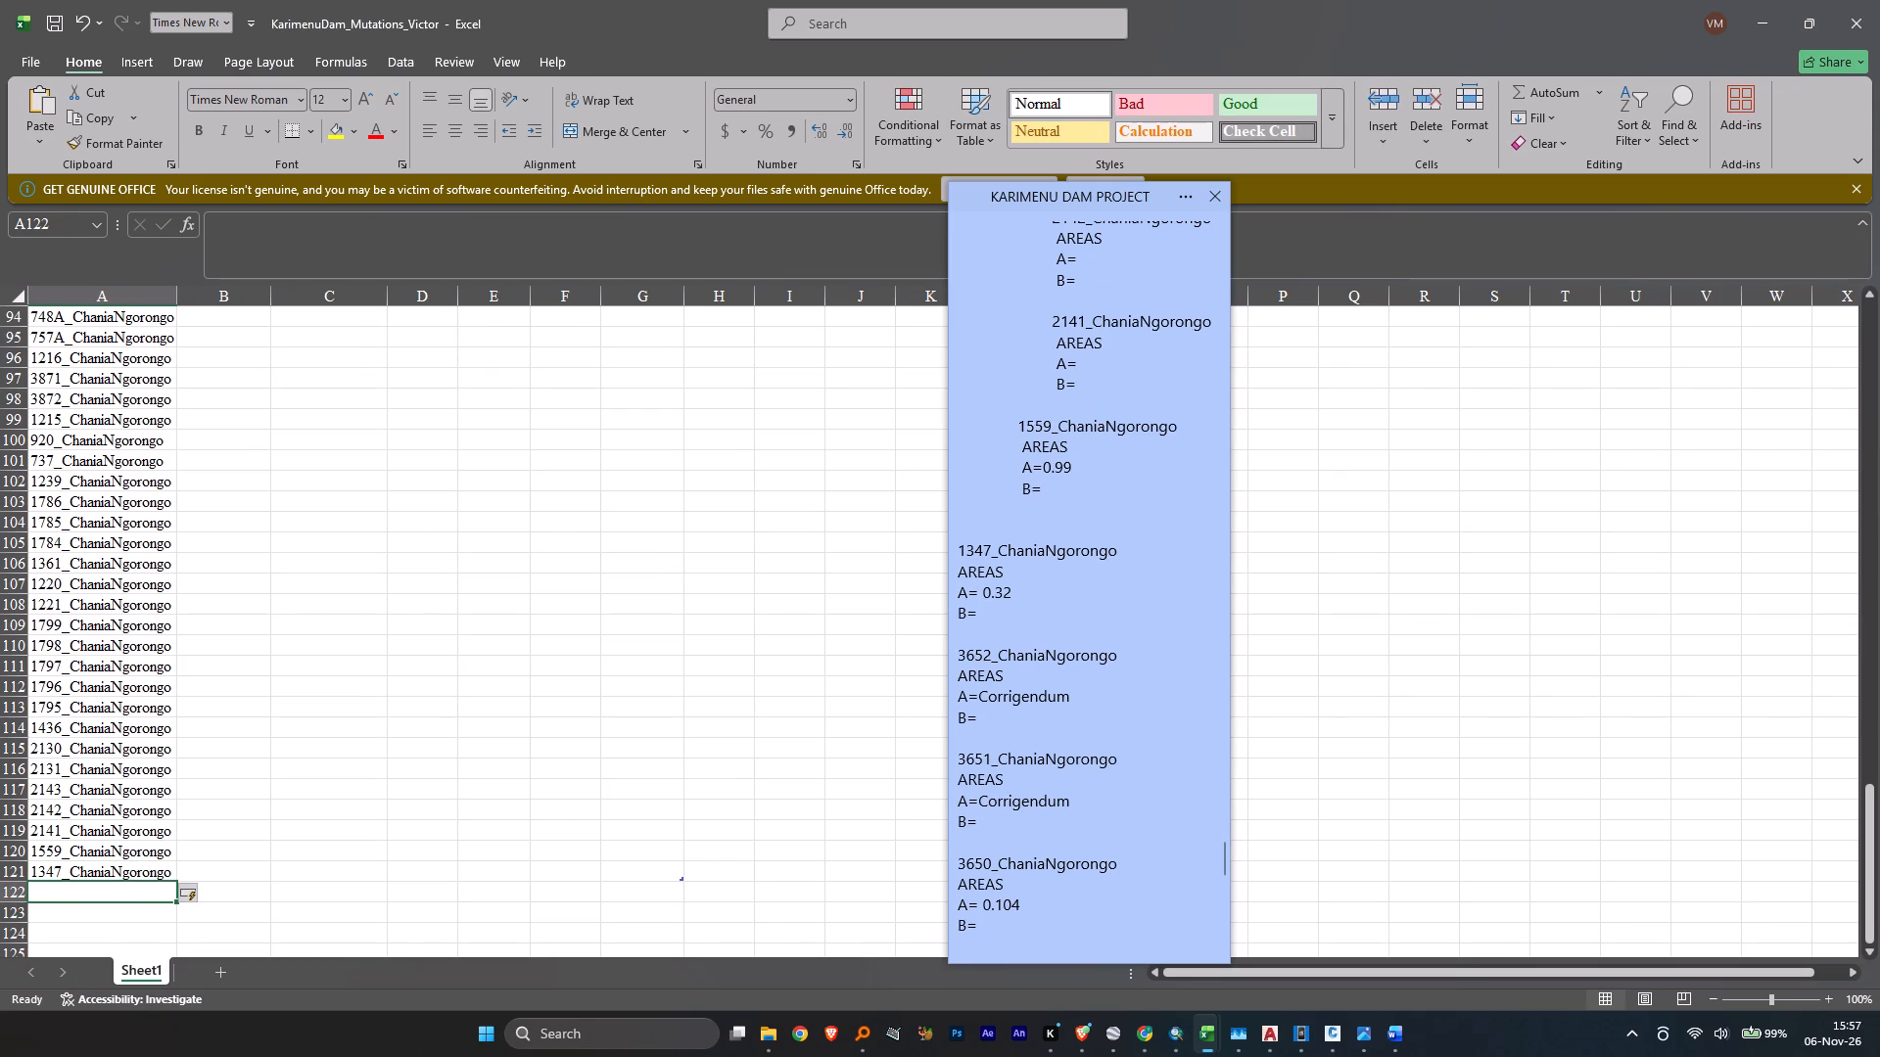
Continue the parcel list with 3652_ChaniaNgorongo, 3651_ChaniaNgorongo and 3650_ChaniaNgorongo below 1347_ChaniaNgorongo.
{"action": "key", "text": "3"}
{"action": "type", "text": "652"}
{"action": "key", "text": "ctrl+v"}
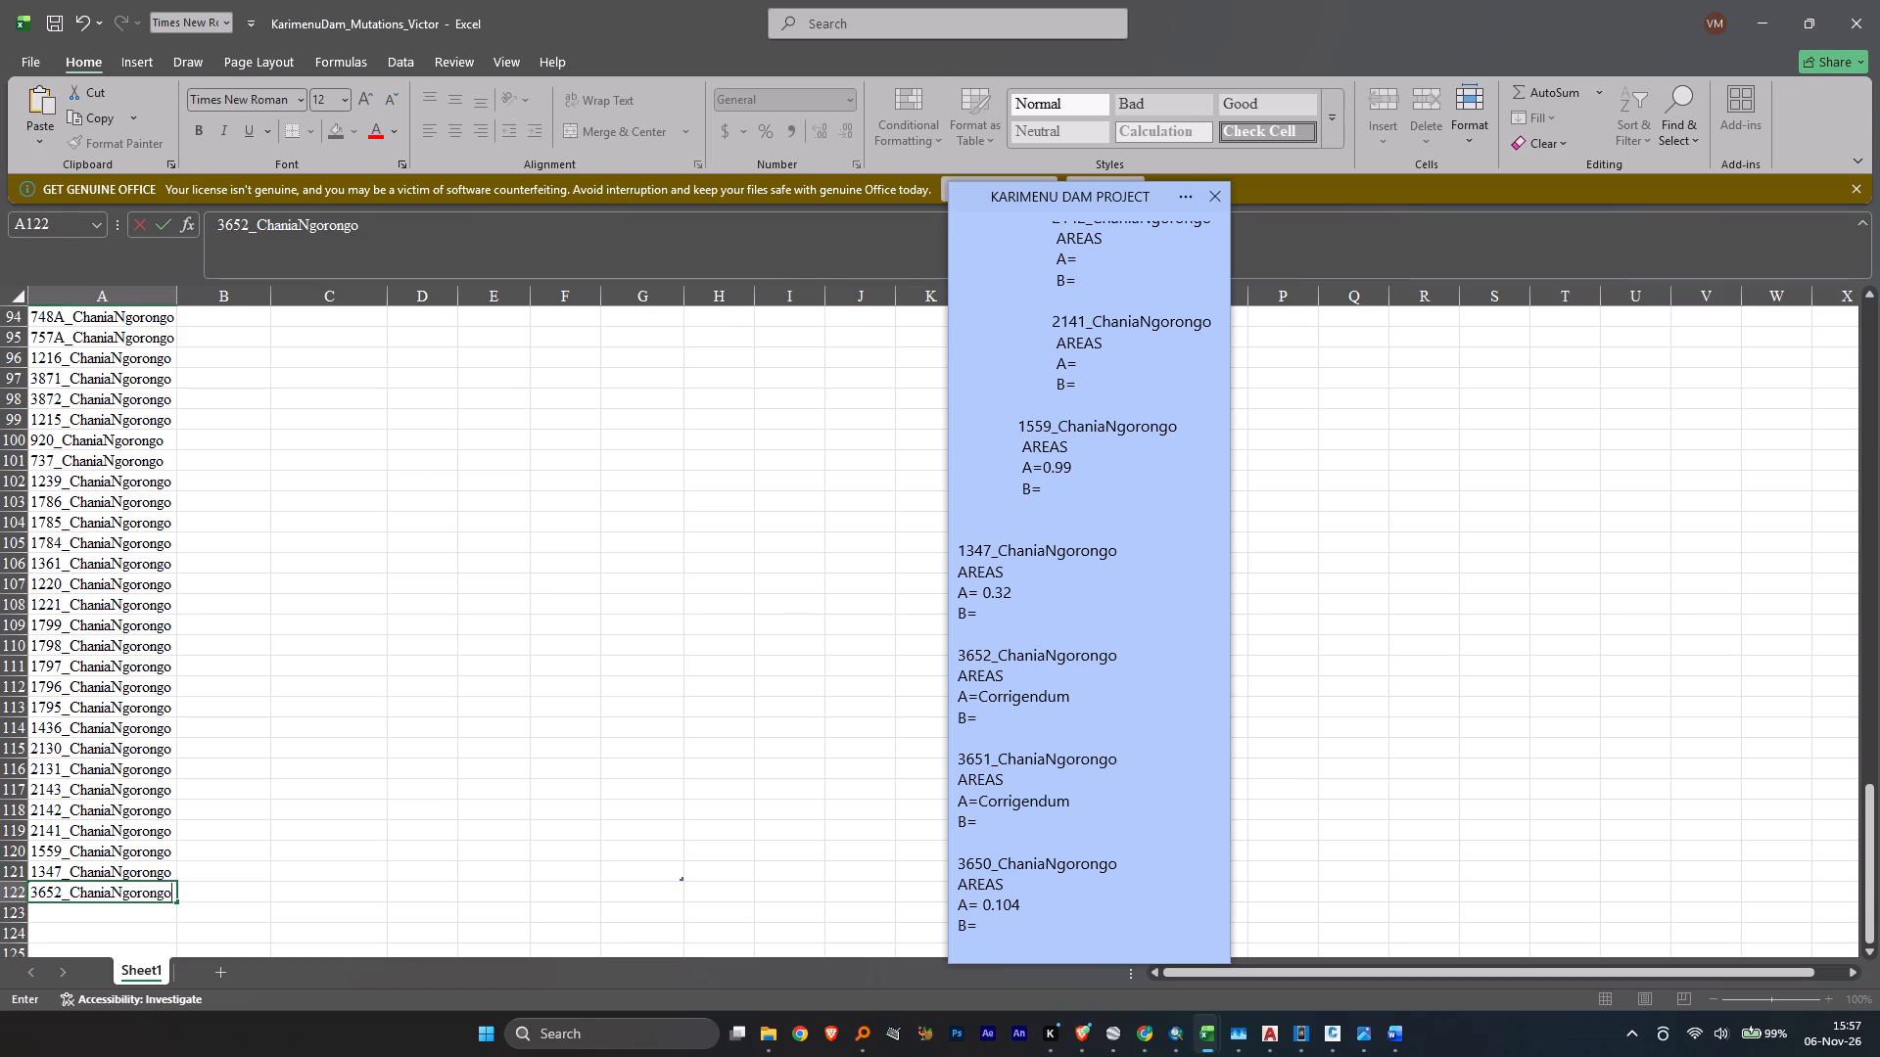
{"action": "key", "text": "Return"}
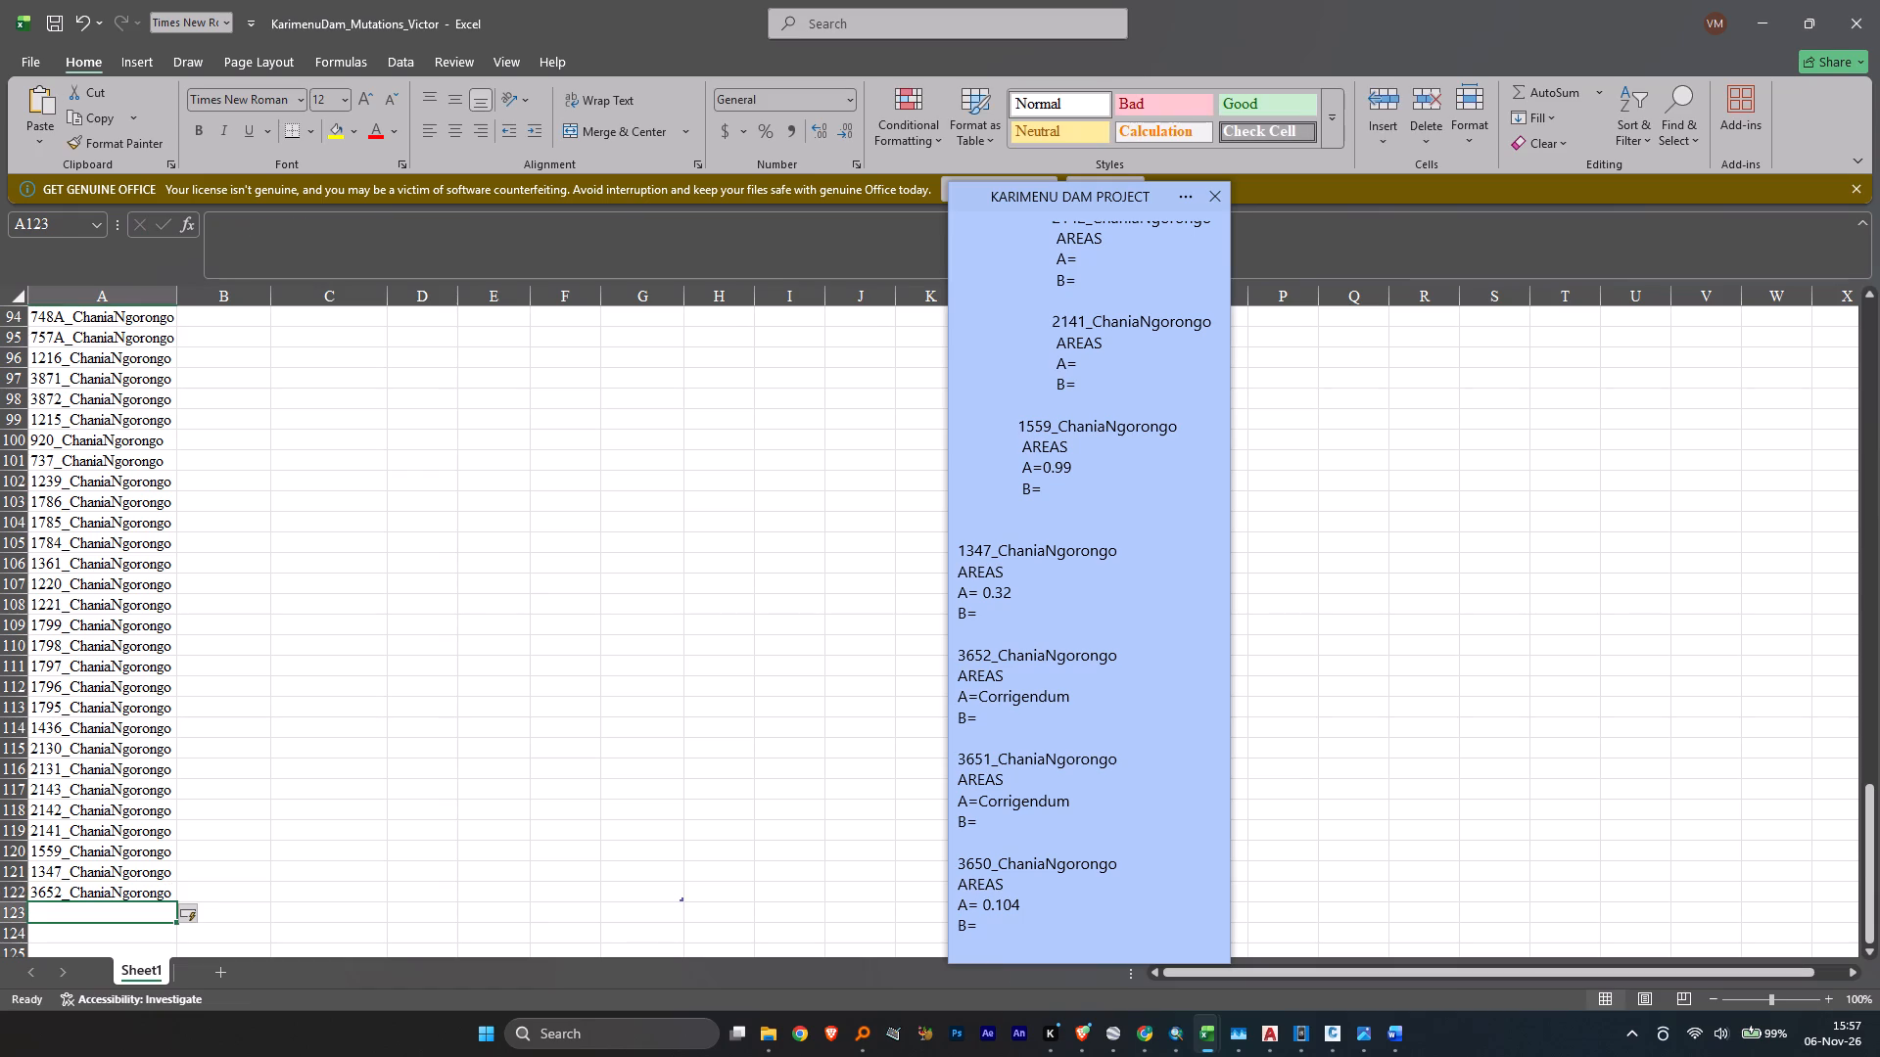
{"action": "type", "text": "36"}
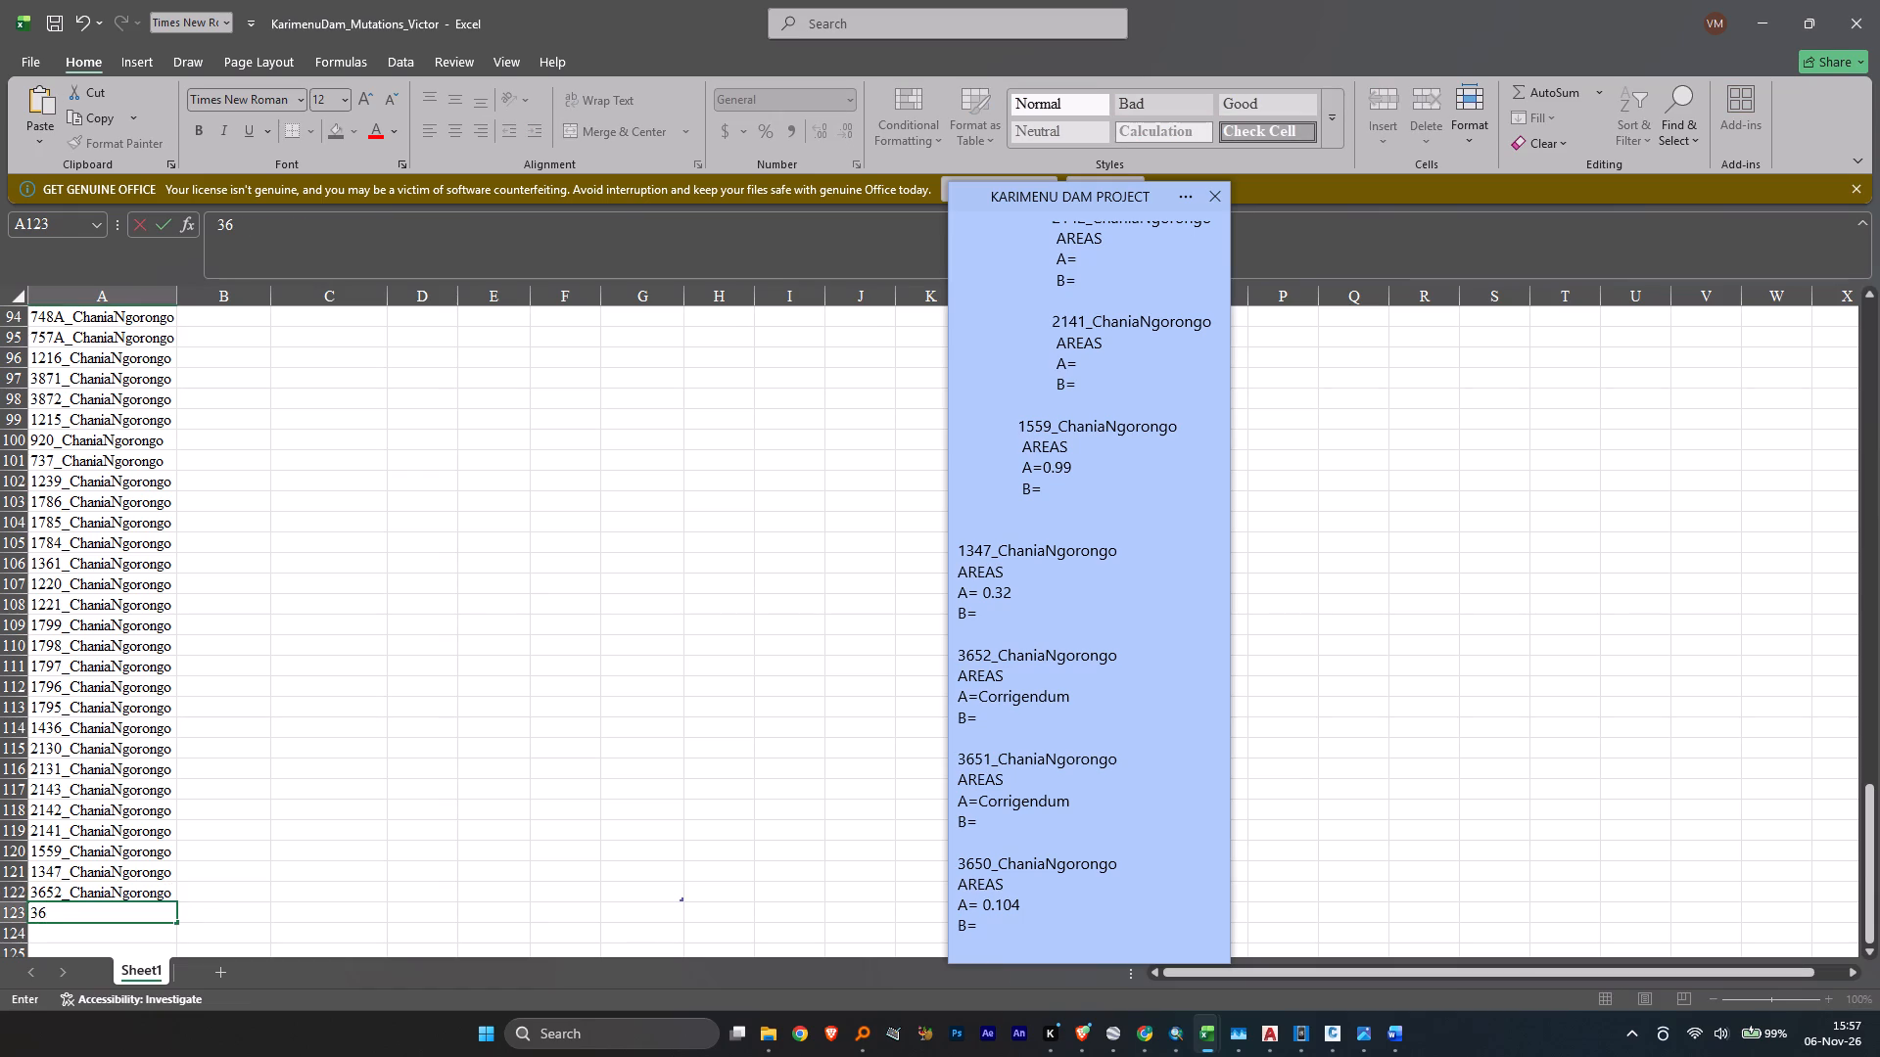
{"action": "key", "text": "5"}
{"action": "key", "text": "1"}
{"action": "key", "text": "ctrl+v"}
{"action": "key", "text": "Return"}
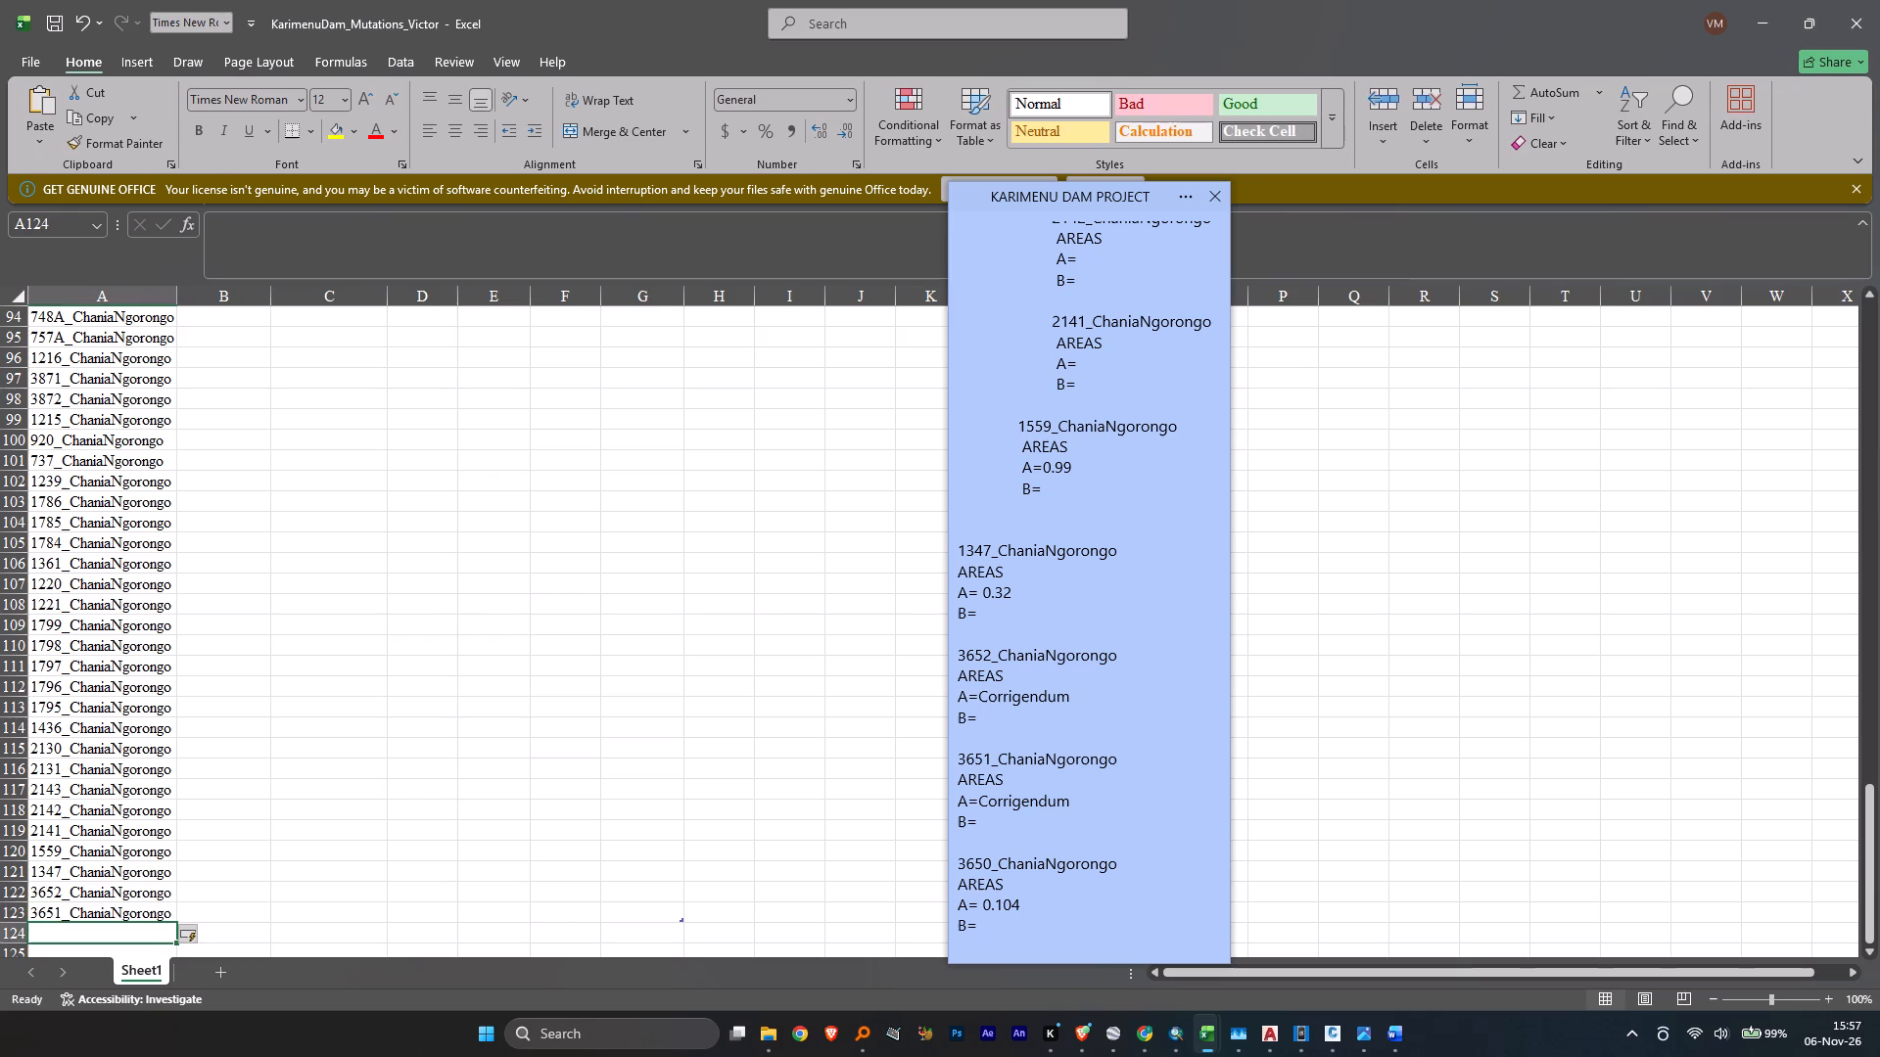
{"action": "type", "text": "3650"}
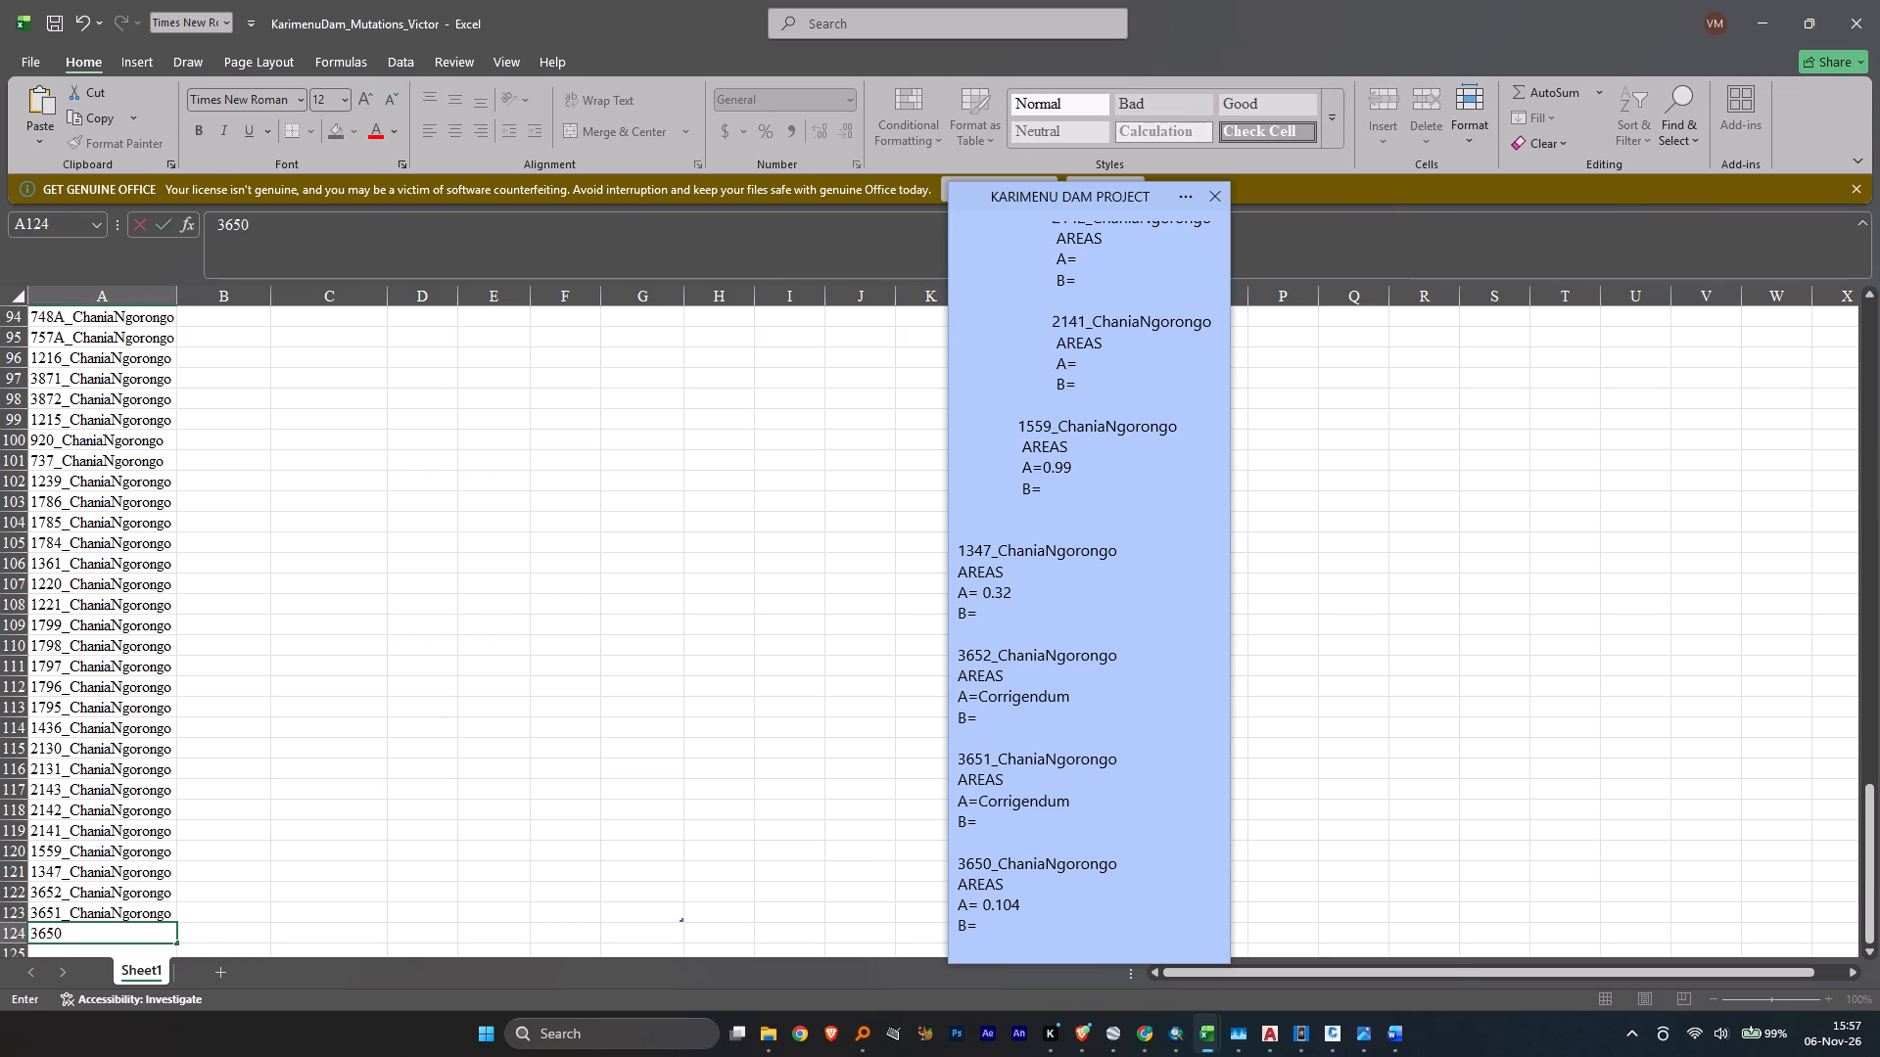
{"action": "key", "text": "ctrl+v"}
{"action": "key", "text": "Return"}
Add parcel 1349_ChaniaNgorongo from the project notes below 3650_ChaniaNgorongo.
{"action": "scroll", "coordinate": [1050, 860], "scroll_direction": "down", "scroll_amount": 1}
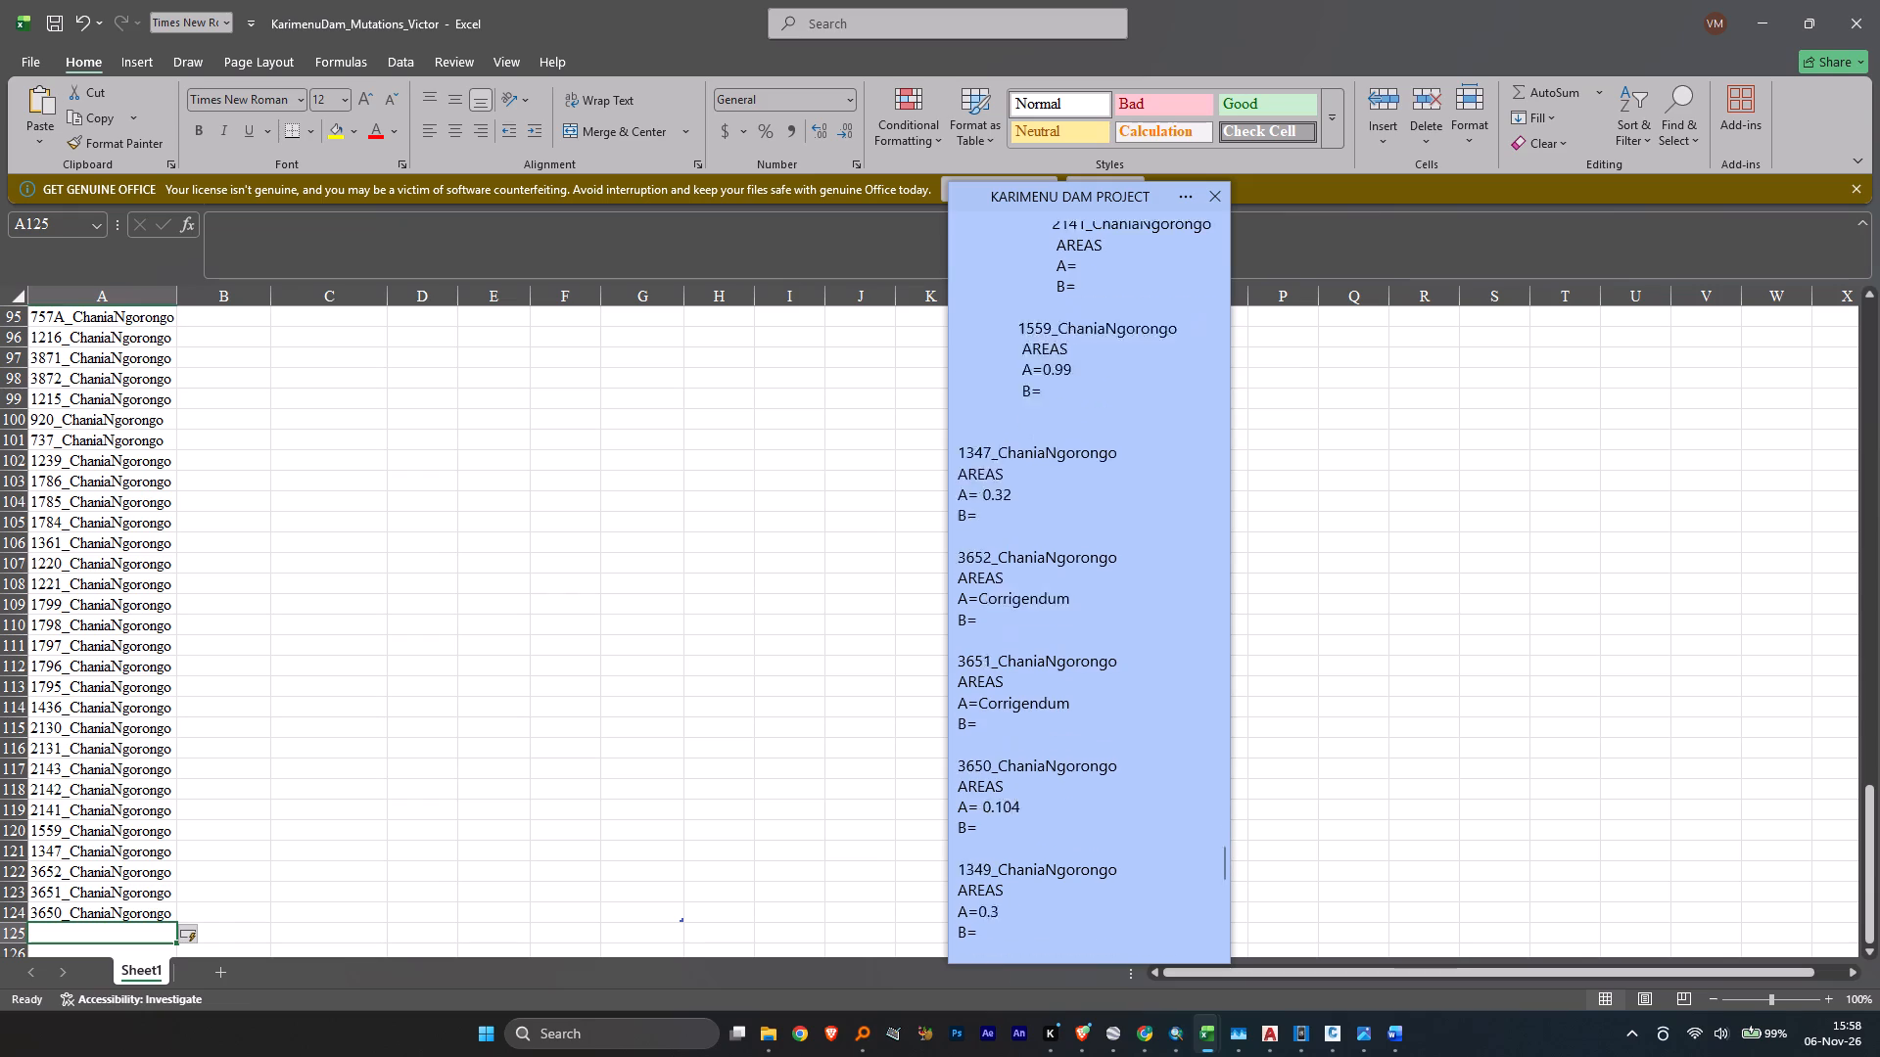
{"action": "scroll", "coordinate": [1050, 860], "scroll_direction": "down", "scroll_amount": 1}
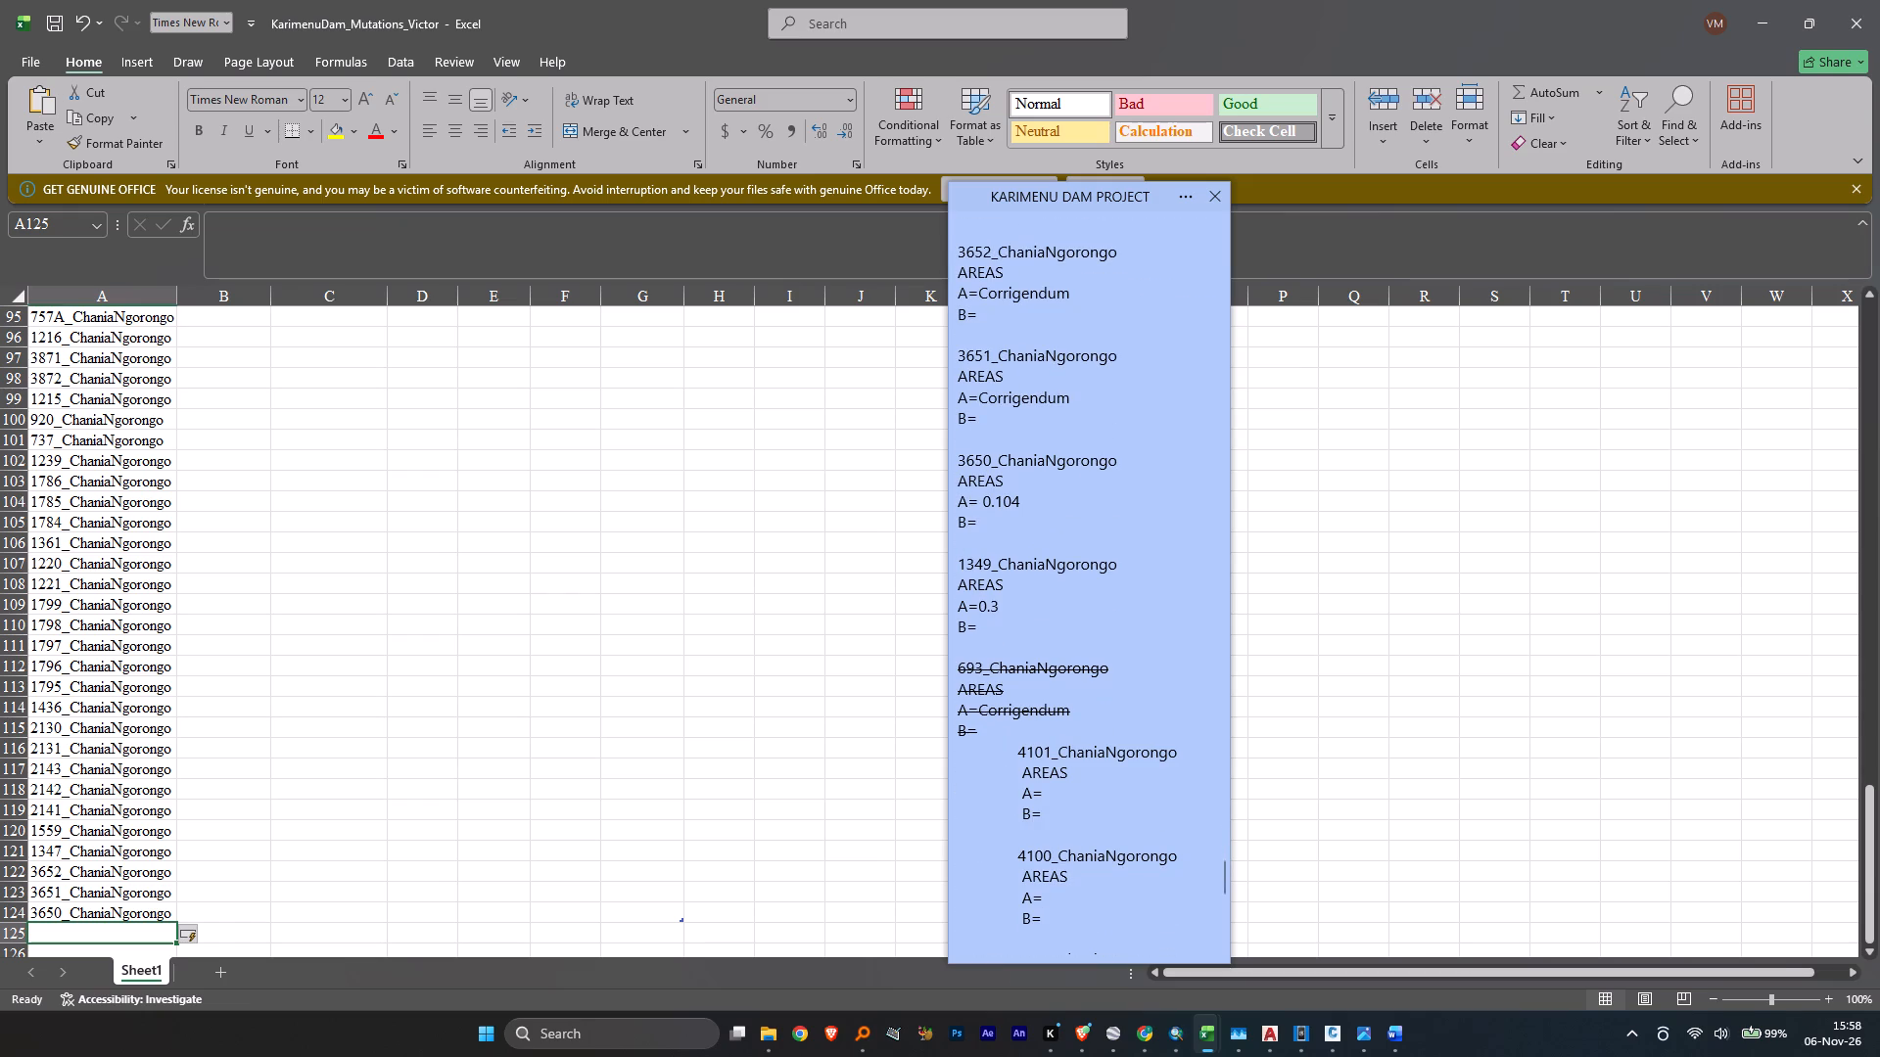
{"action": "type", "text": "134"}
{"action": "key", "text": "9"}
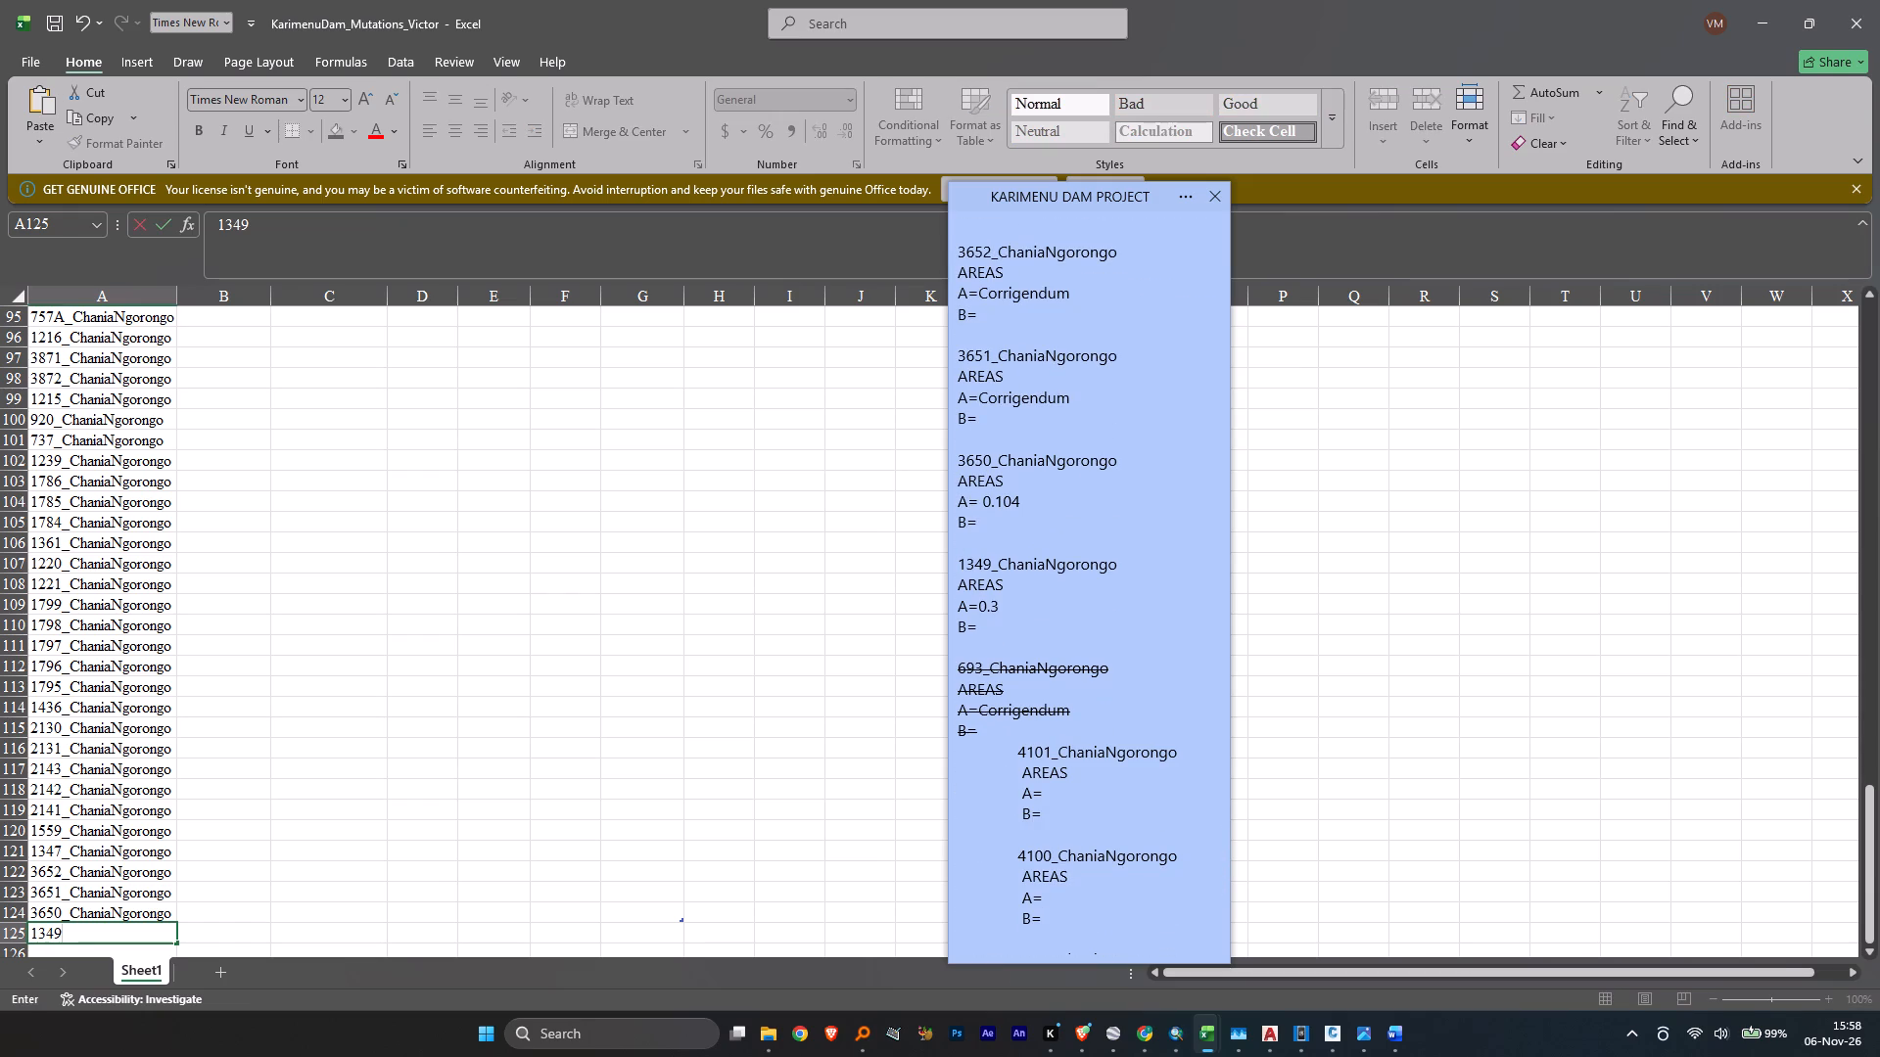
{"action": "key", "text": "ctrl+v"}
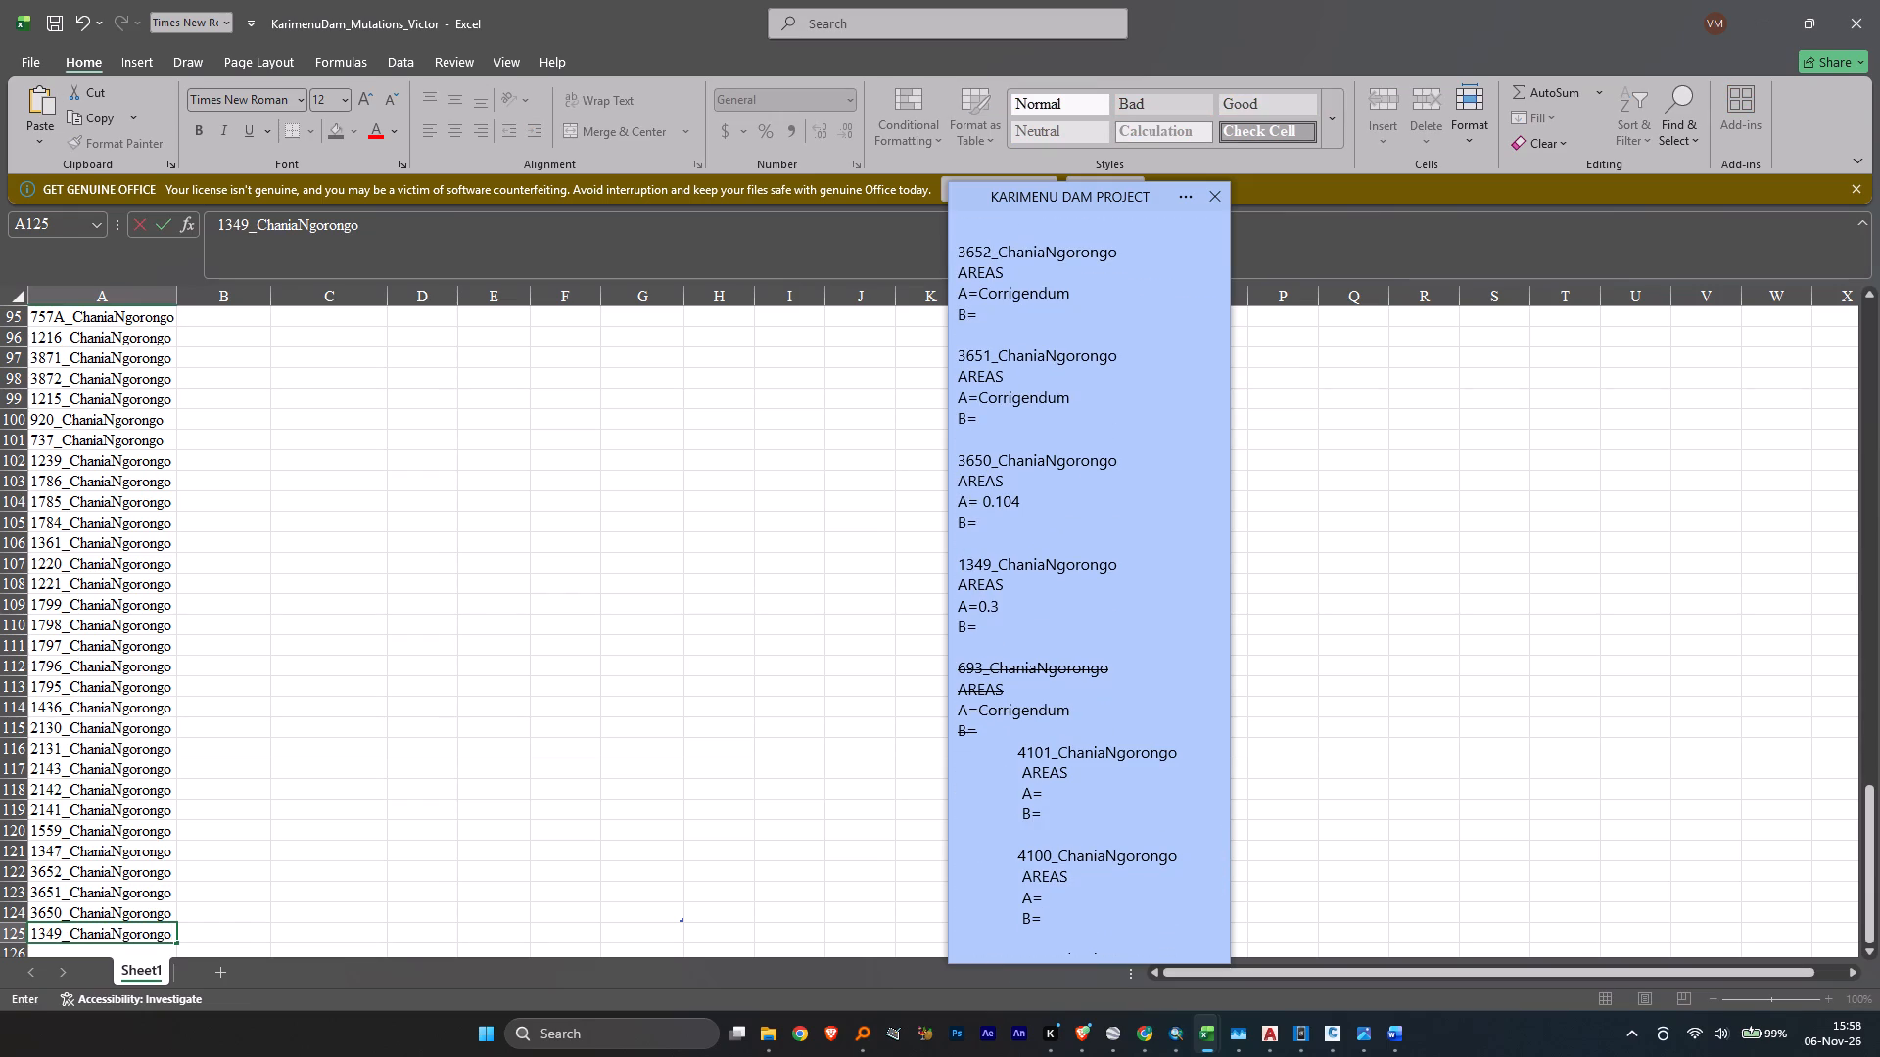
{"action": "key", "text": "Return"}
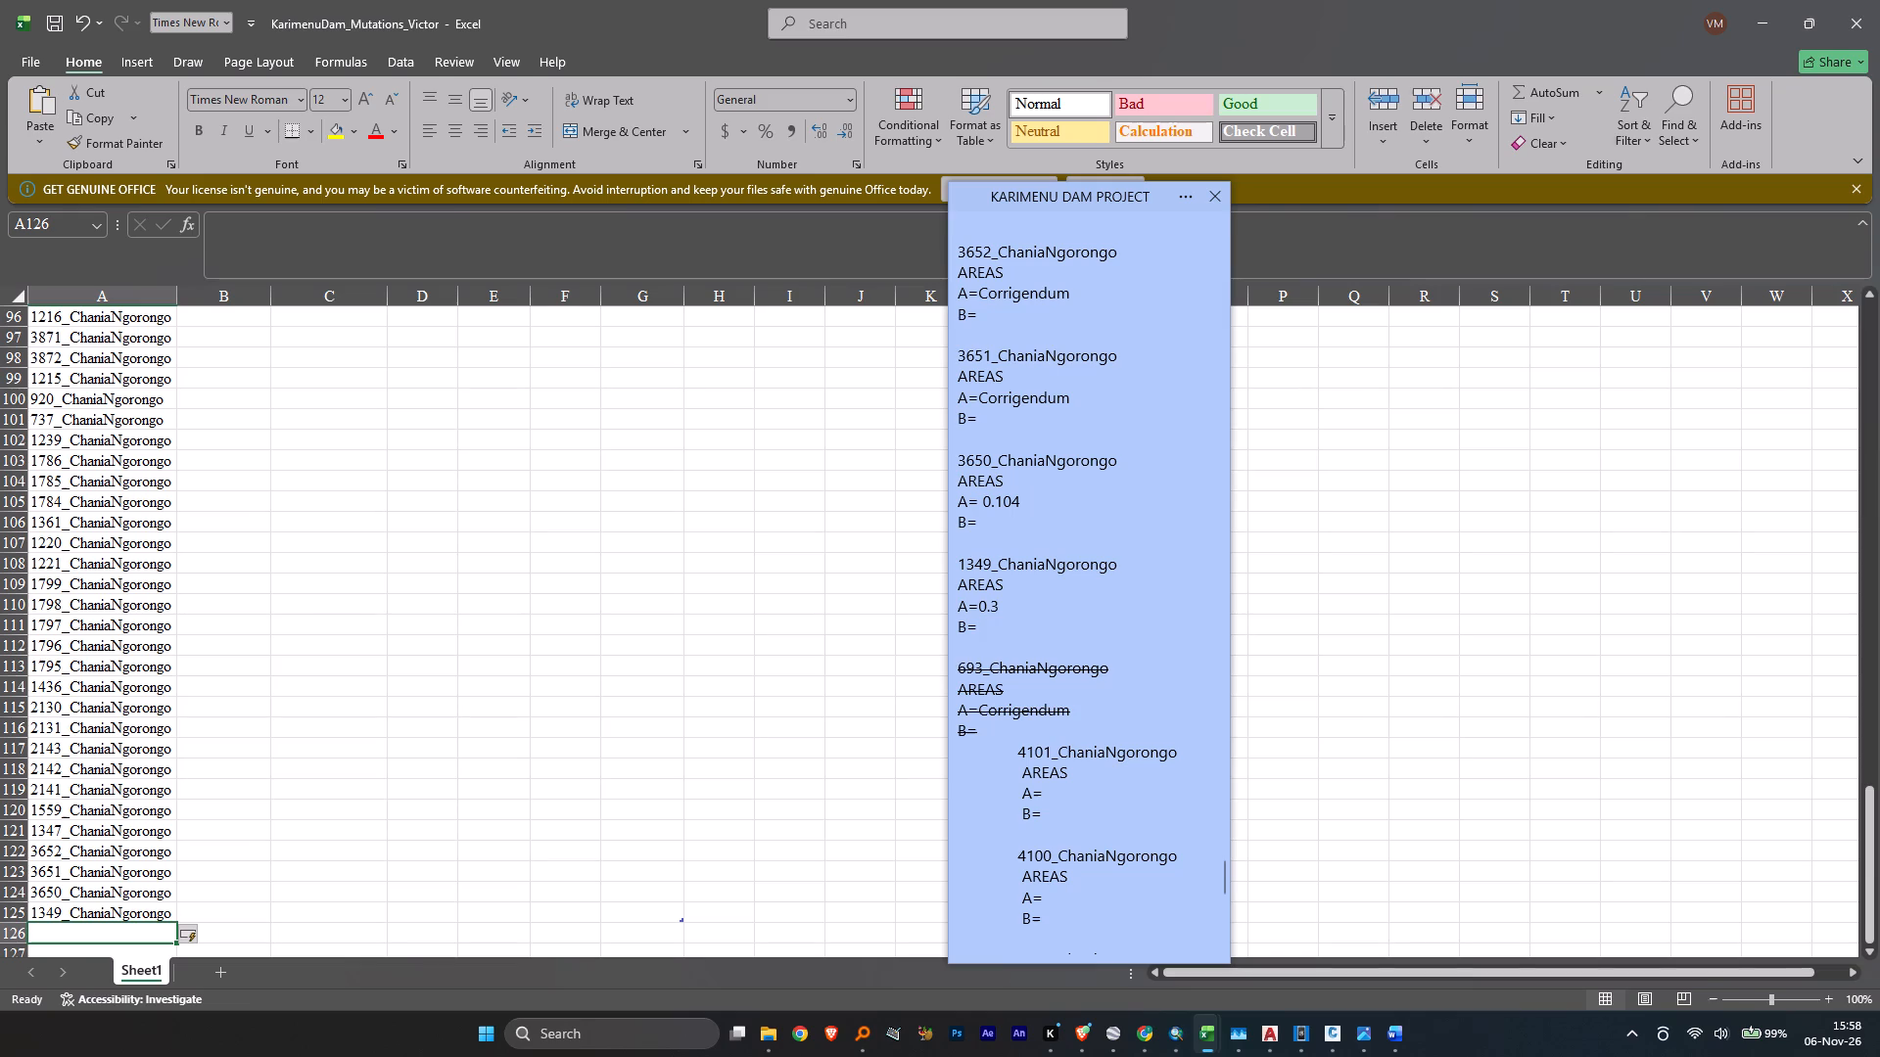
Skip the struck-out parcel 693 and add parcels 4101_ChaniaNgorongo and 4100_ChaniaNgorongo from the project notes below 1349_ChaniaNgorongo.
{"action": "scroll", "coordinate": [1039, 694], "scroll_direction": "down", "scroll_amount": 1}
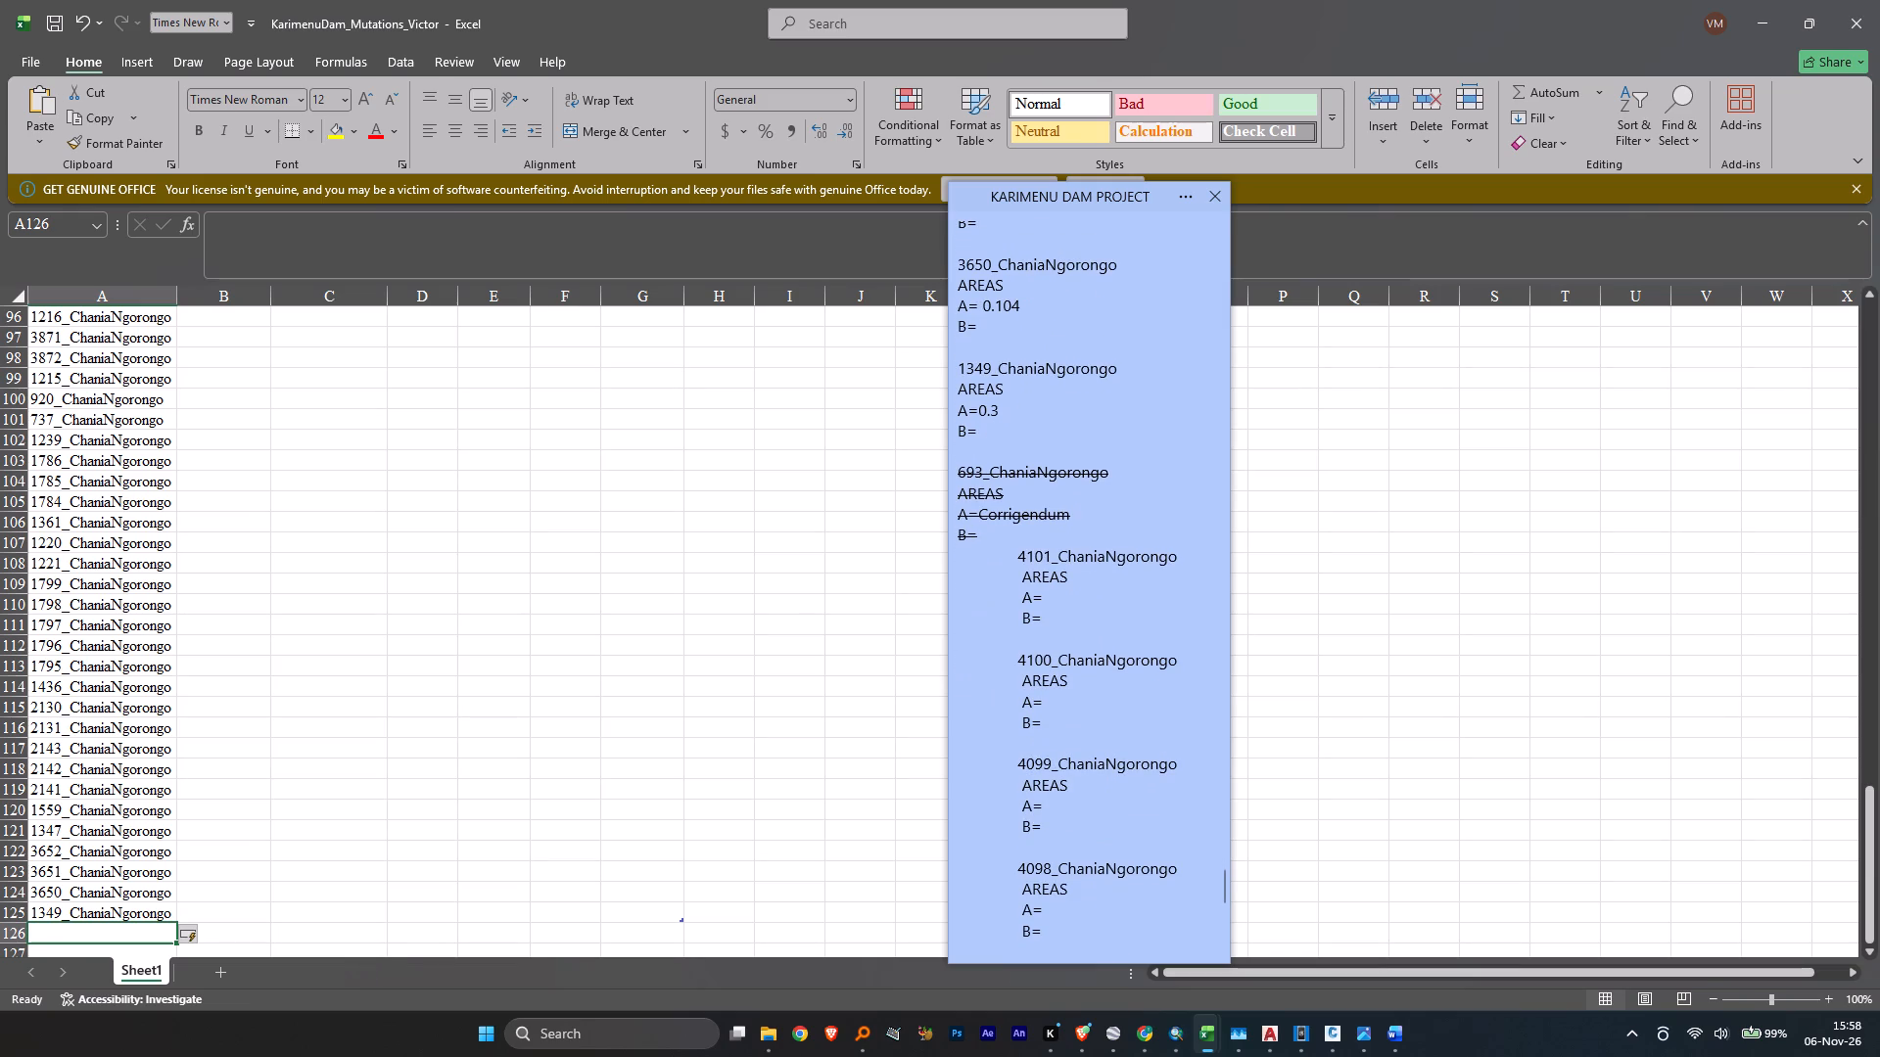
{"action": "key", "text": "4"}
{"action": "key", "text": "1"}
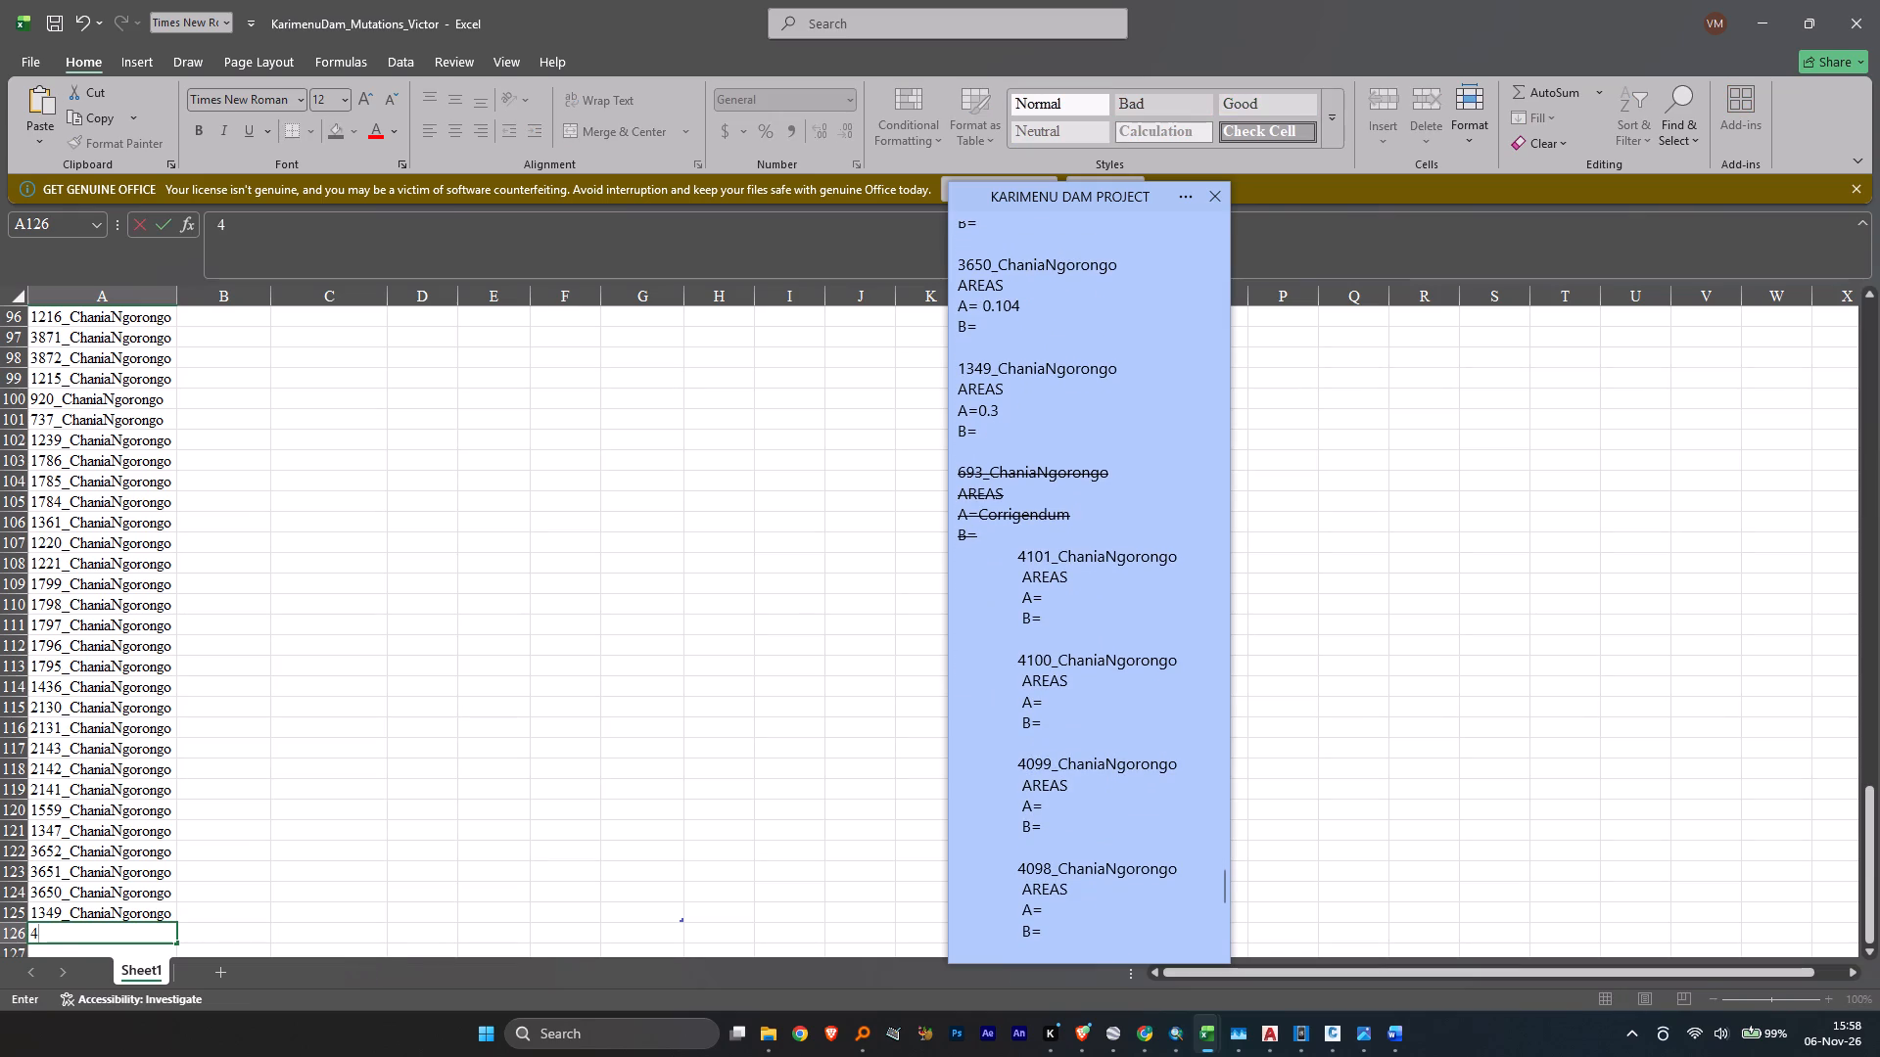
{"action": "key", "text": "0"}
{"action": "key", "text": "1"}
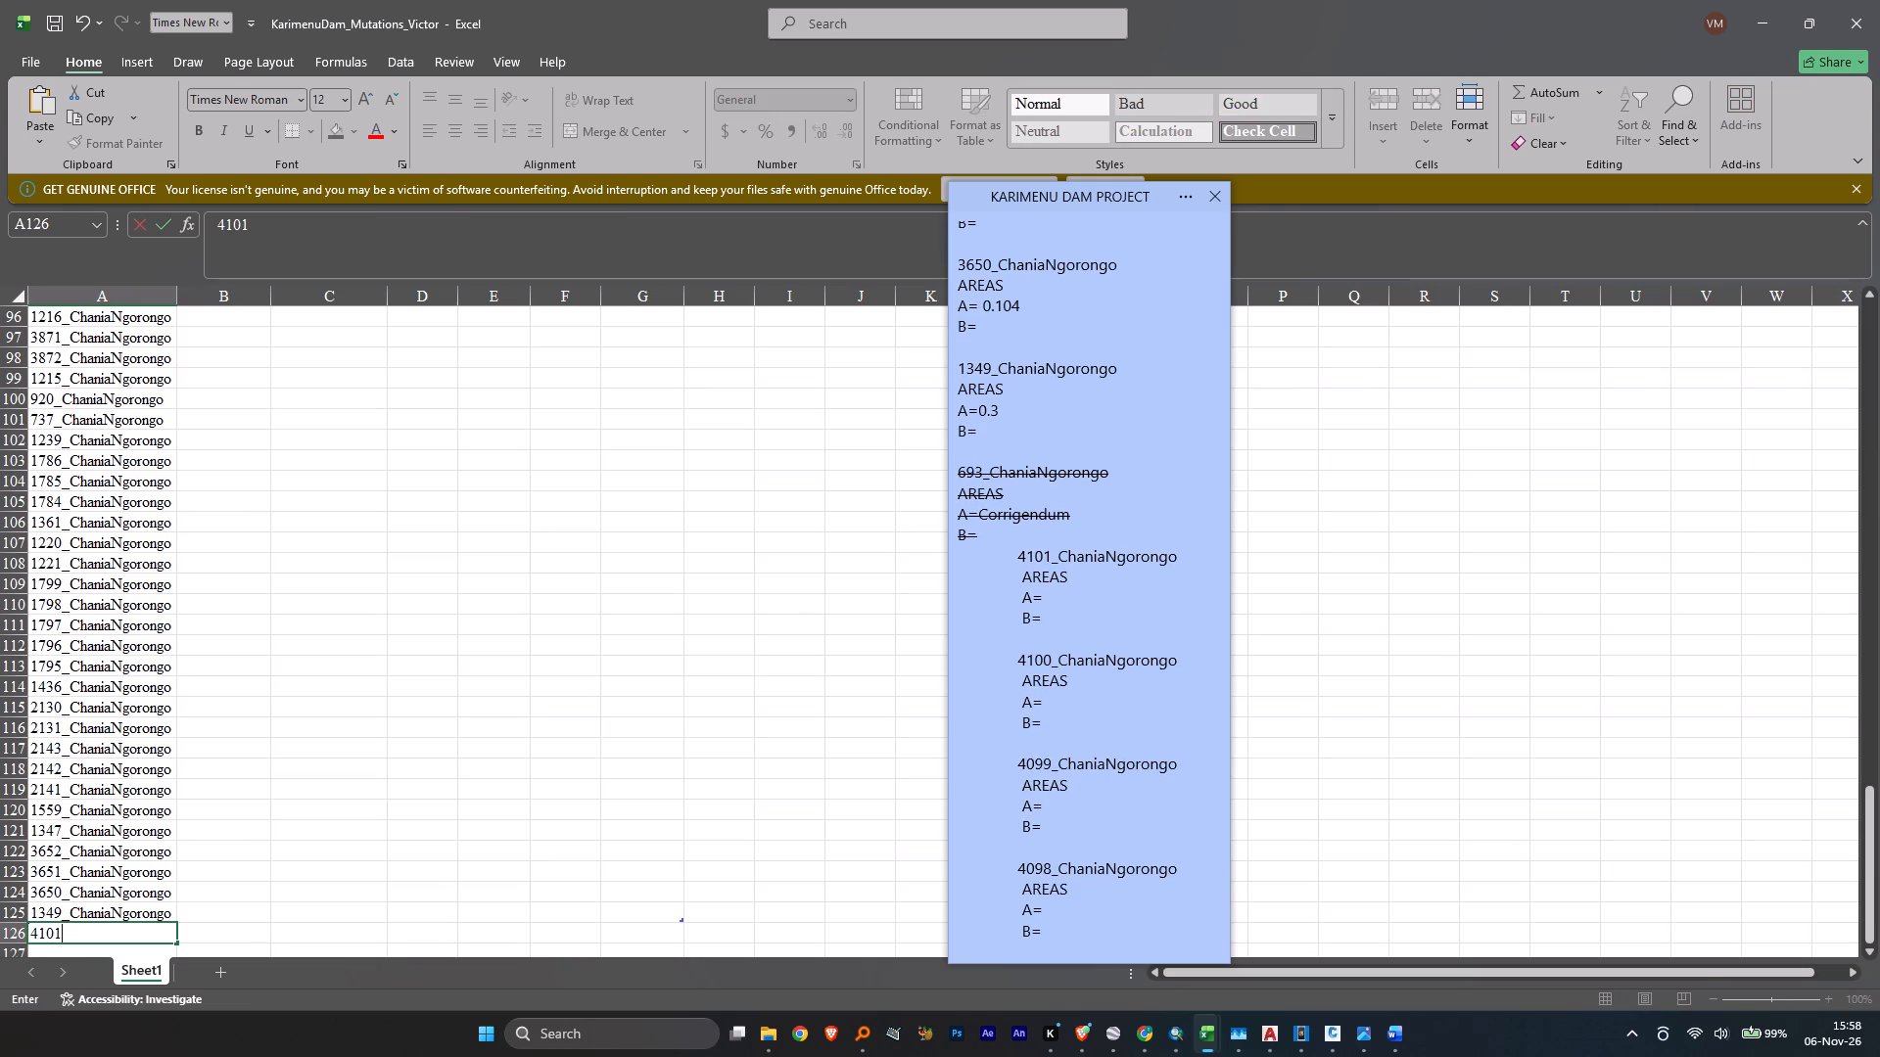
{"action": "key", "text": "ctrl+v"}
{"action": "key", "text": "Return"}
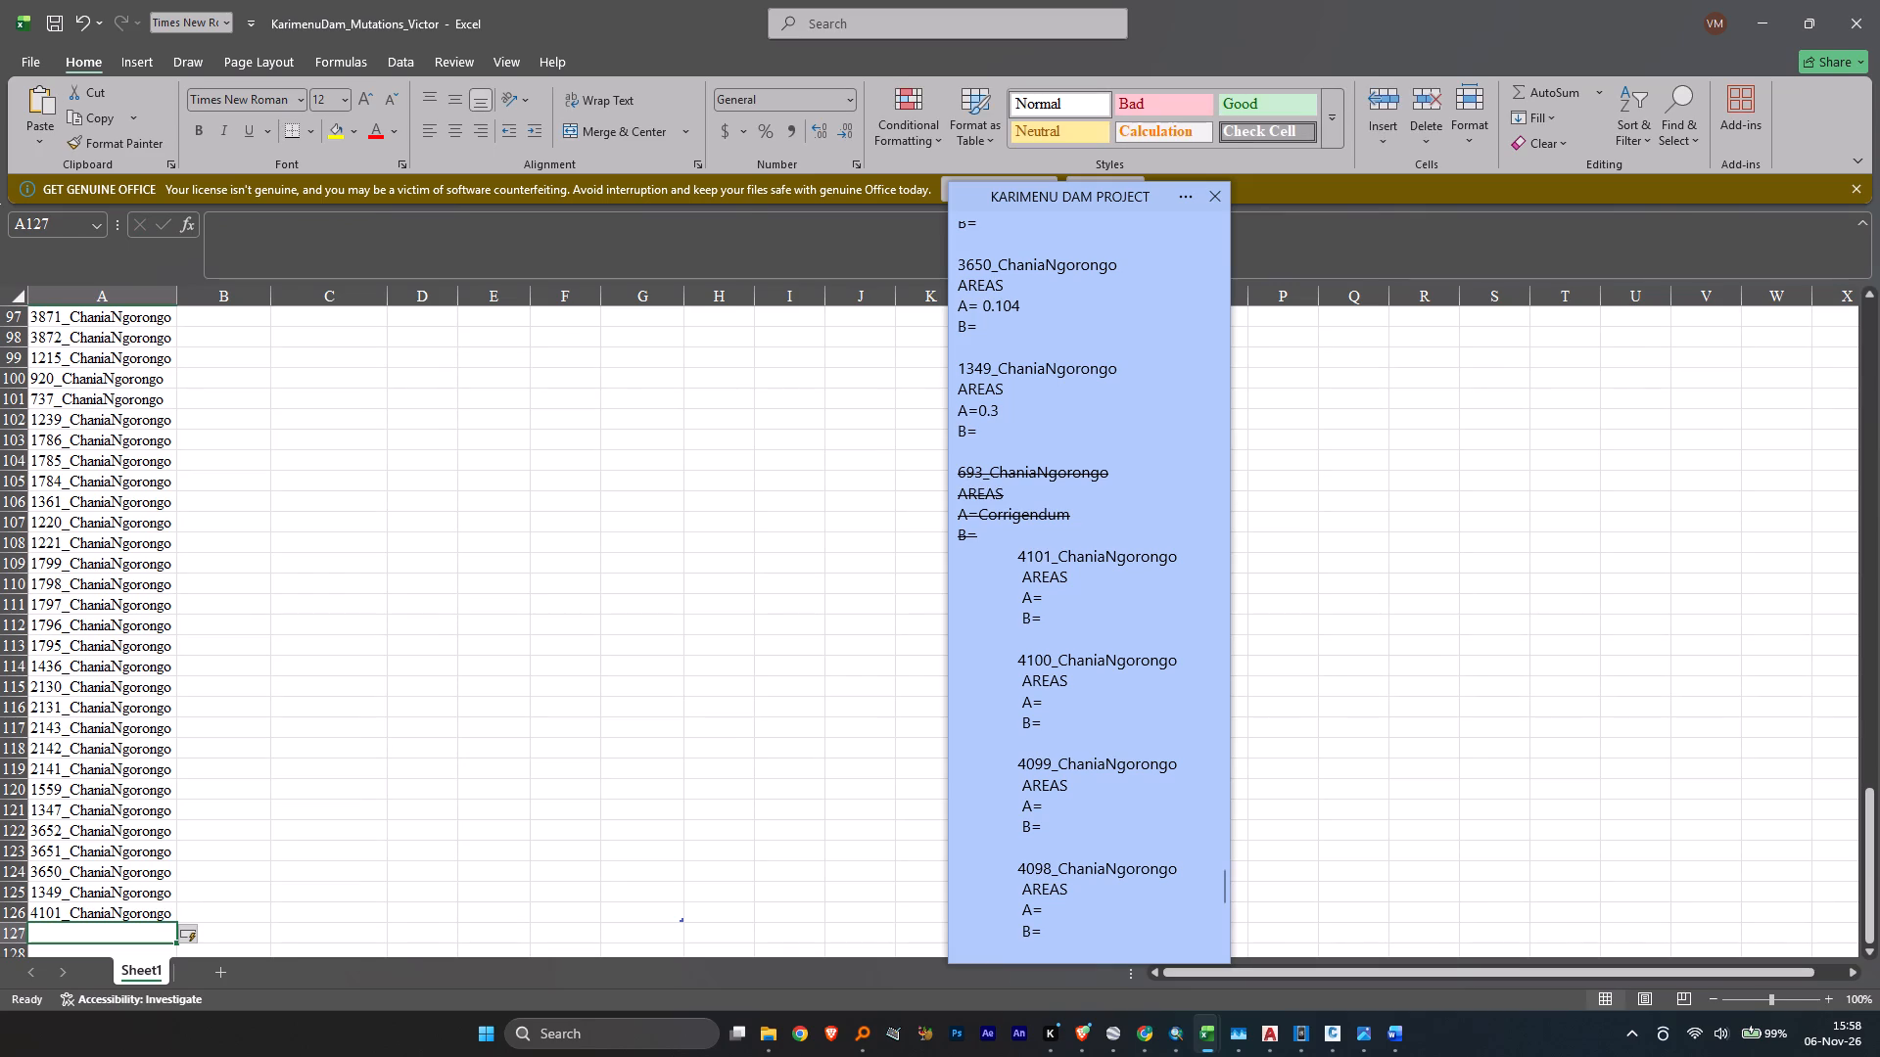
{"action": "type", "text": "41"}
{"action": "type", "text": "00"}
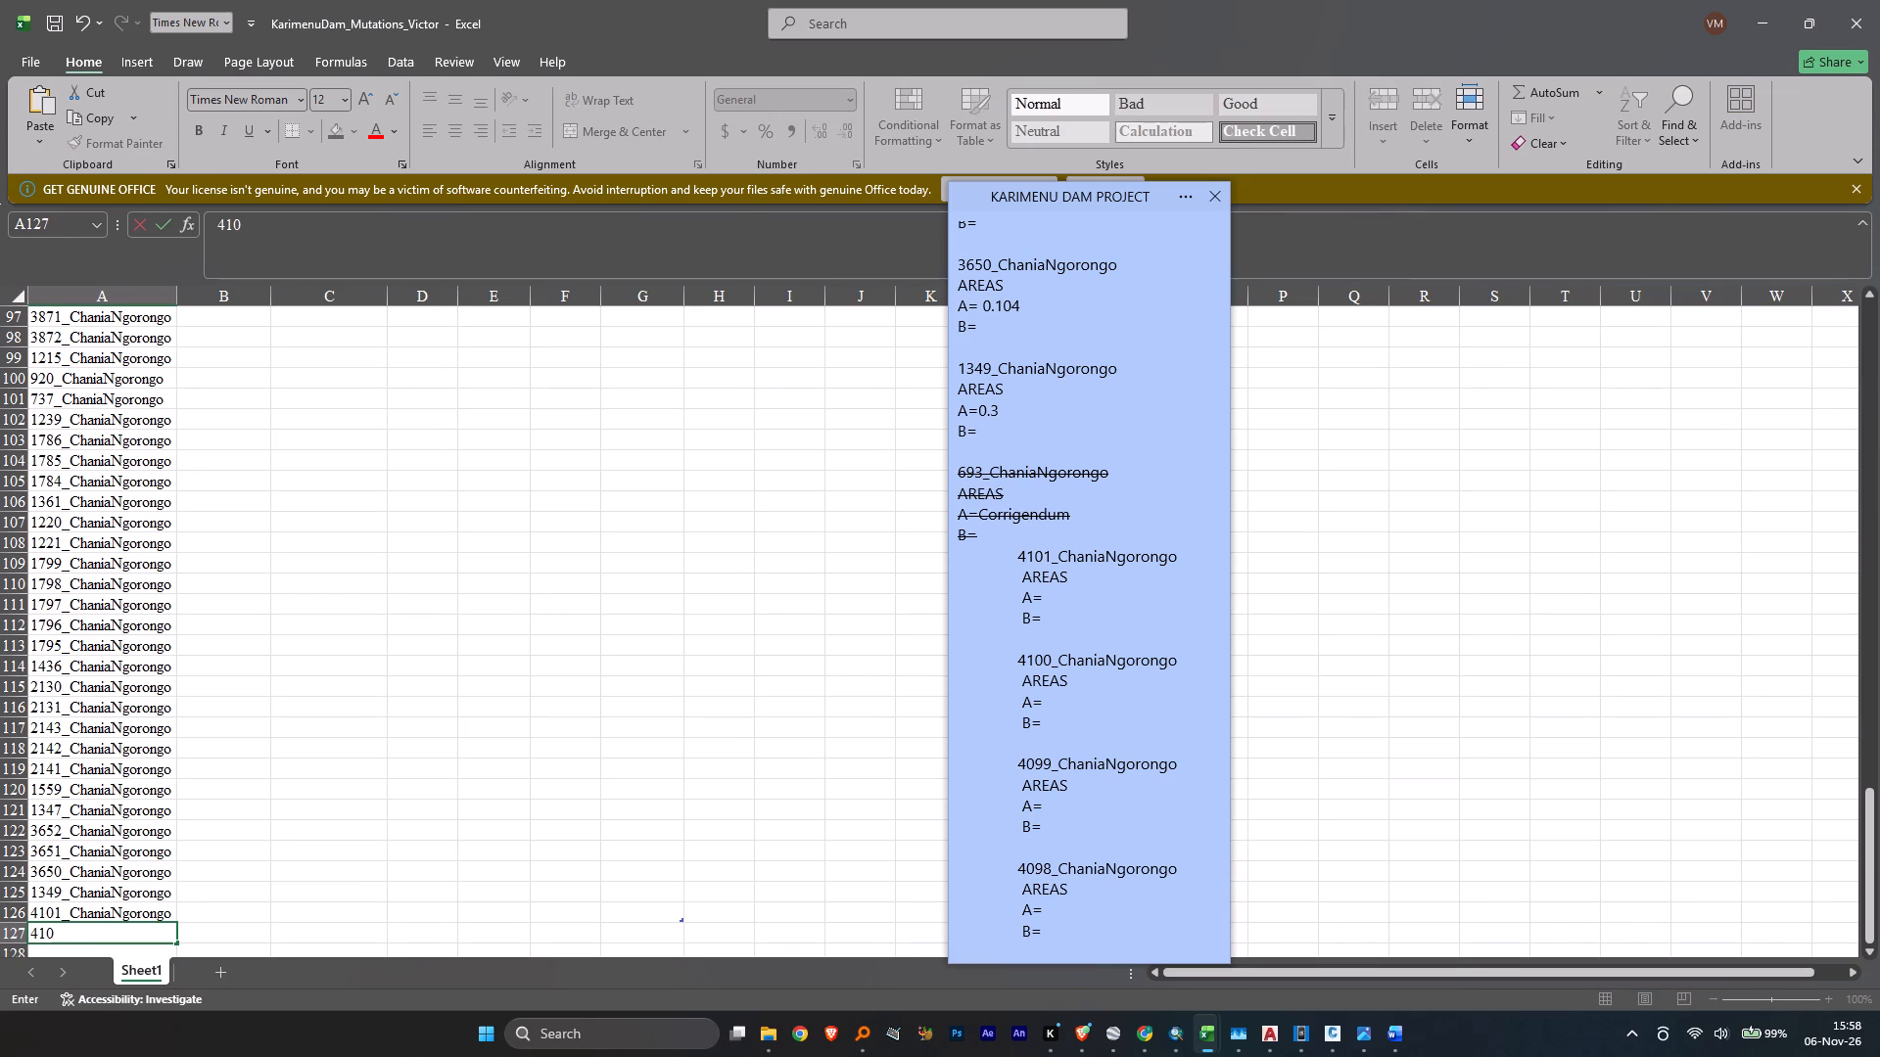
{"action": "key", "text": "ctrl+v"}
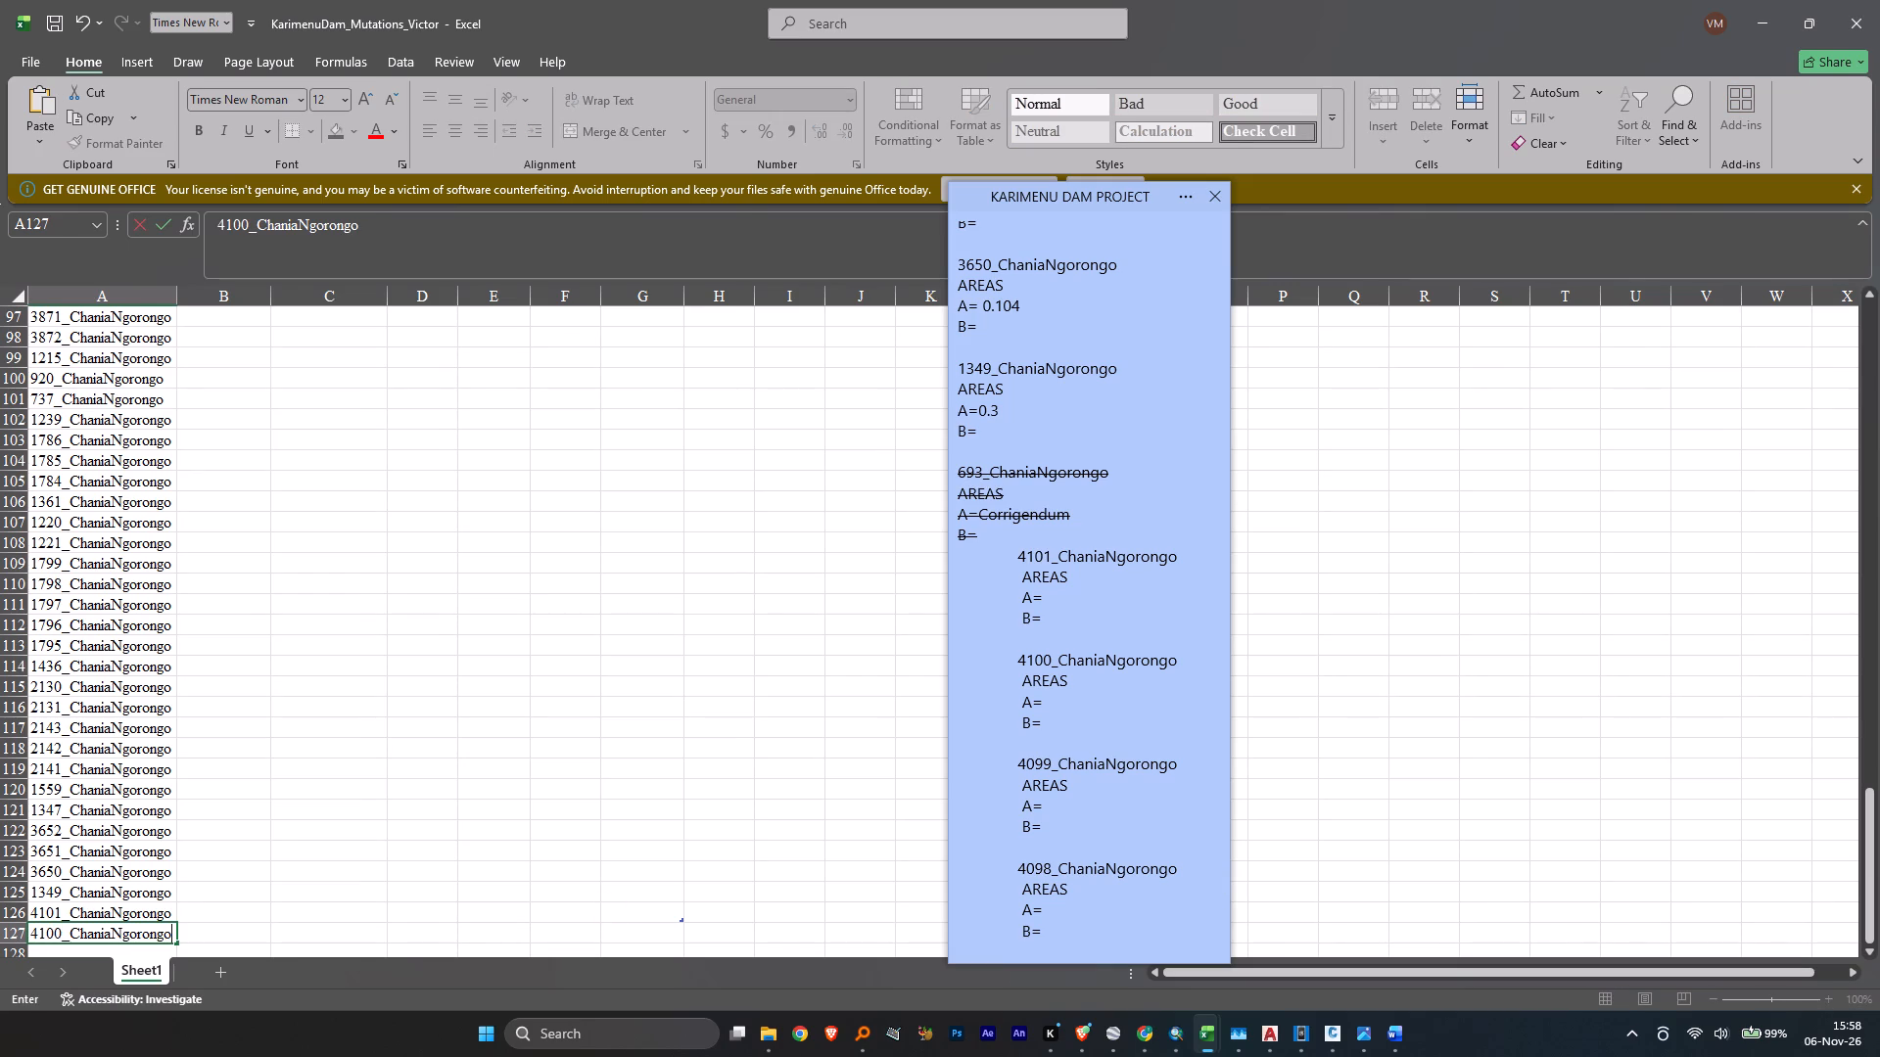
{"action": "key", "text": "Return"}
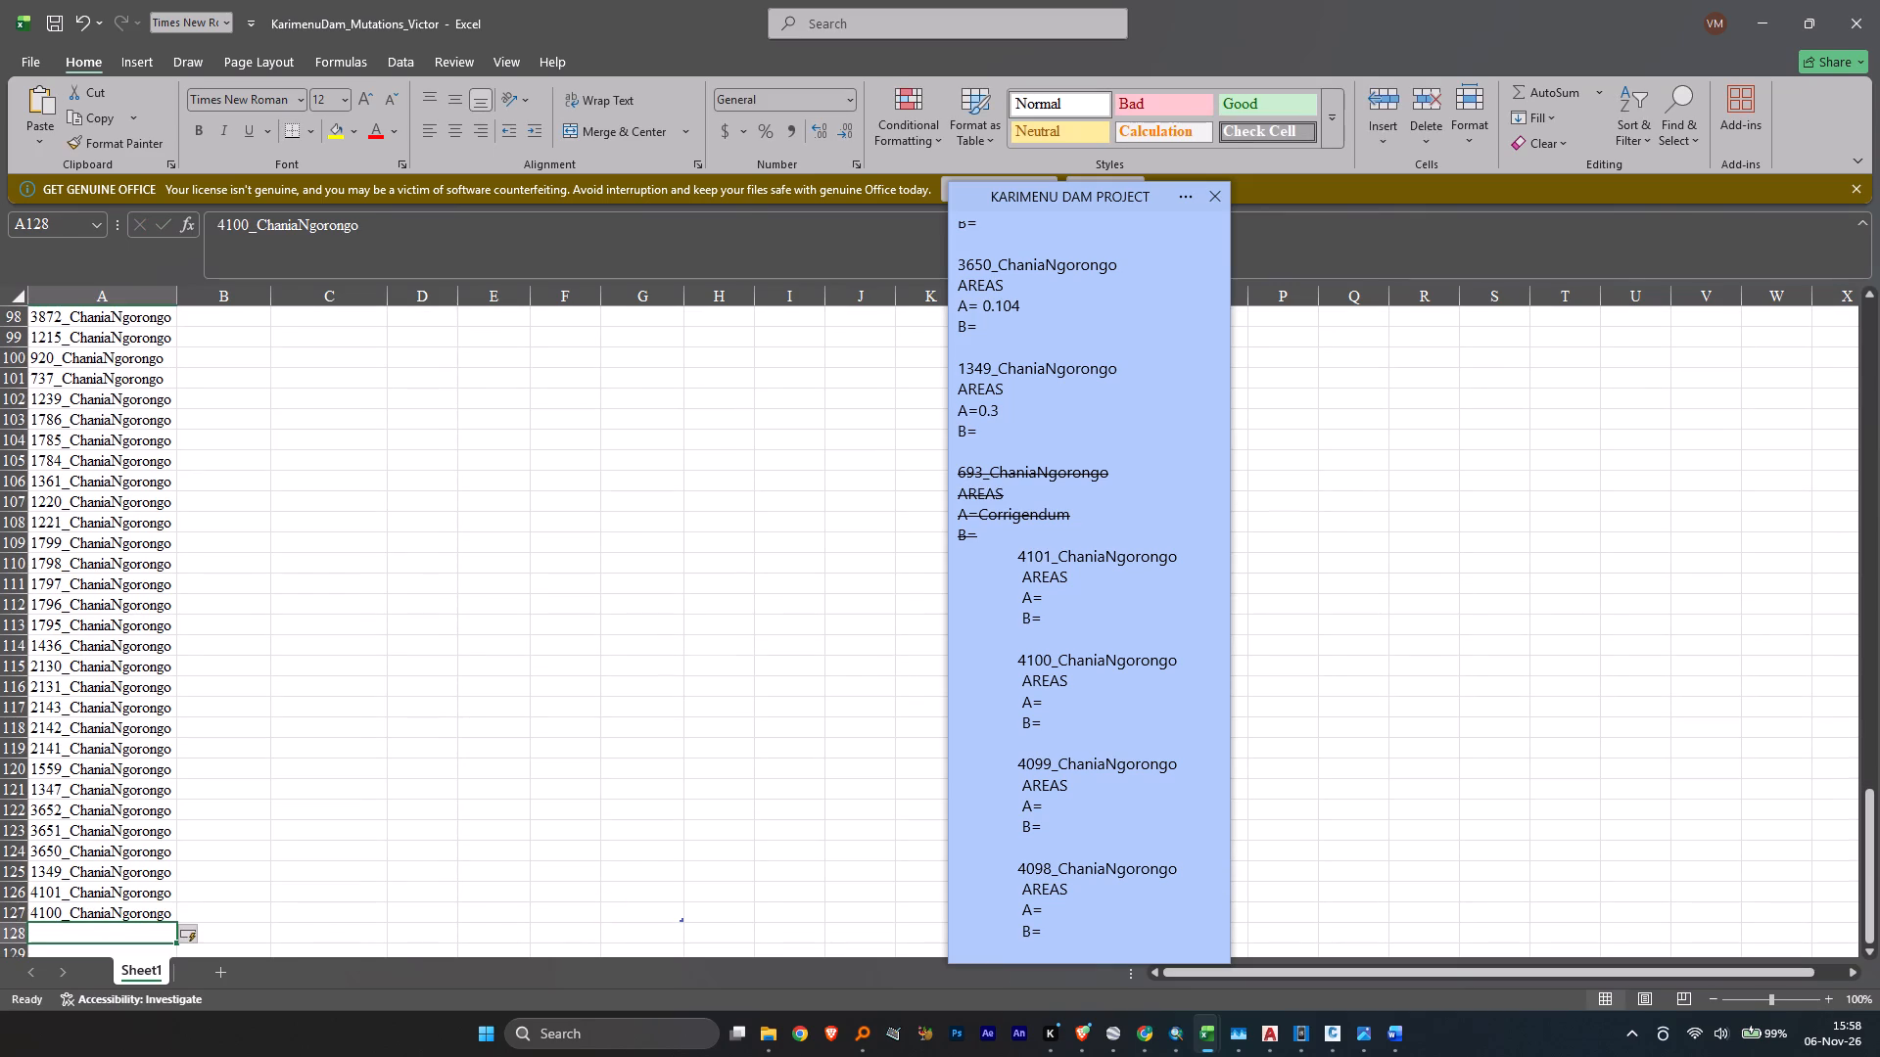
Add parcels 4098_ChaniaNgorongo and 3507_ChaniaNgorongo from the project notes below 4100_ChaniaNgorongo.
{"action": "key", "text": "4"}
{"action": "type", "text": "098"}
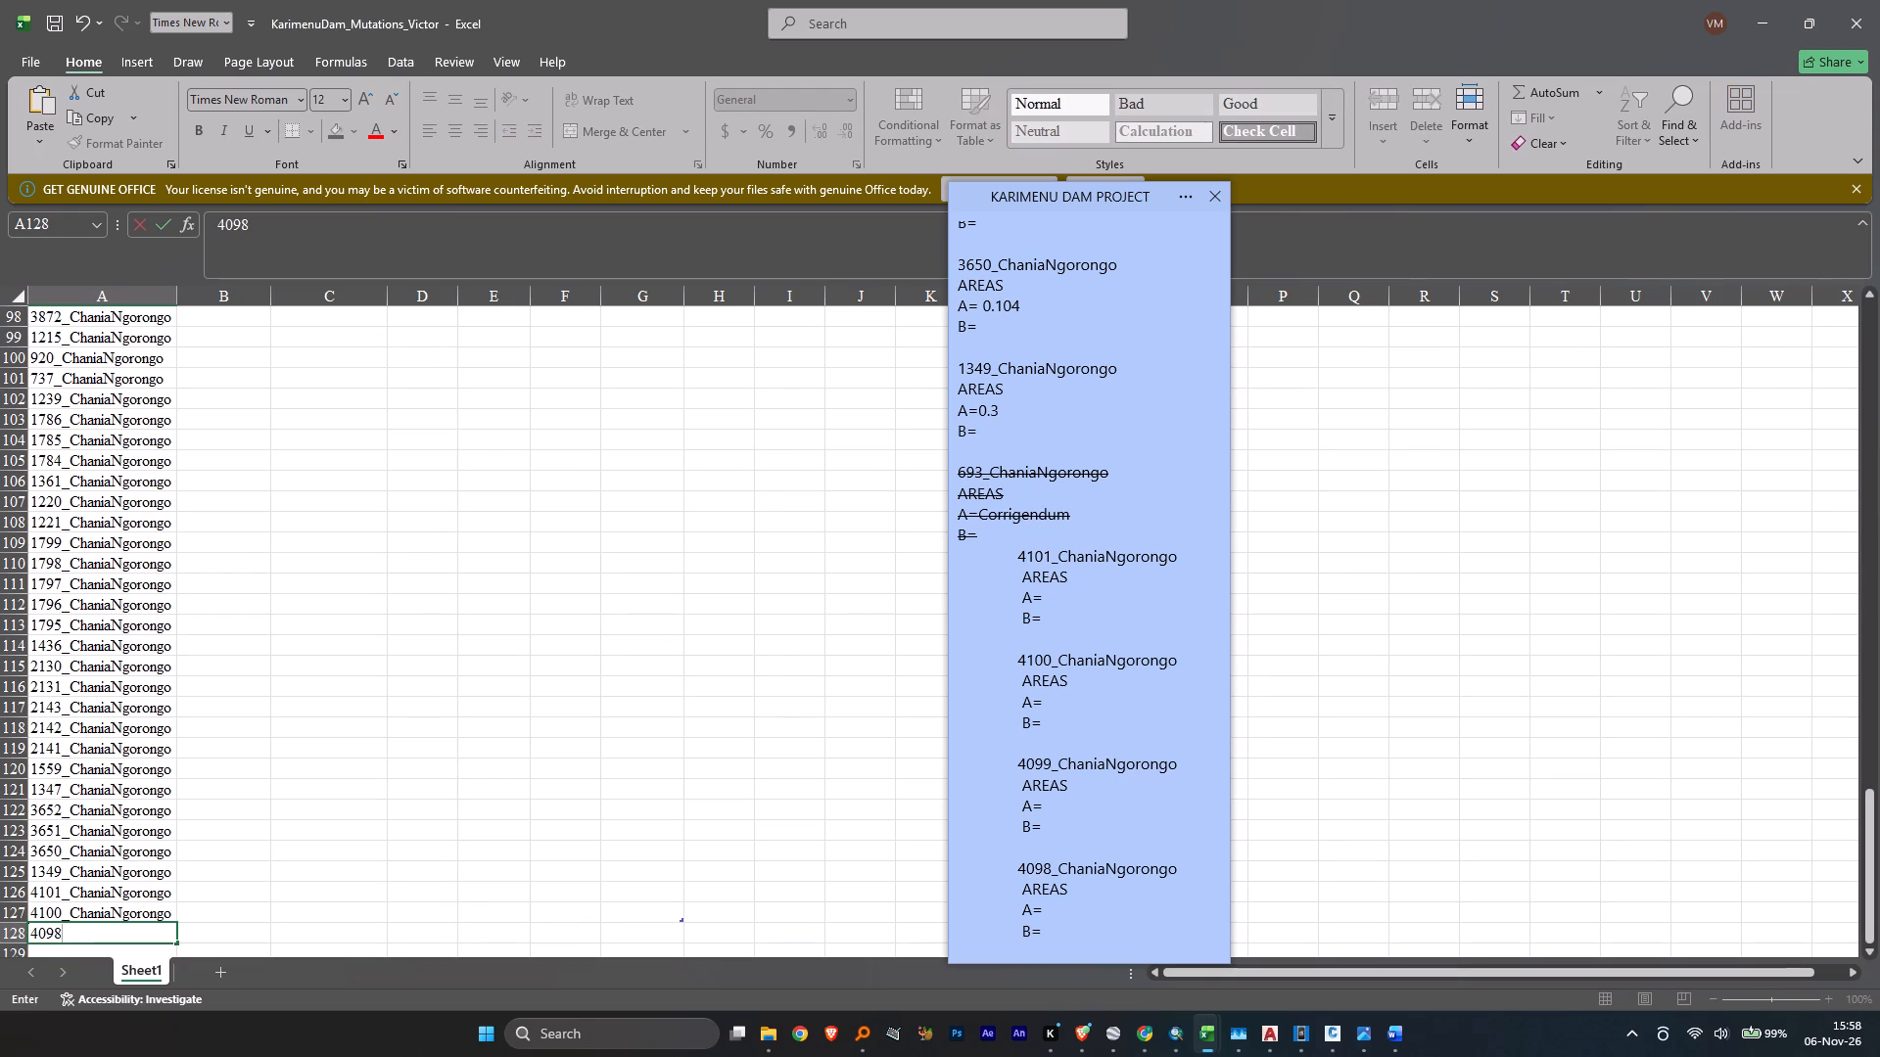
{"action": "key", "text": "ctrl+v"}
{"action": "key", "text": "Return"}
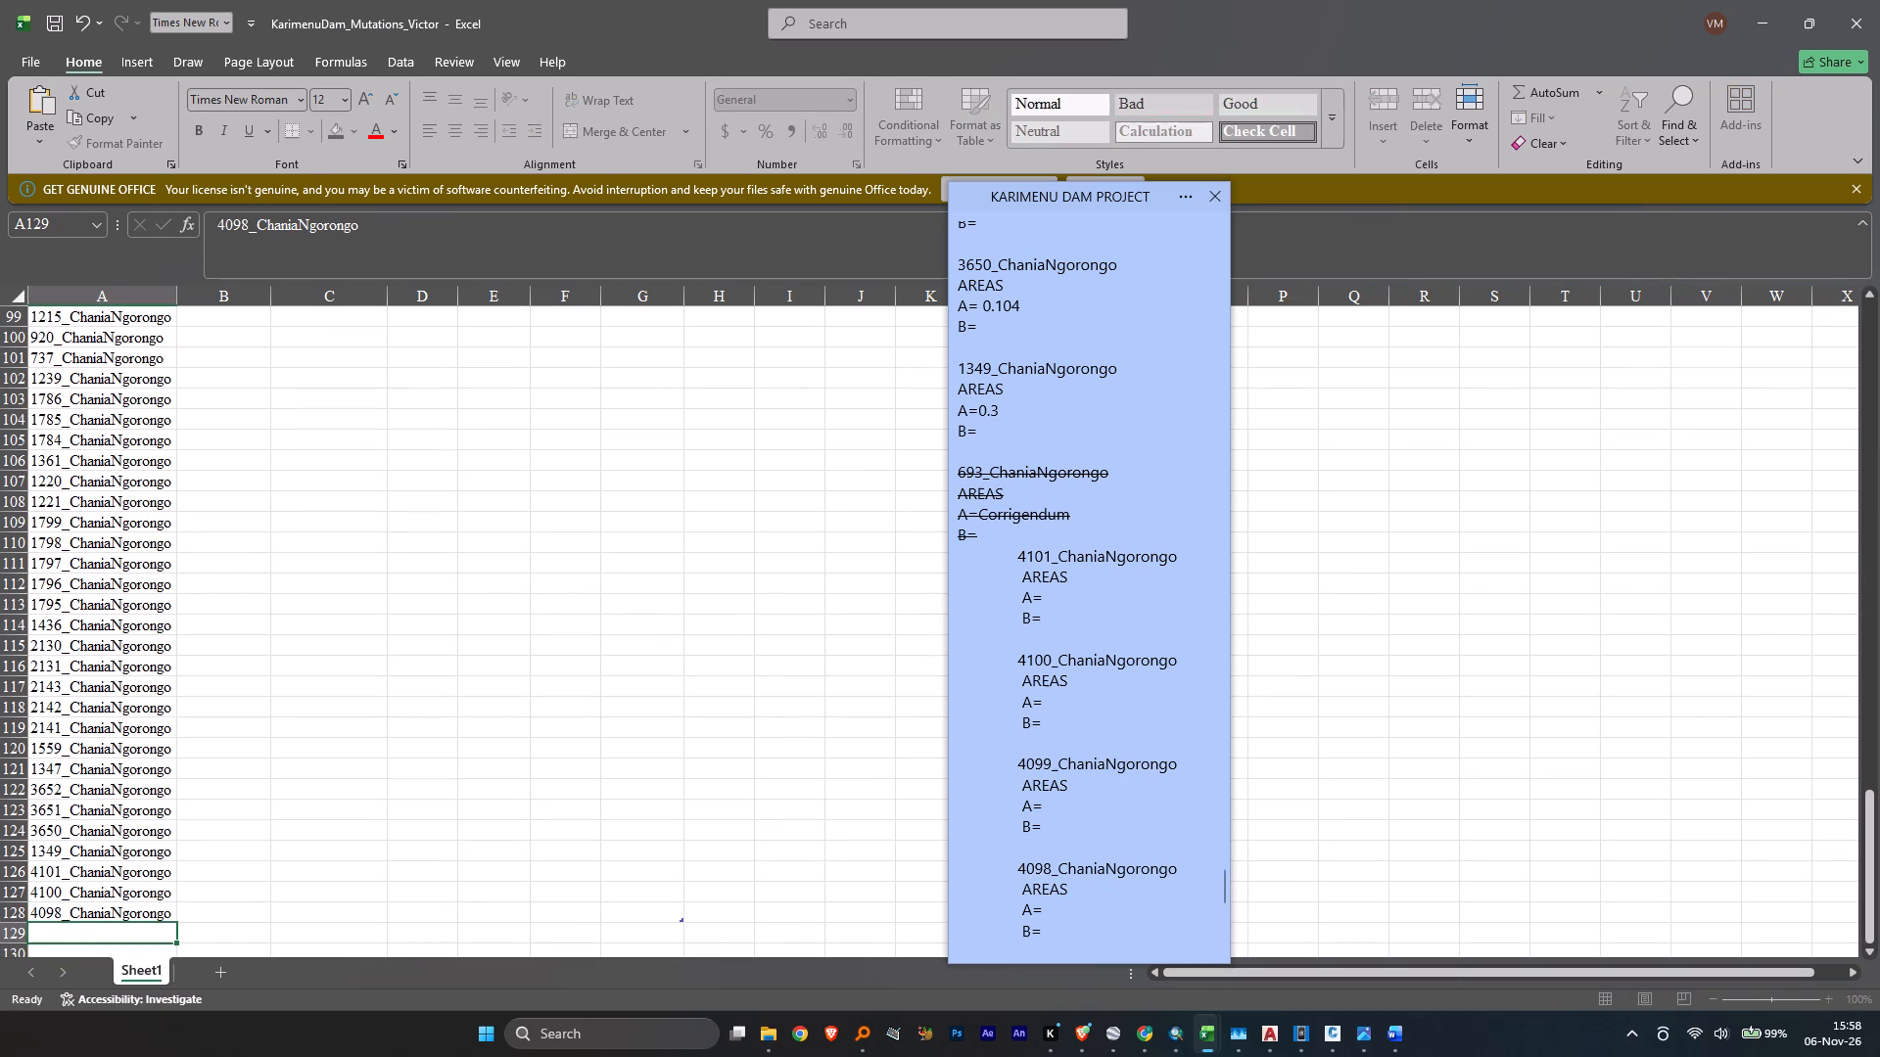
{"action": "scroll", "coordinate": [1104, 804], "scroll_direction": "down", "scroll_amount": 2}
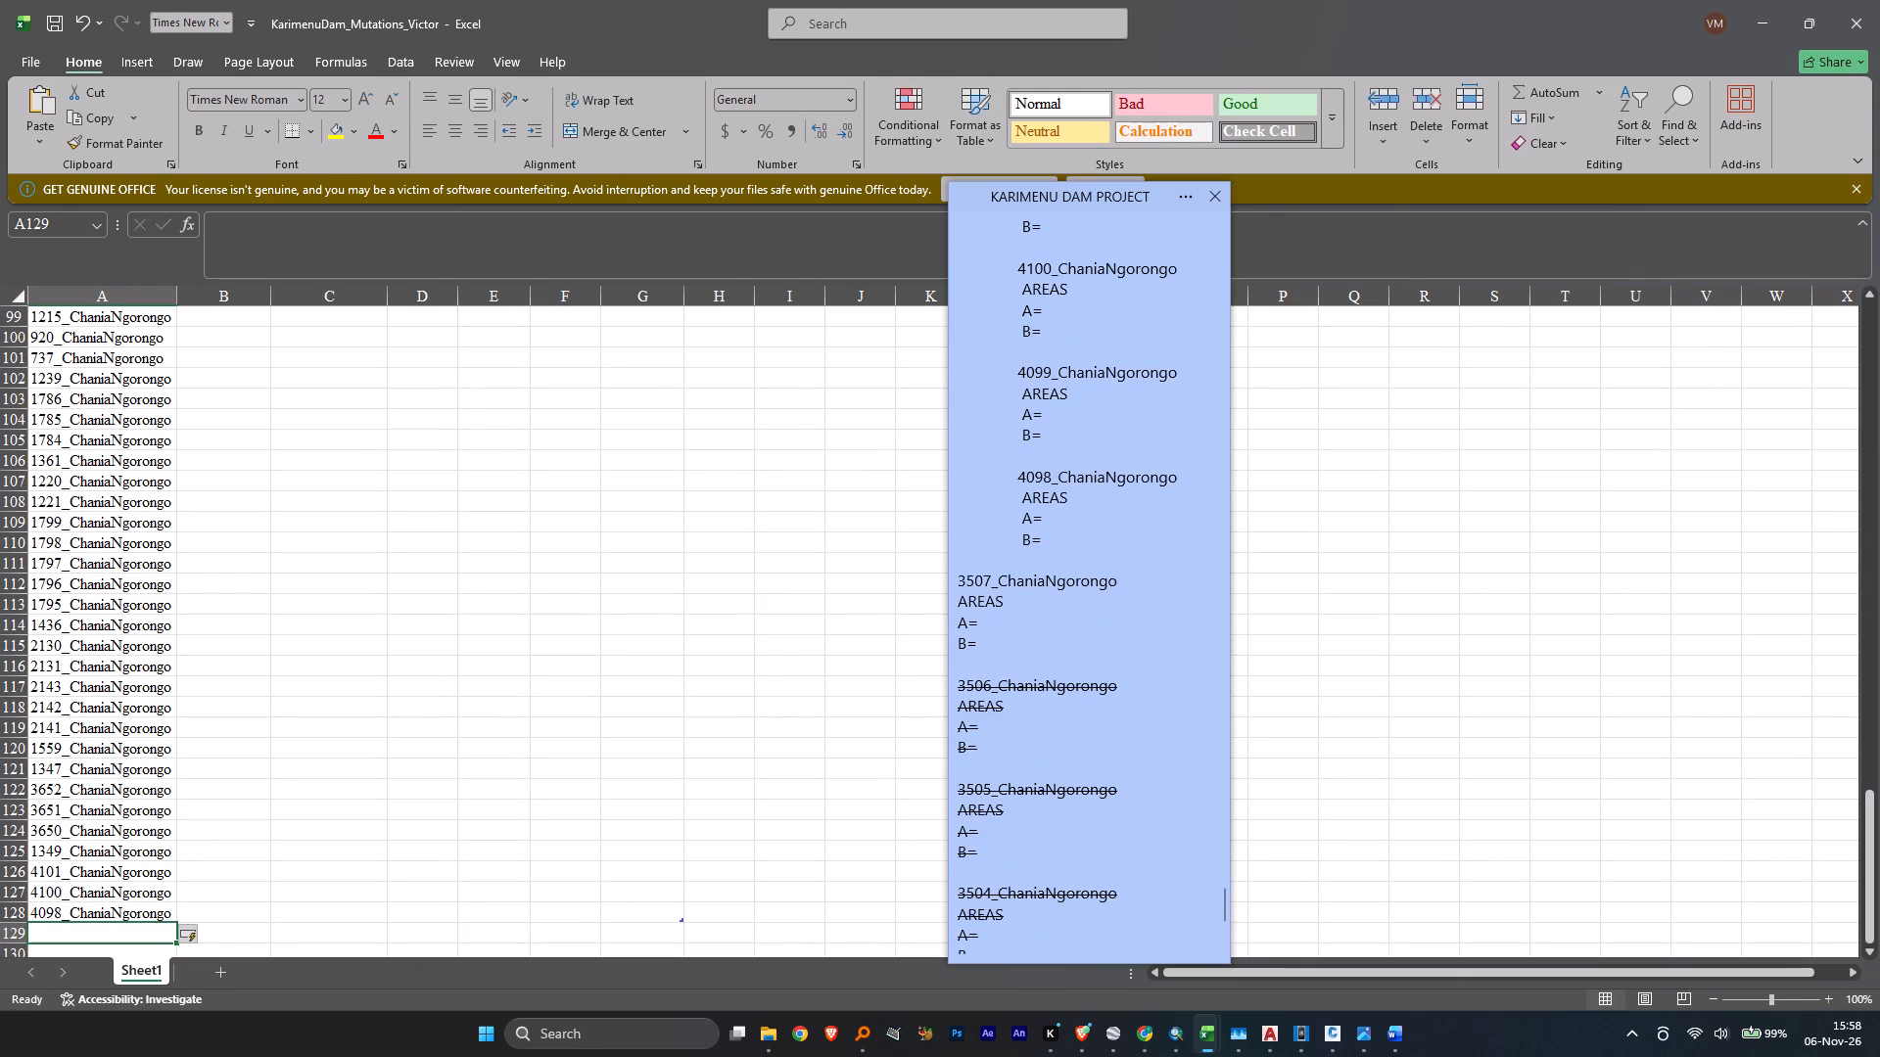
{"action": "key", "text": "3"}
{"action": "key", "text": "5"}
{"action": "key", "text": "0"}
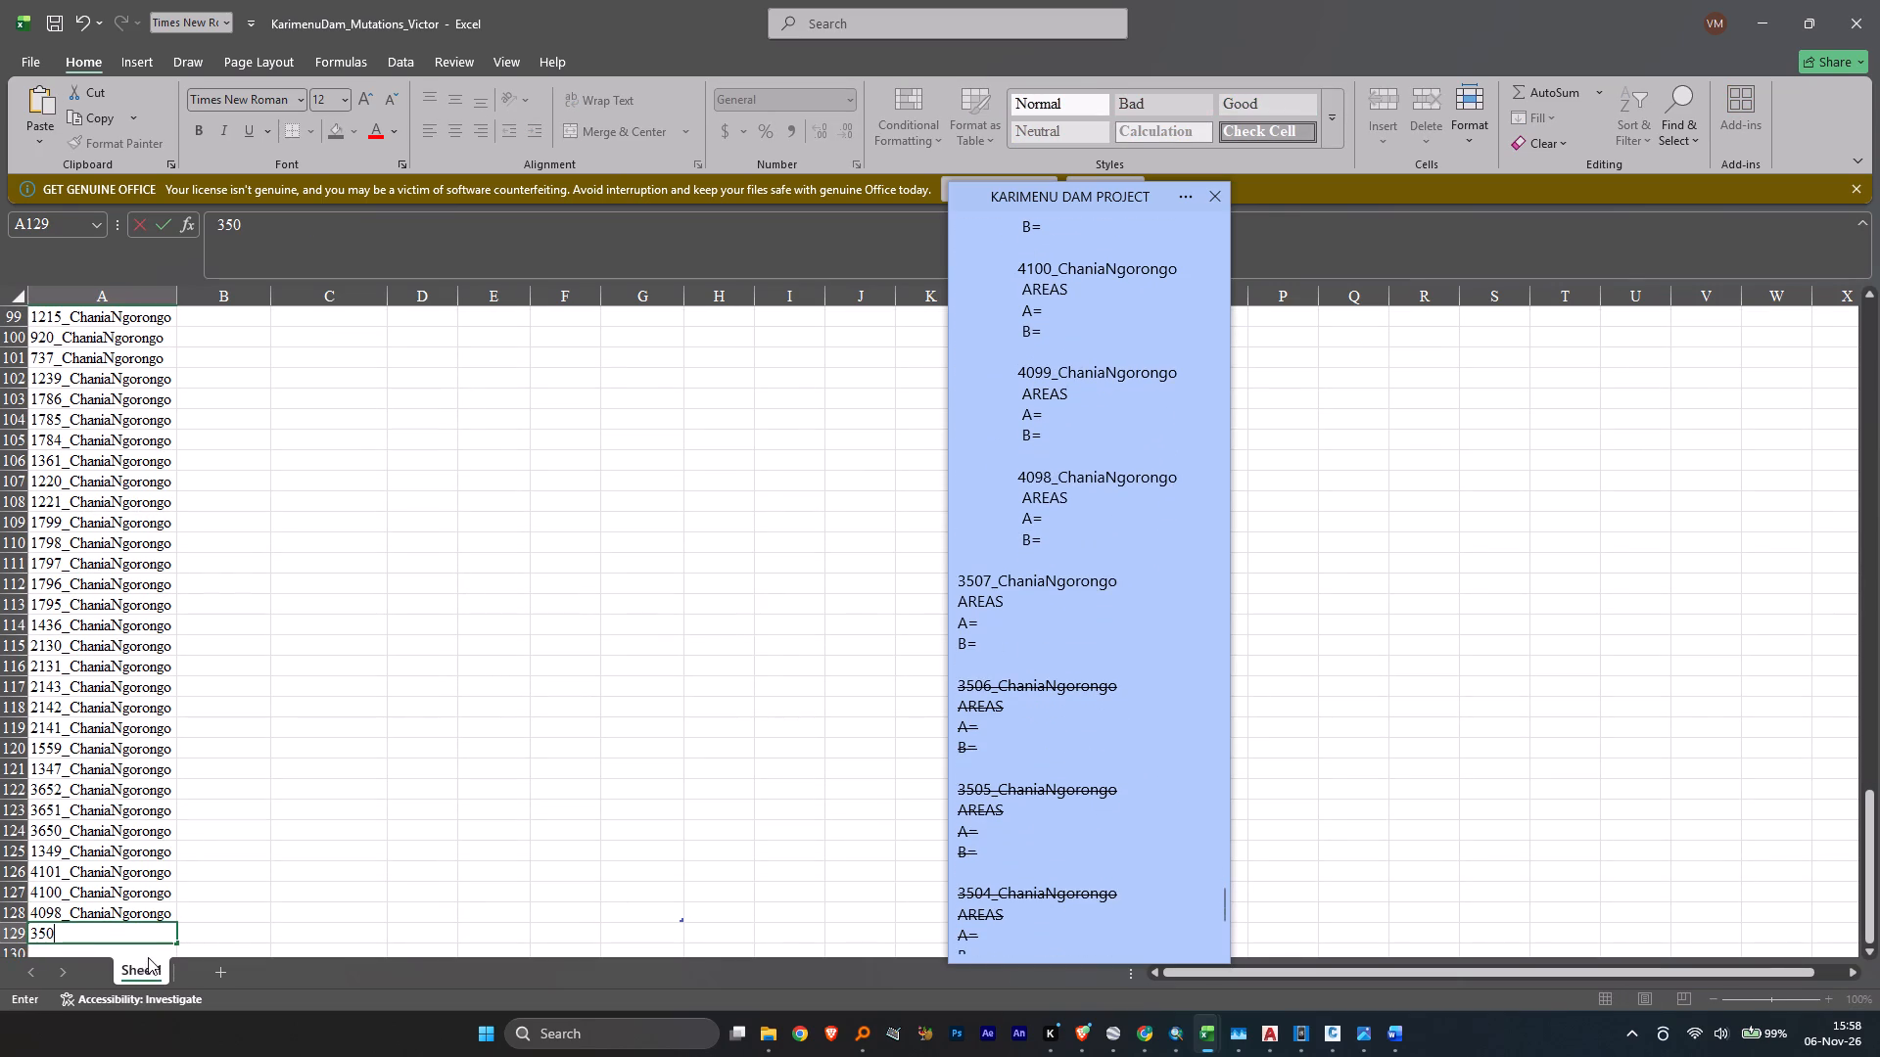
{"action": "key", "text": "7"}
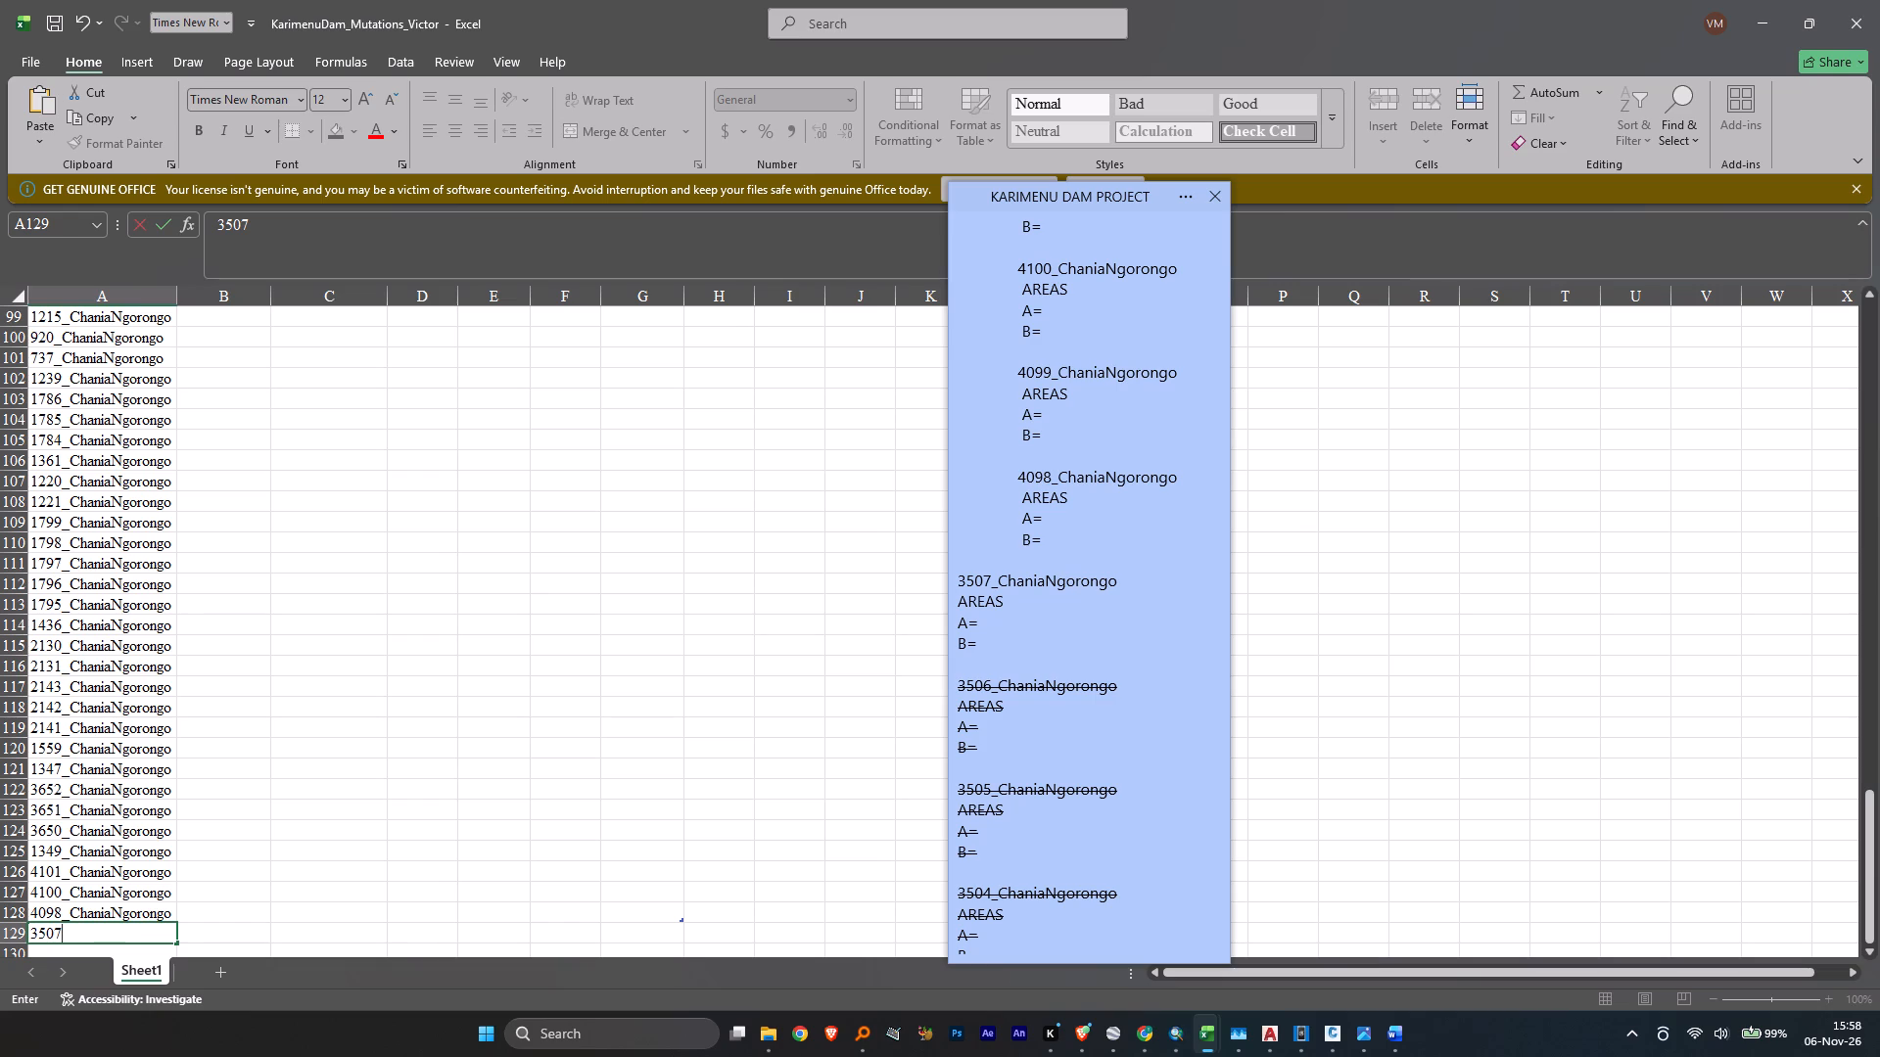
{"action": "key", "text": "ctrl+v"}
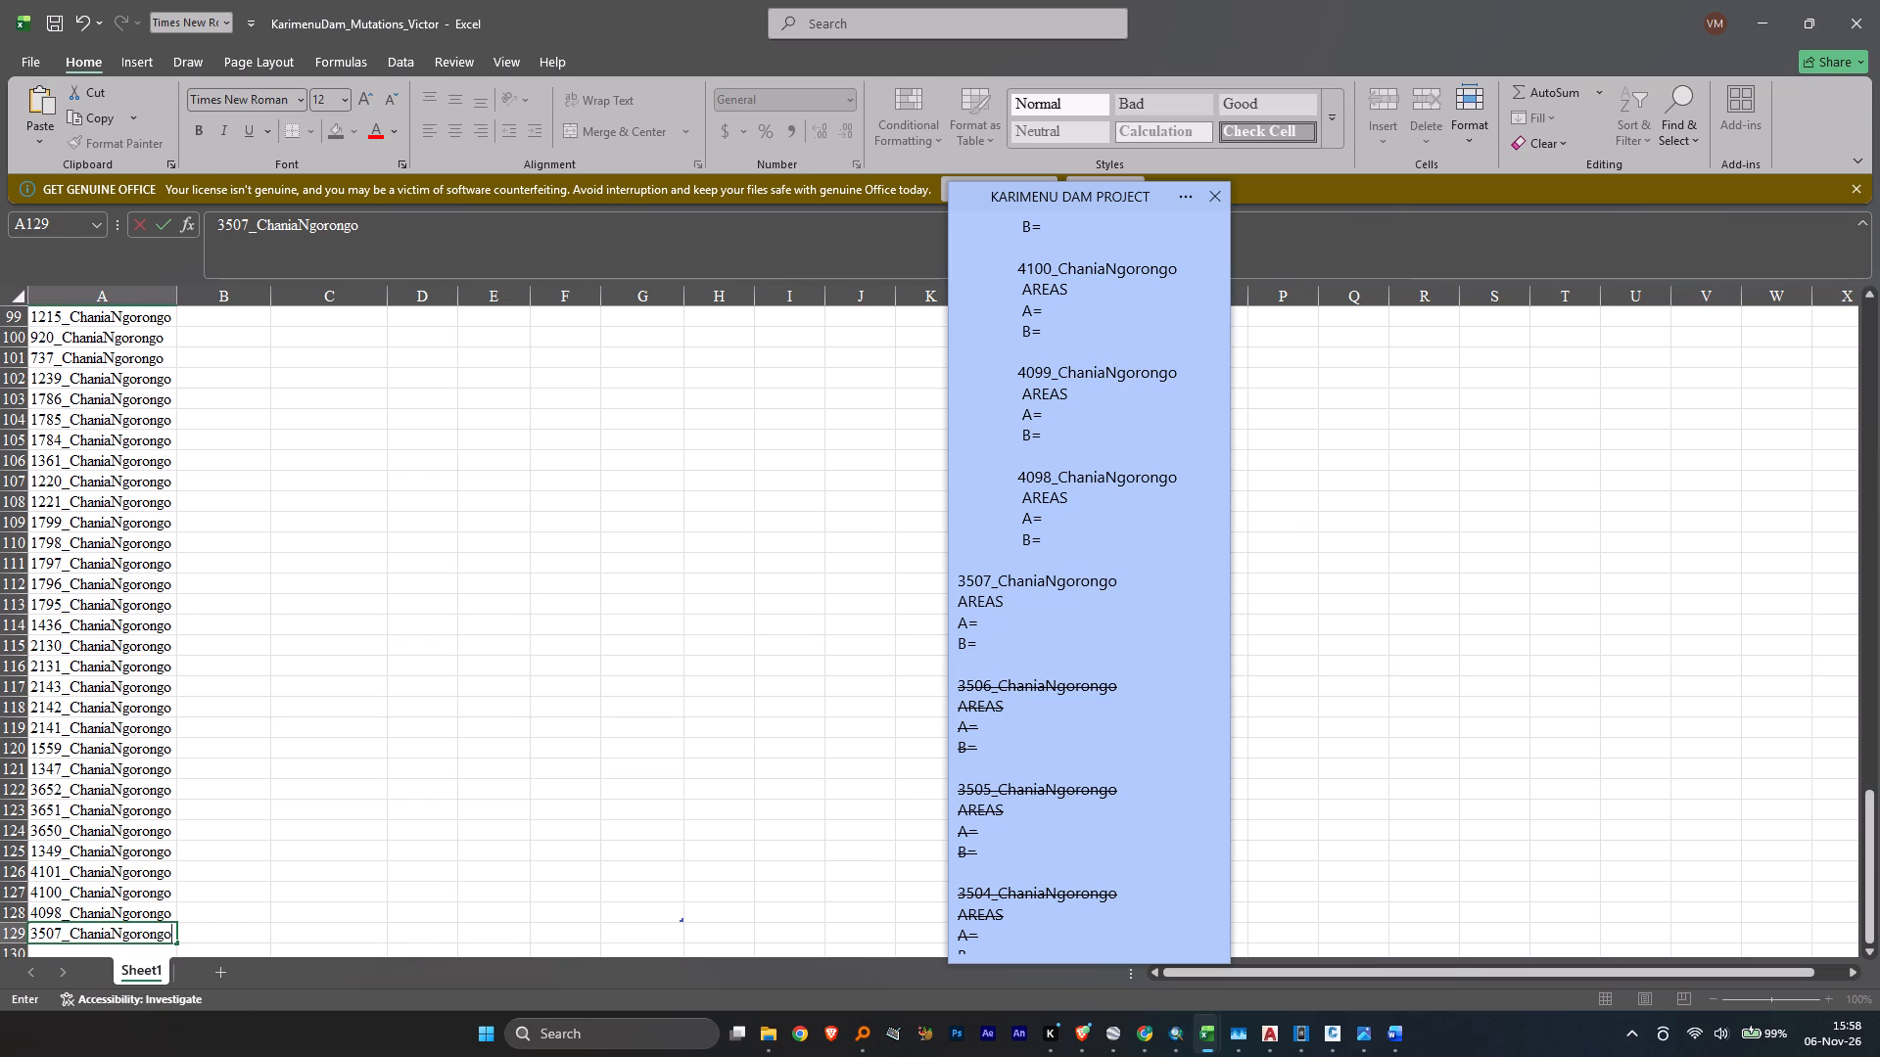
{"action": "key", "text": "Return"}
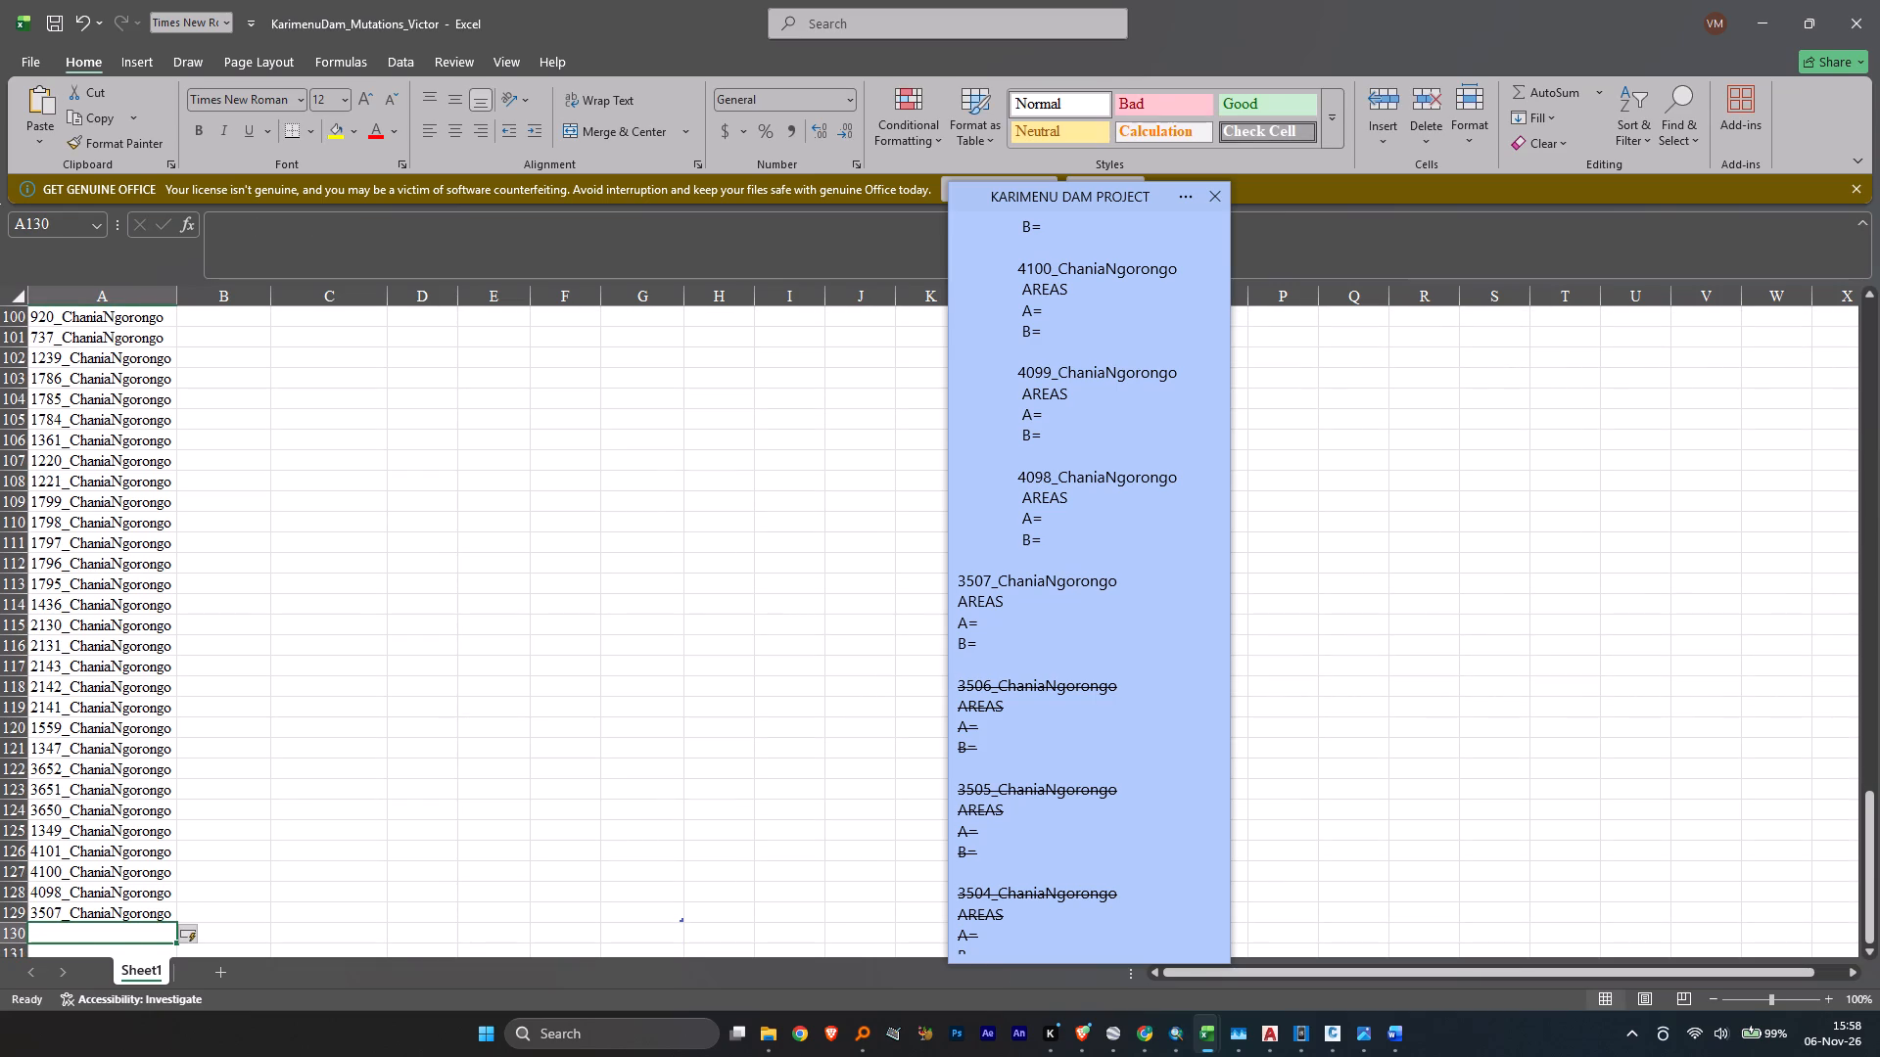
Switch to Karimenu_Dam_ExcelSheet in Chrome, search the gazette notices for parcel 3507, and check the From Hard Copy sheet.
{"action": "scroll", "coordinate": [130, 692], "scroll_direction": "up", "scroll_amount": 3}
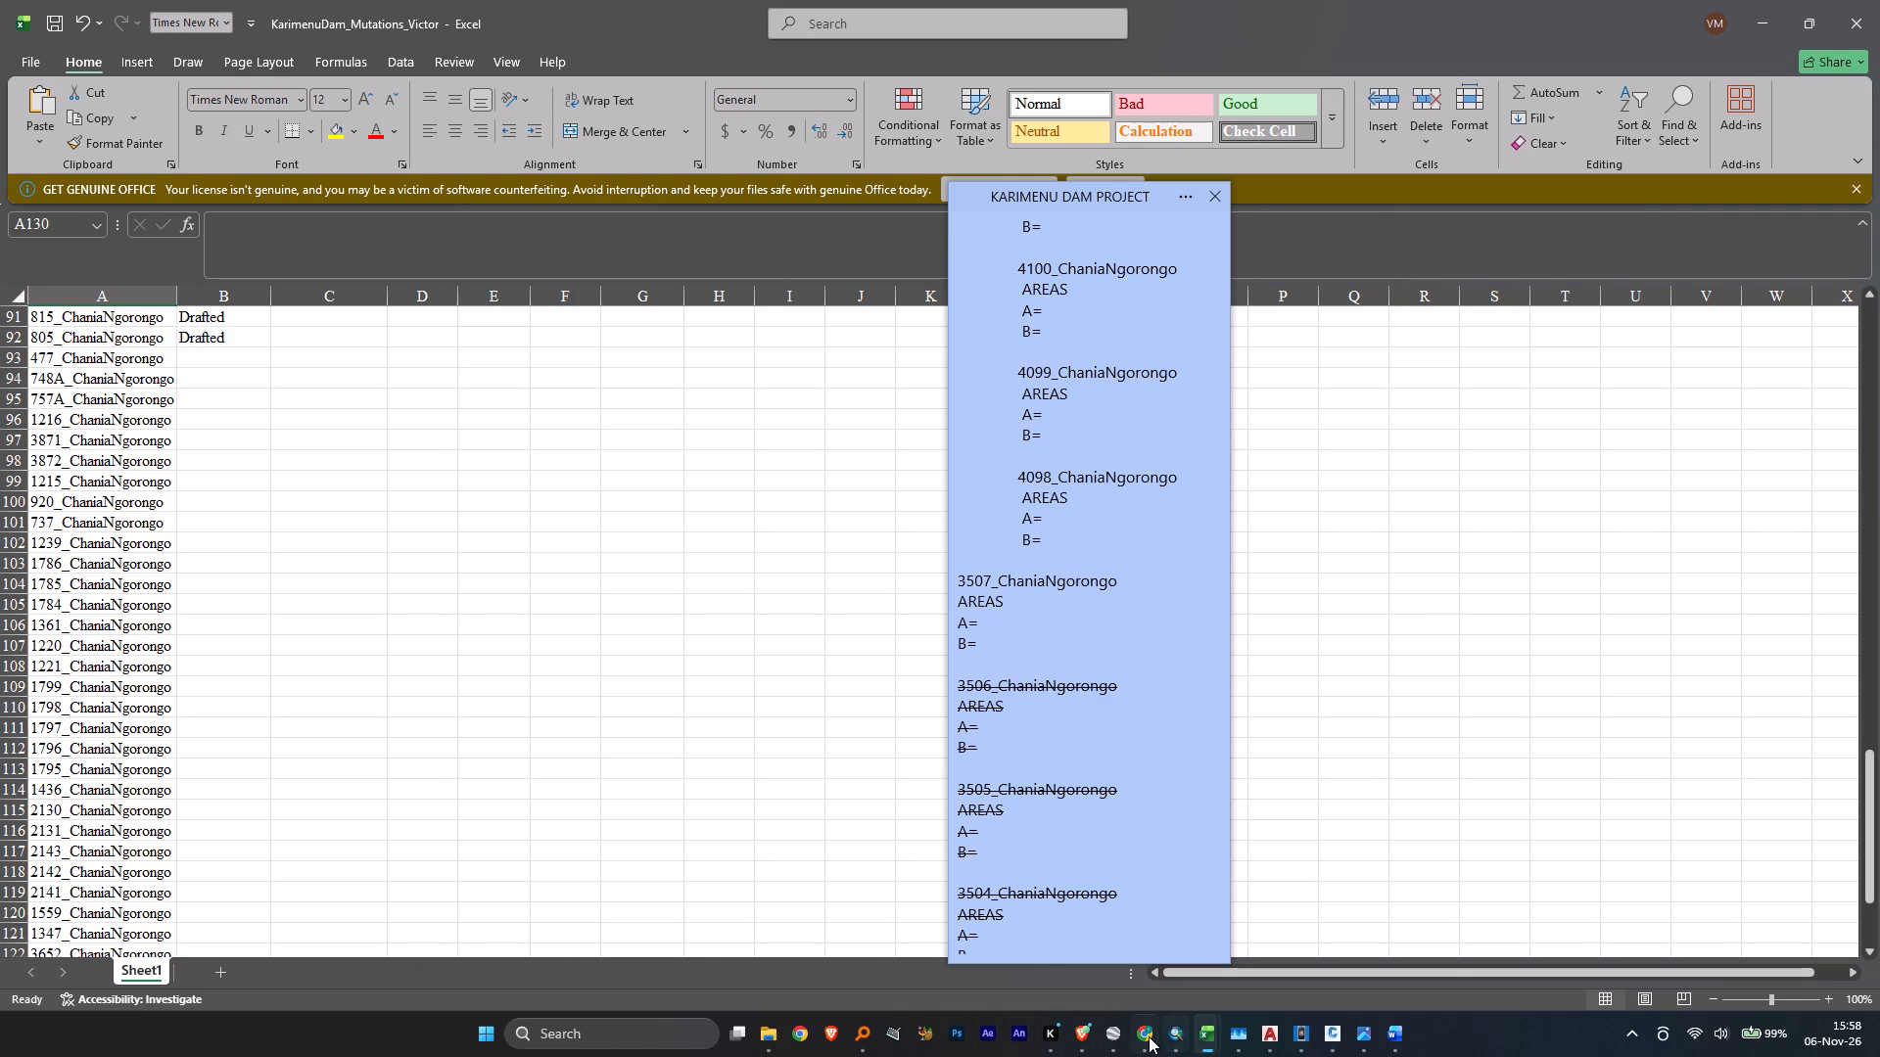
{"action": "left_click", "coordinate": [1141, 965]}
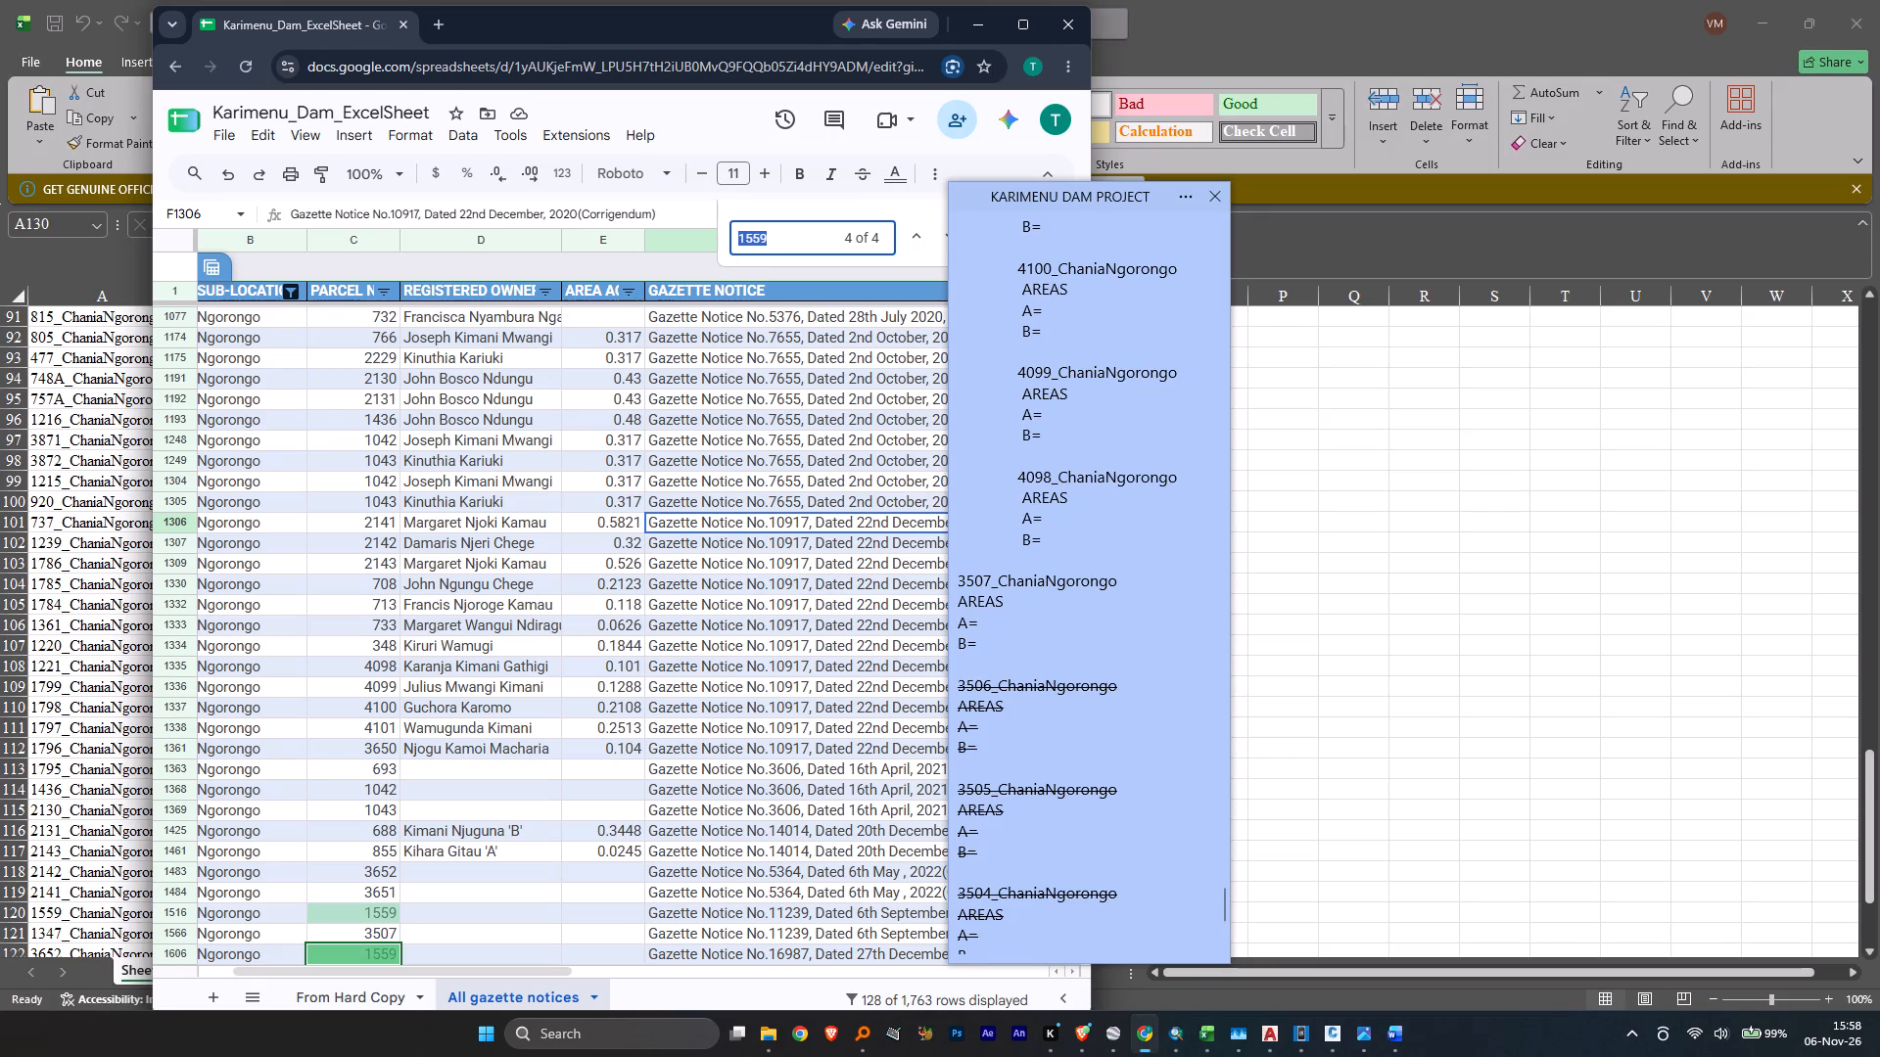
{"action": "key", "text": "3"}
{"action": "key", "text": "5"}
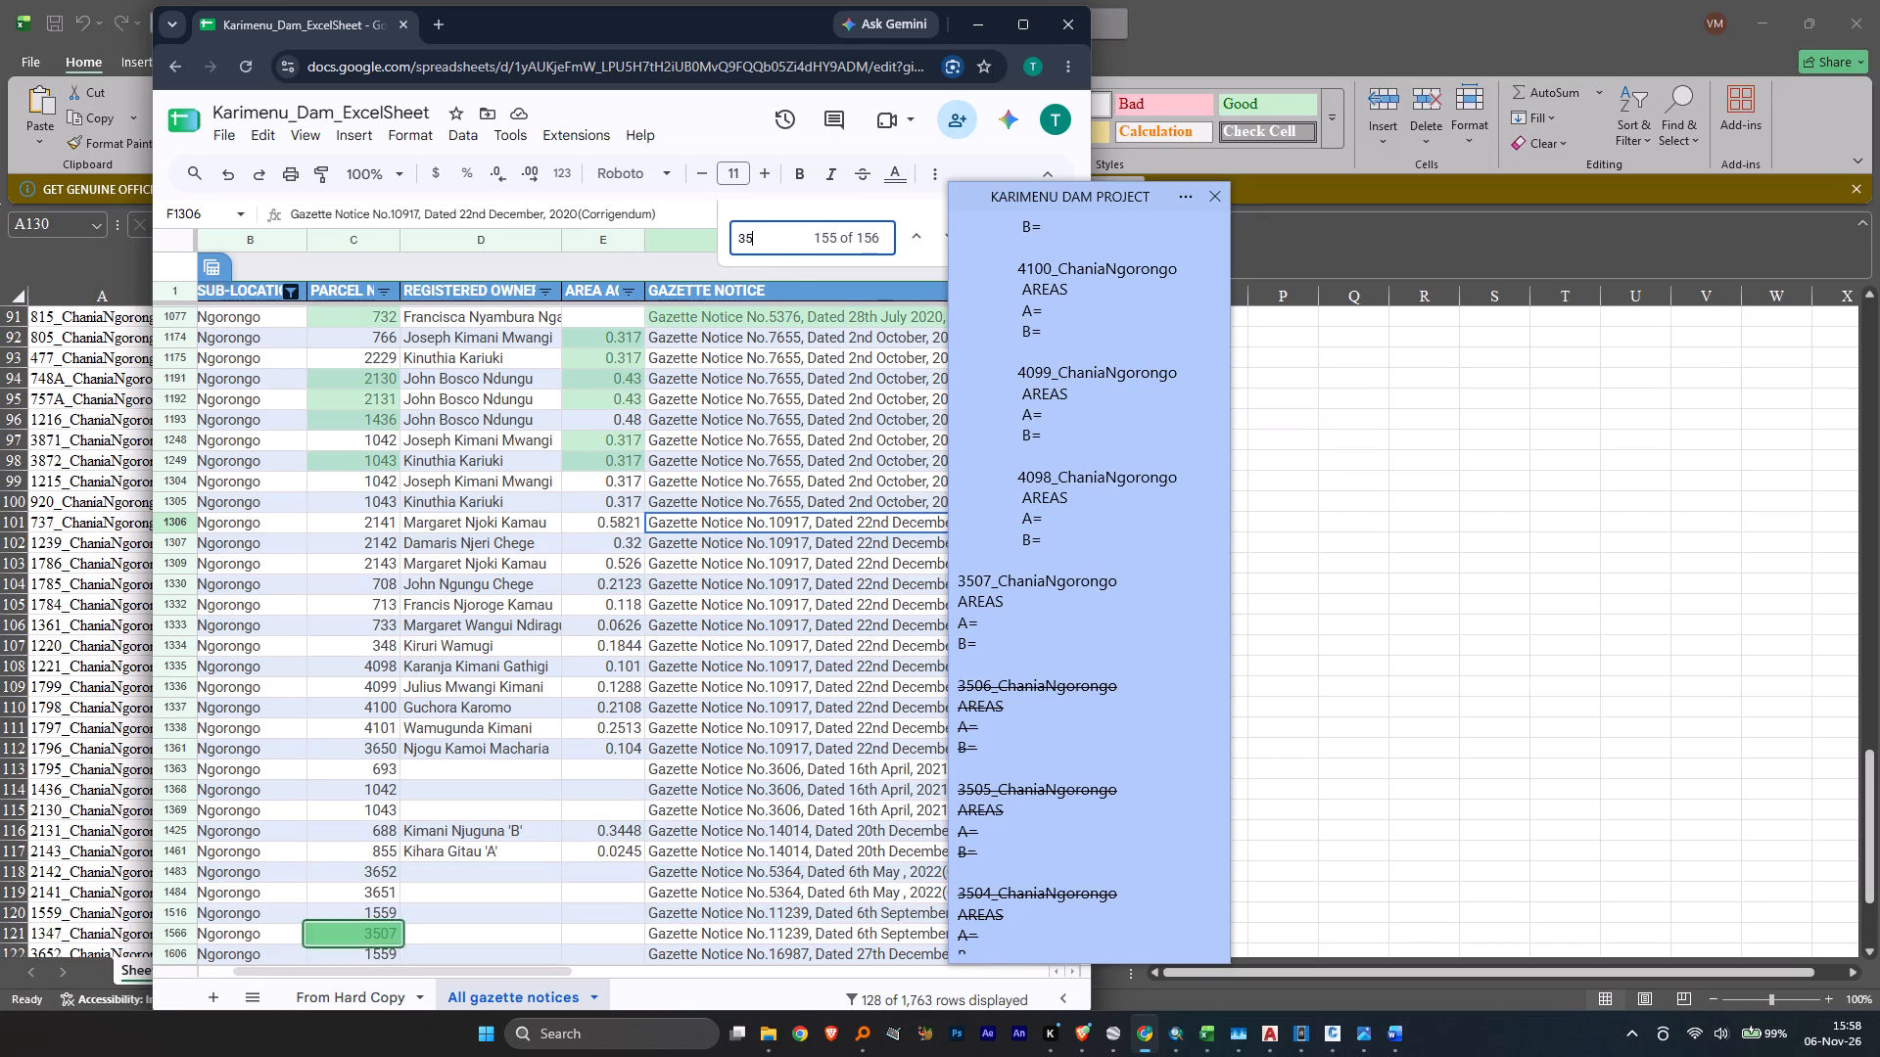
{"action": "type", "text": "07"}
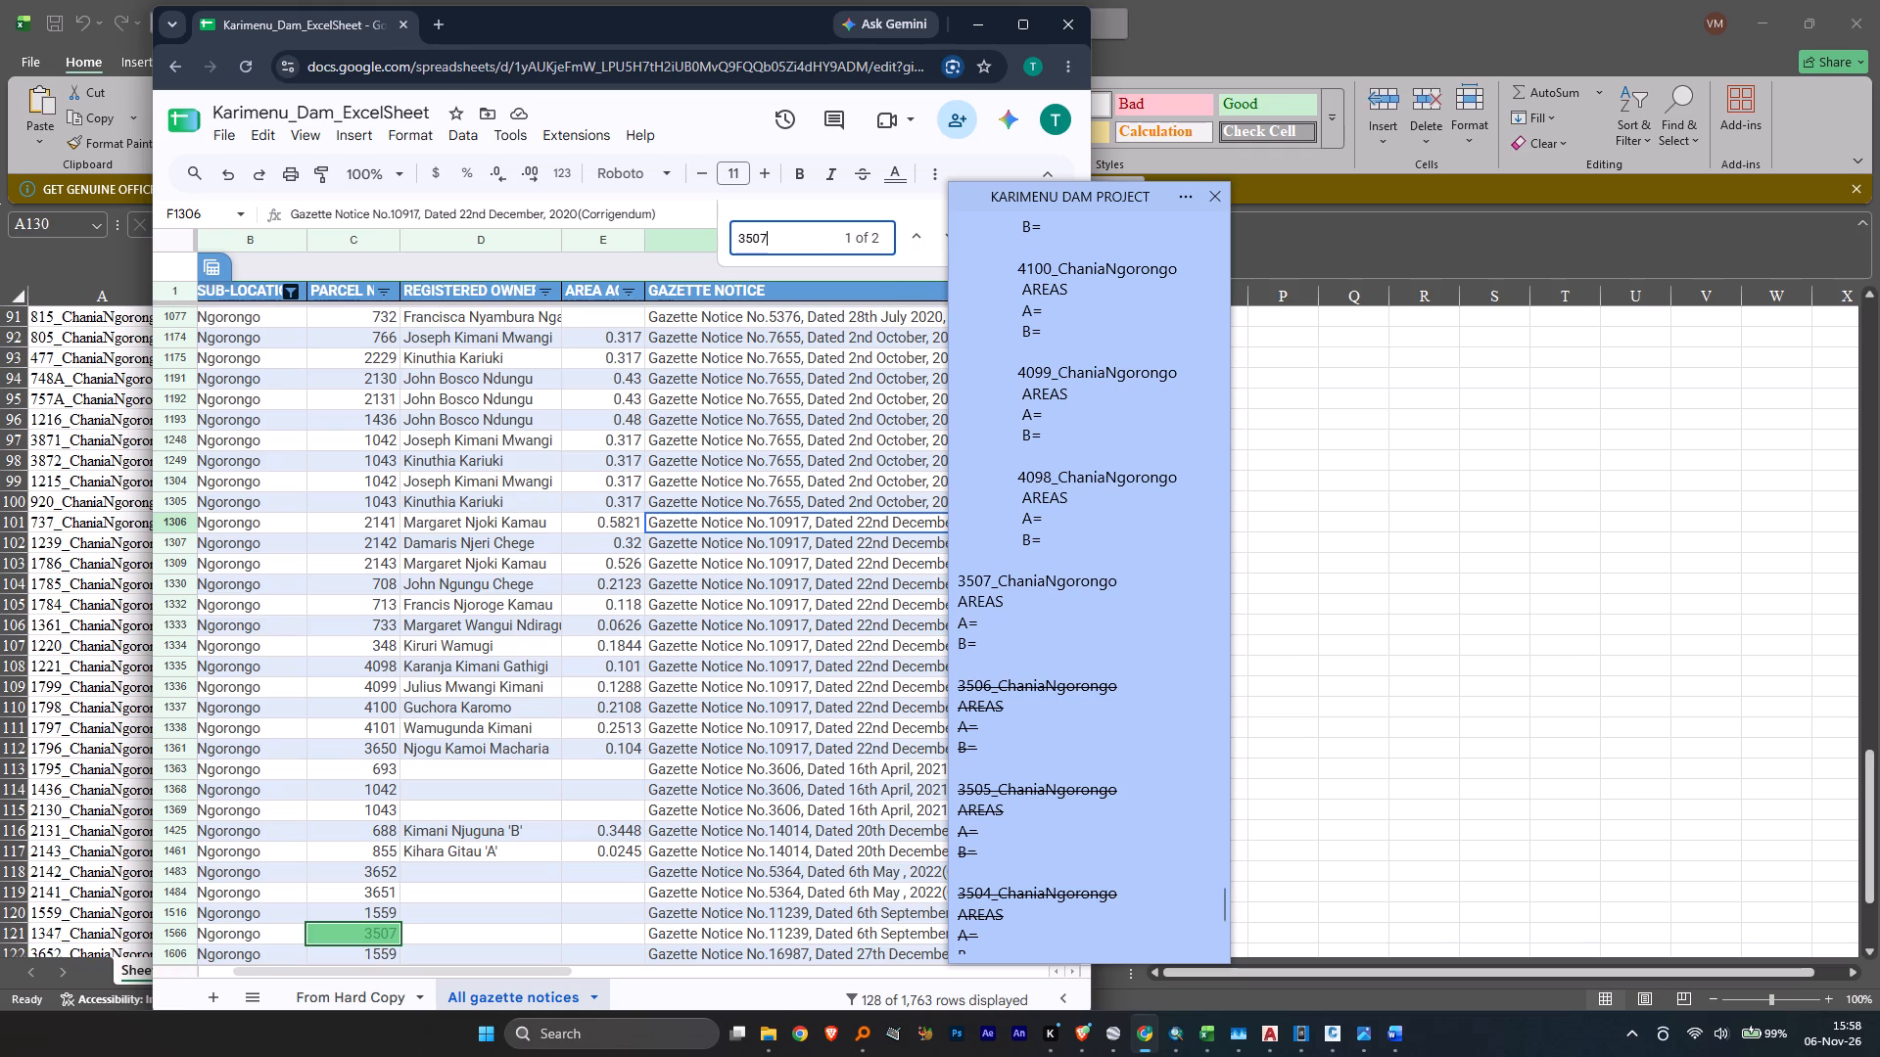
{"action": "left_click_drag", "start_coordinate": [1044, 194], "coordinate": [1309, 194]}
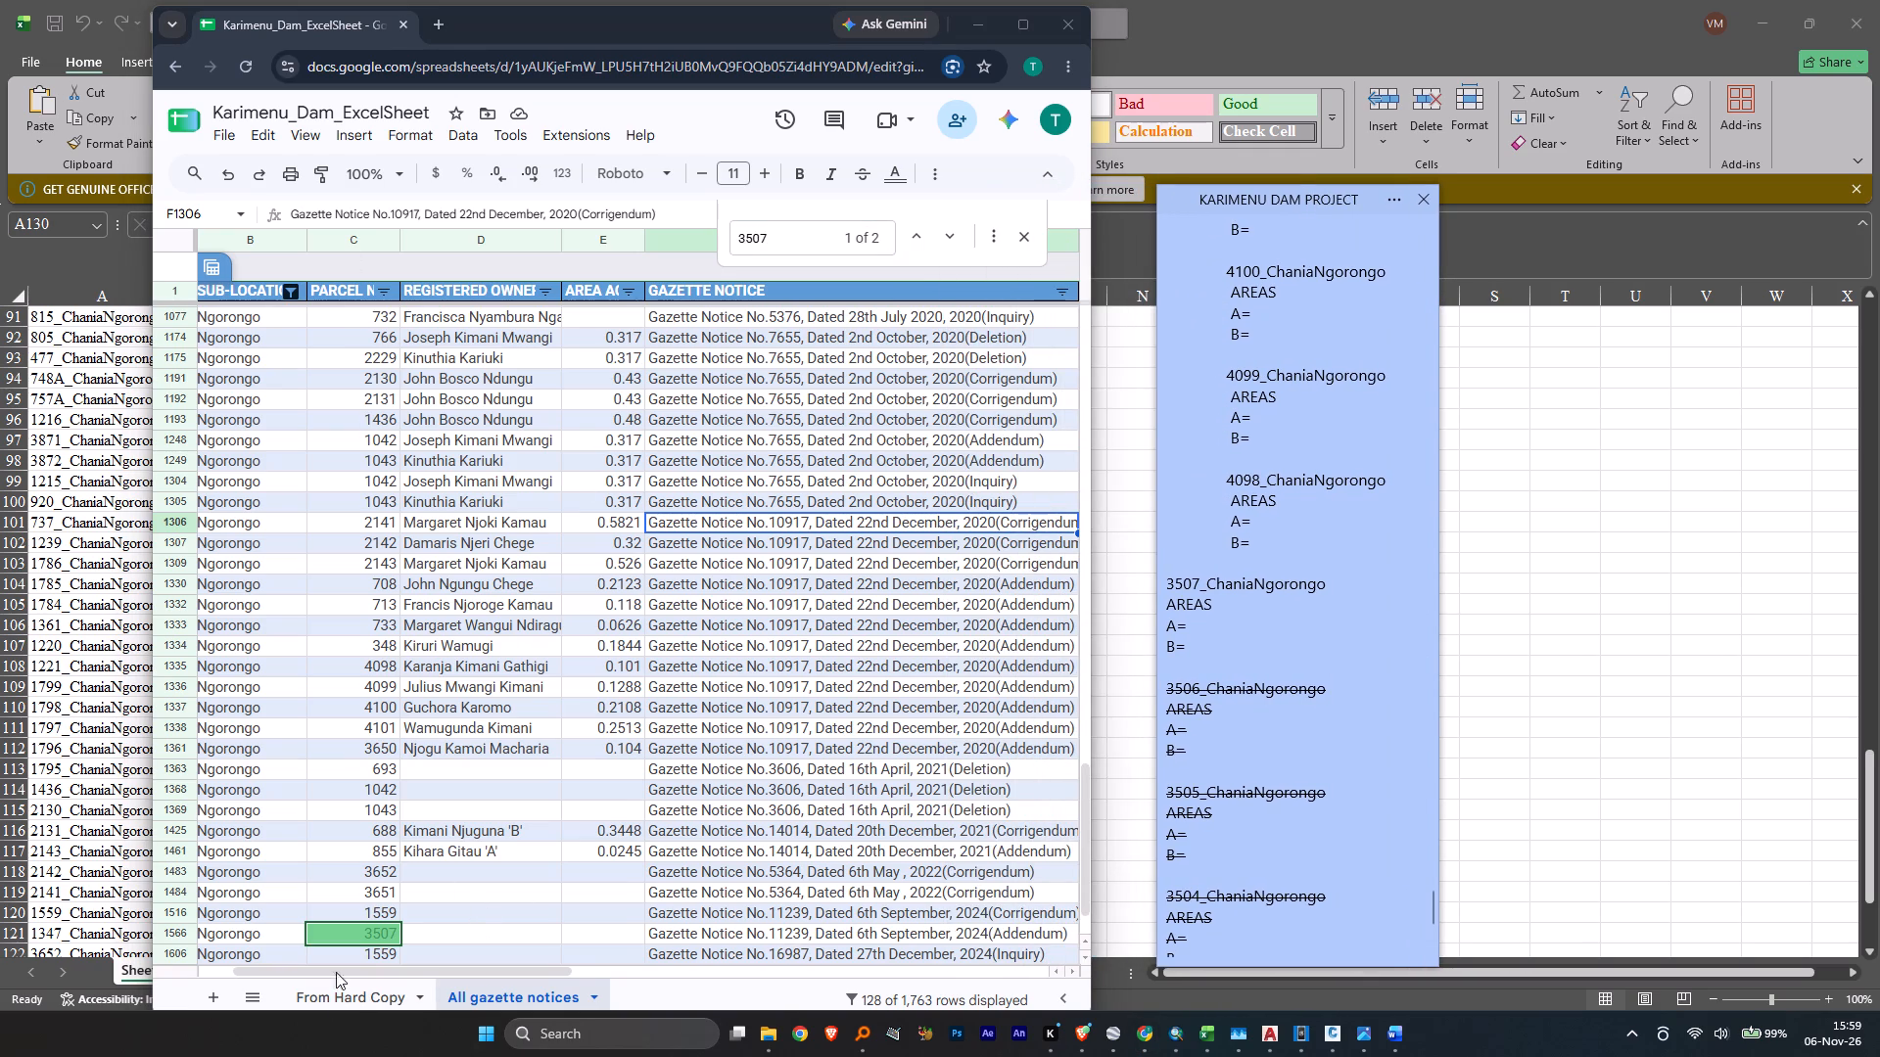
{"action": "left_click", "coordinate": [349, 993]}
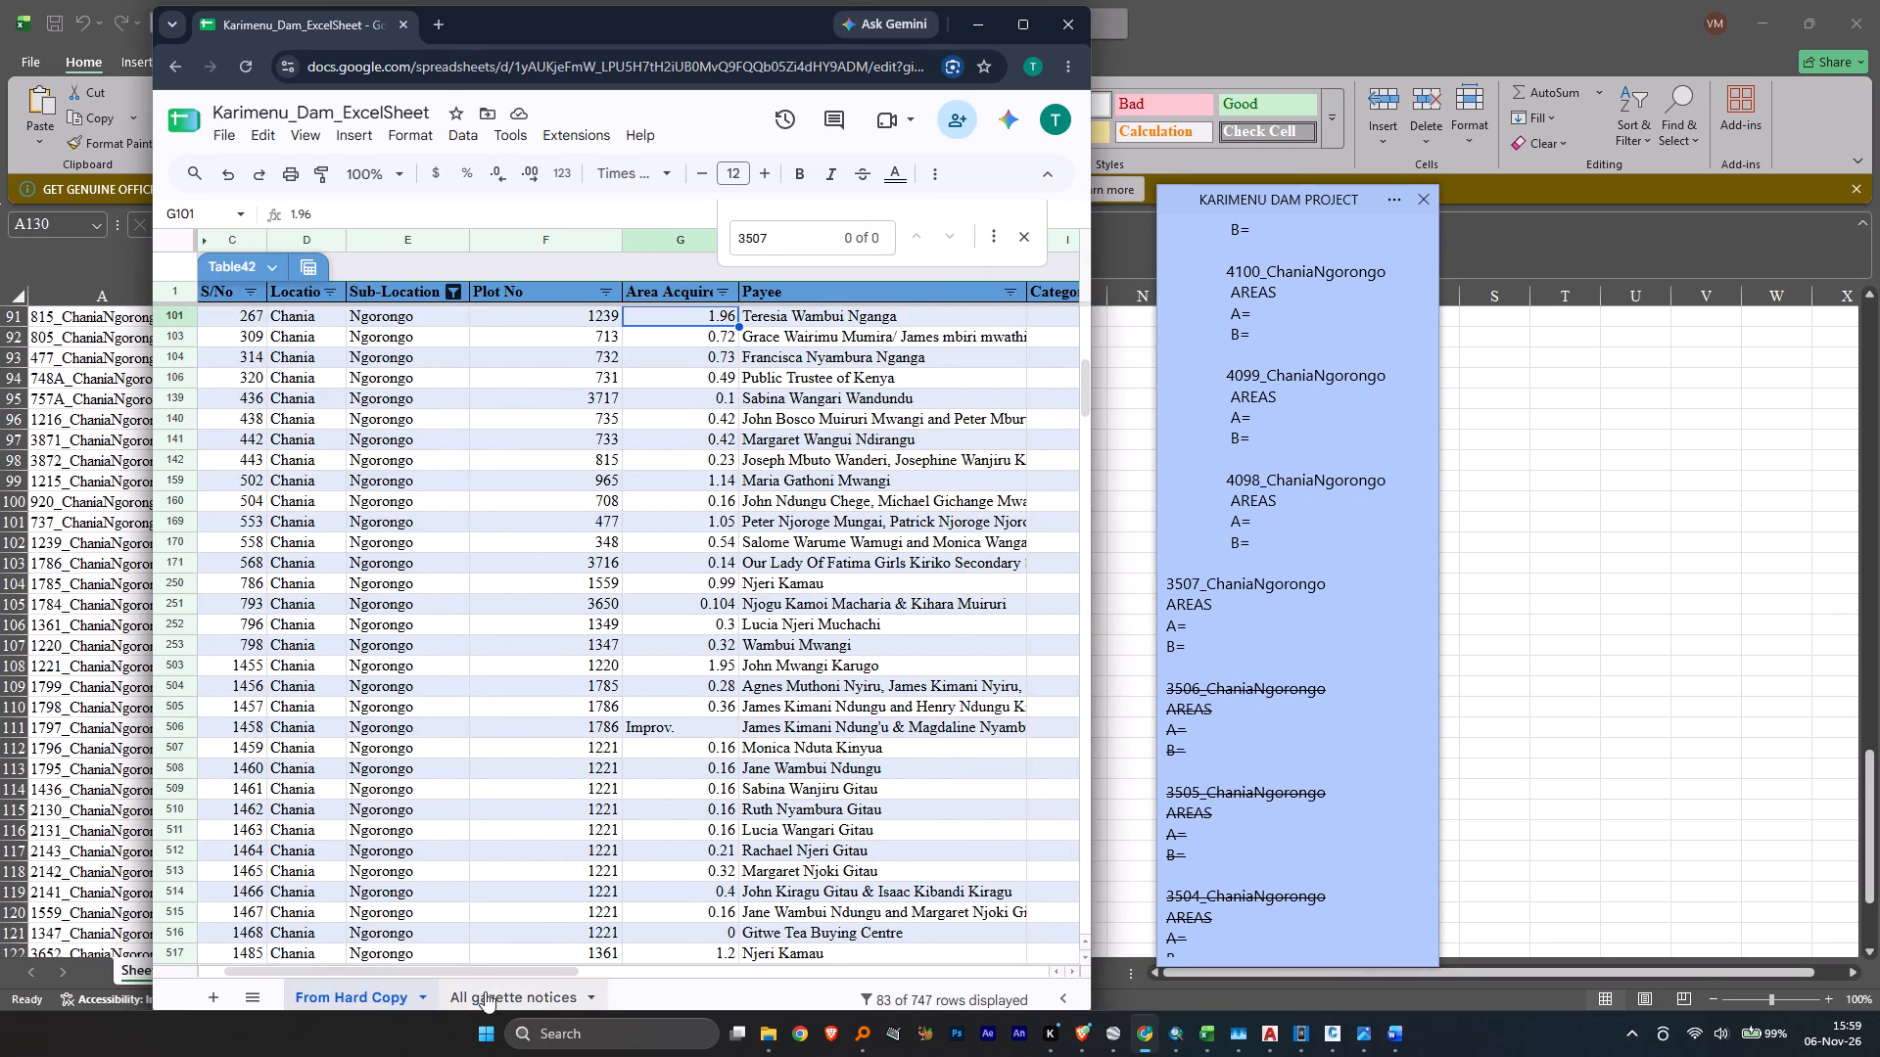
{"action": "left_click", "coordinate": [490, 988]}
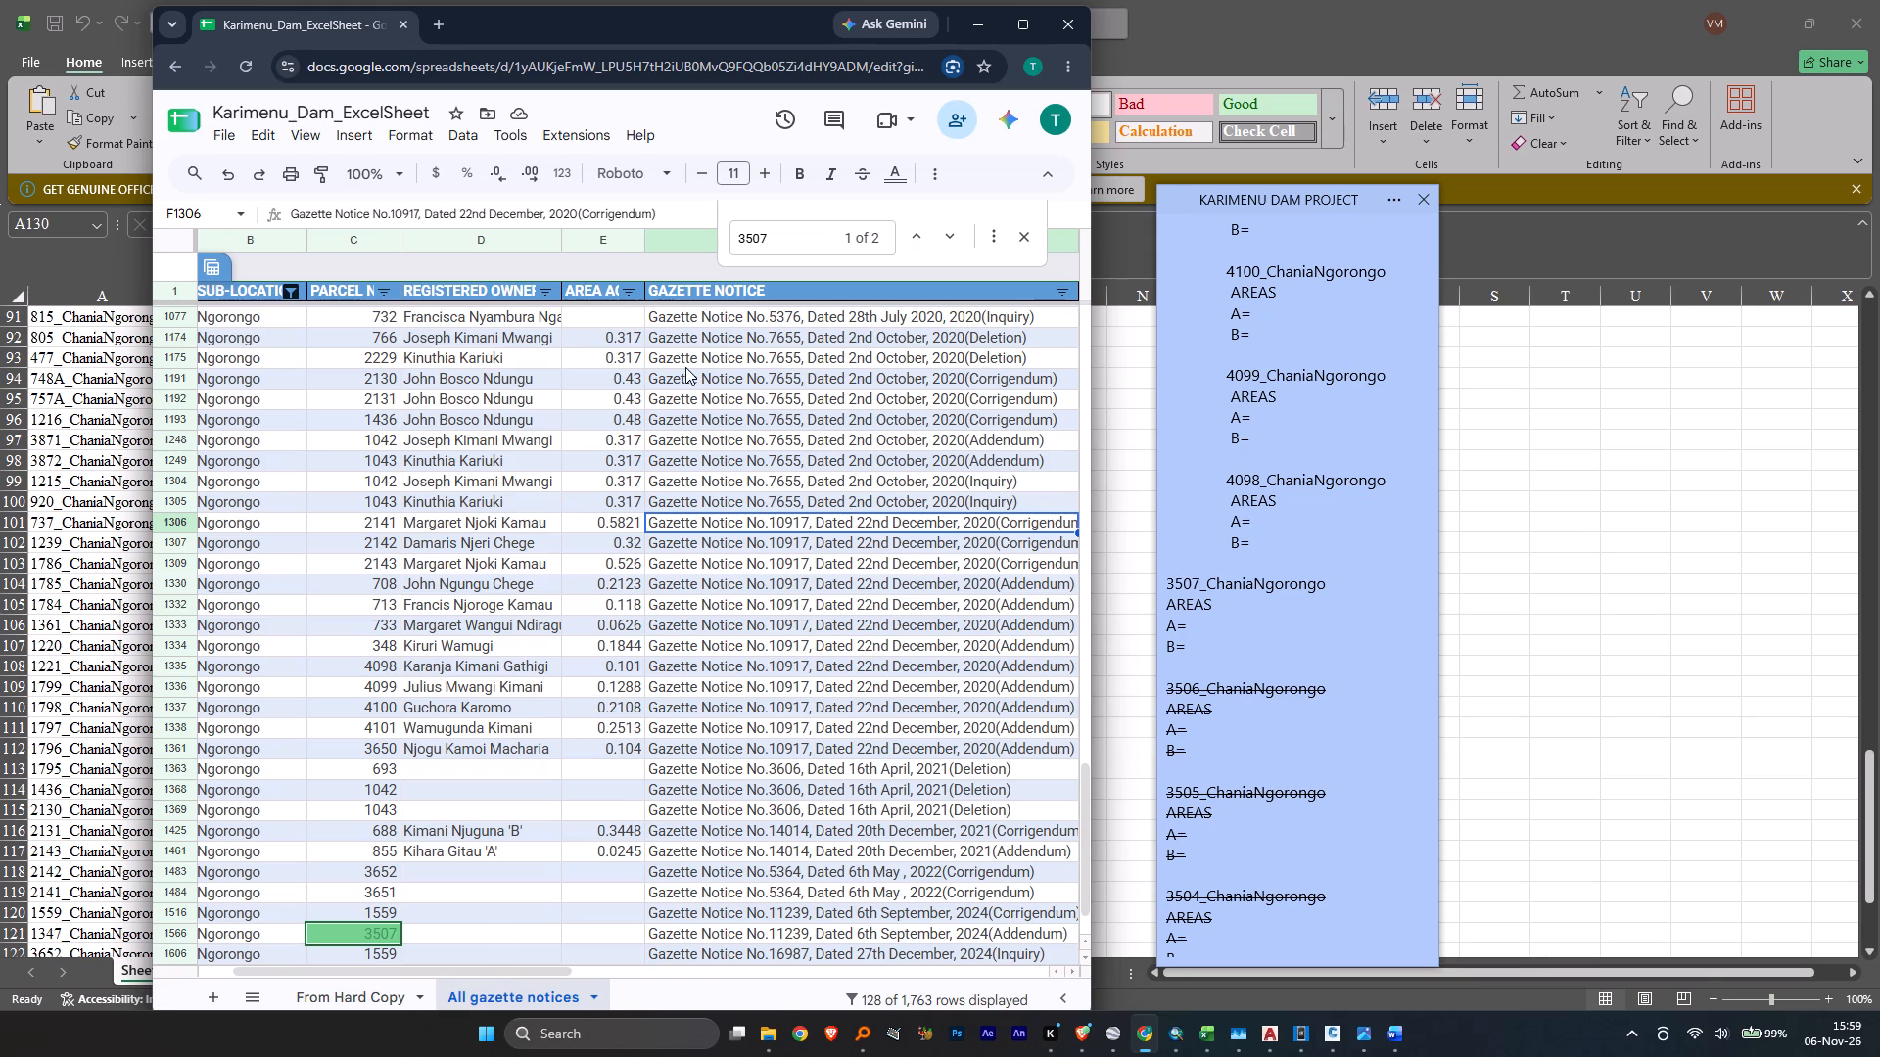
Search the gazette notices for the struck-out parcels 3506, 3505 and 3504, and return to the Excel register.
{"action": "left_click", "coordinate": [779, 231]}
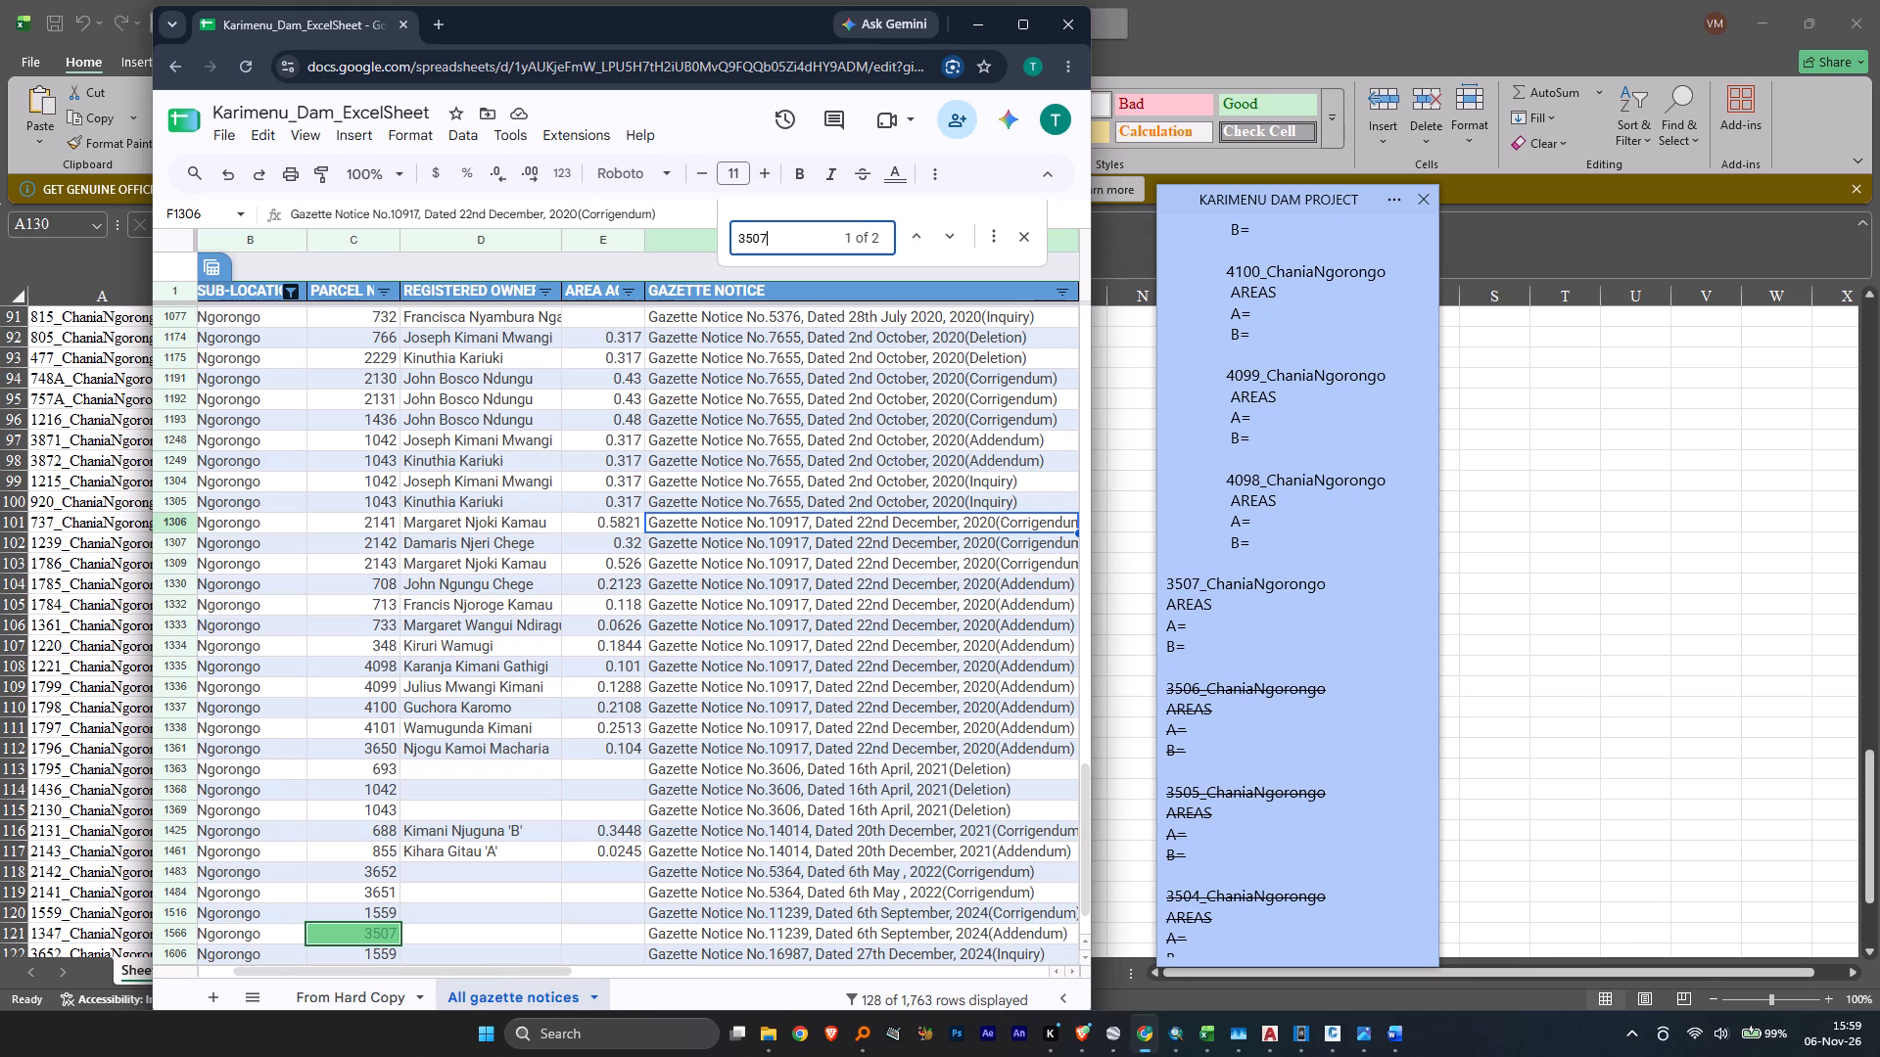
{"action": "key", "text": "BackSpace"}
{"action": "key", "text": "6"}
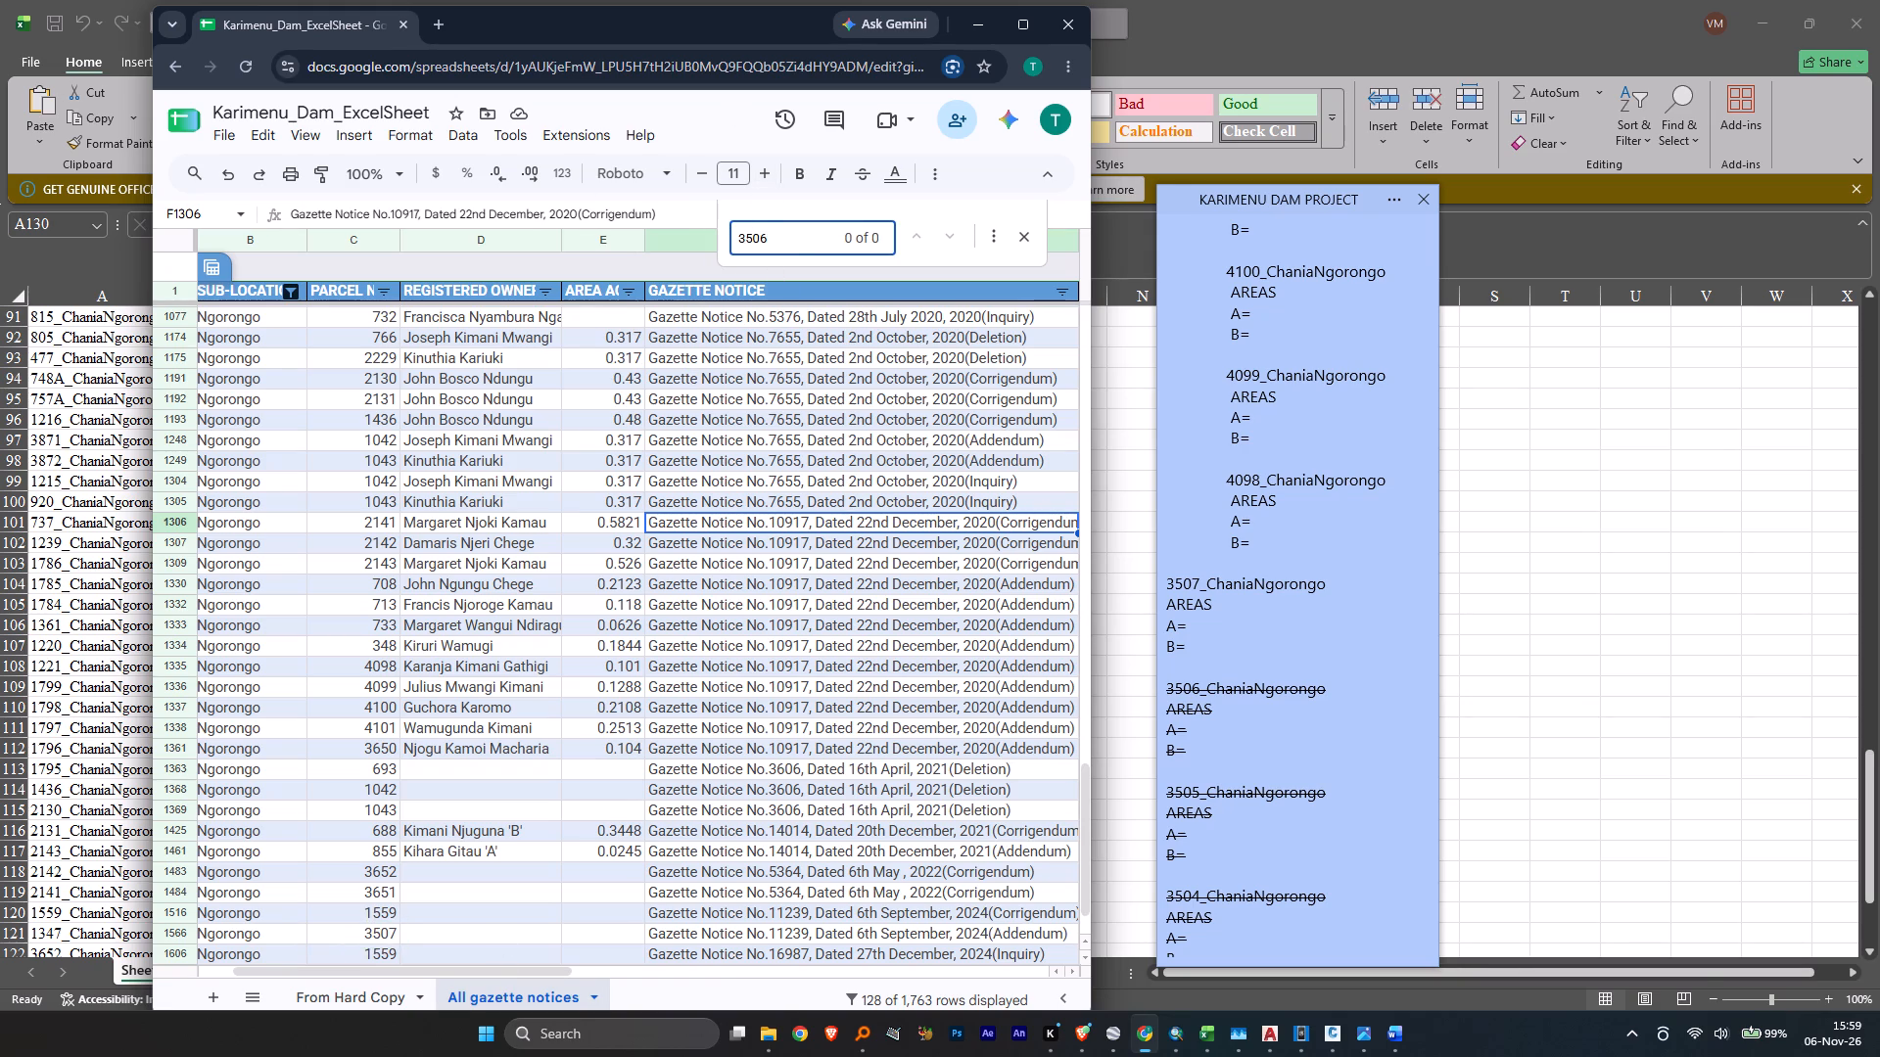
{"action": "left_click", "coordinate": [785, 242]}
{"action": "key", "text": "BackSpace"}
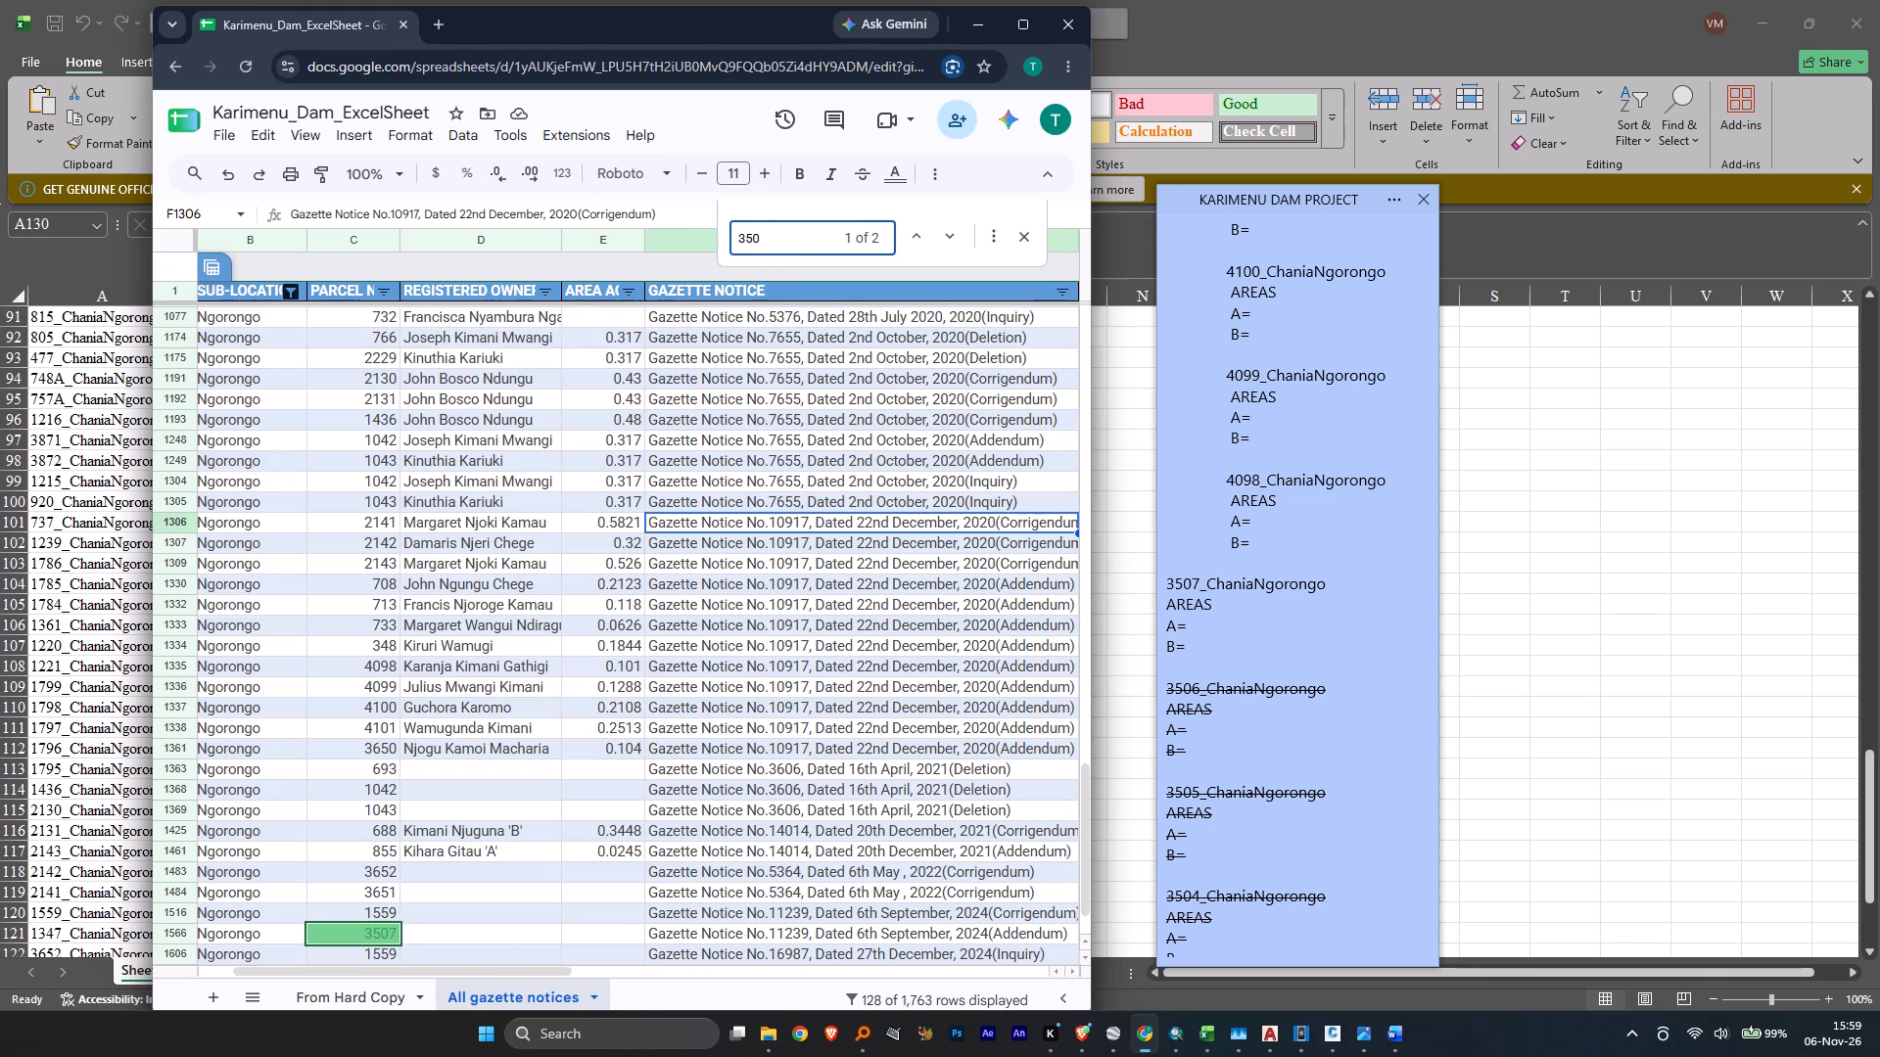
{"action": "key", "text": "5"}
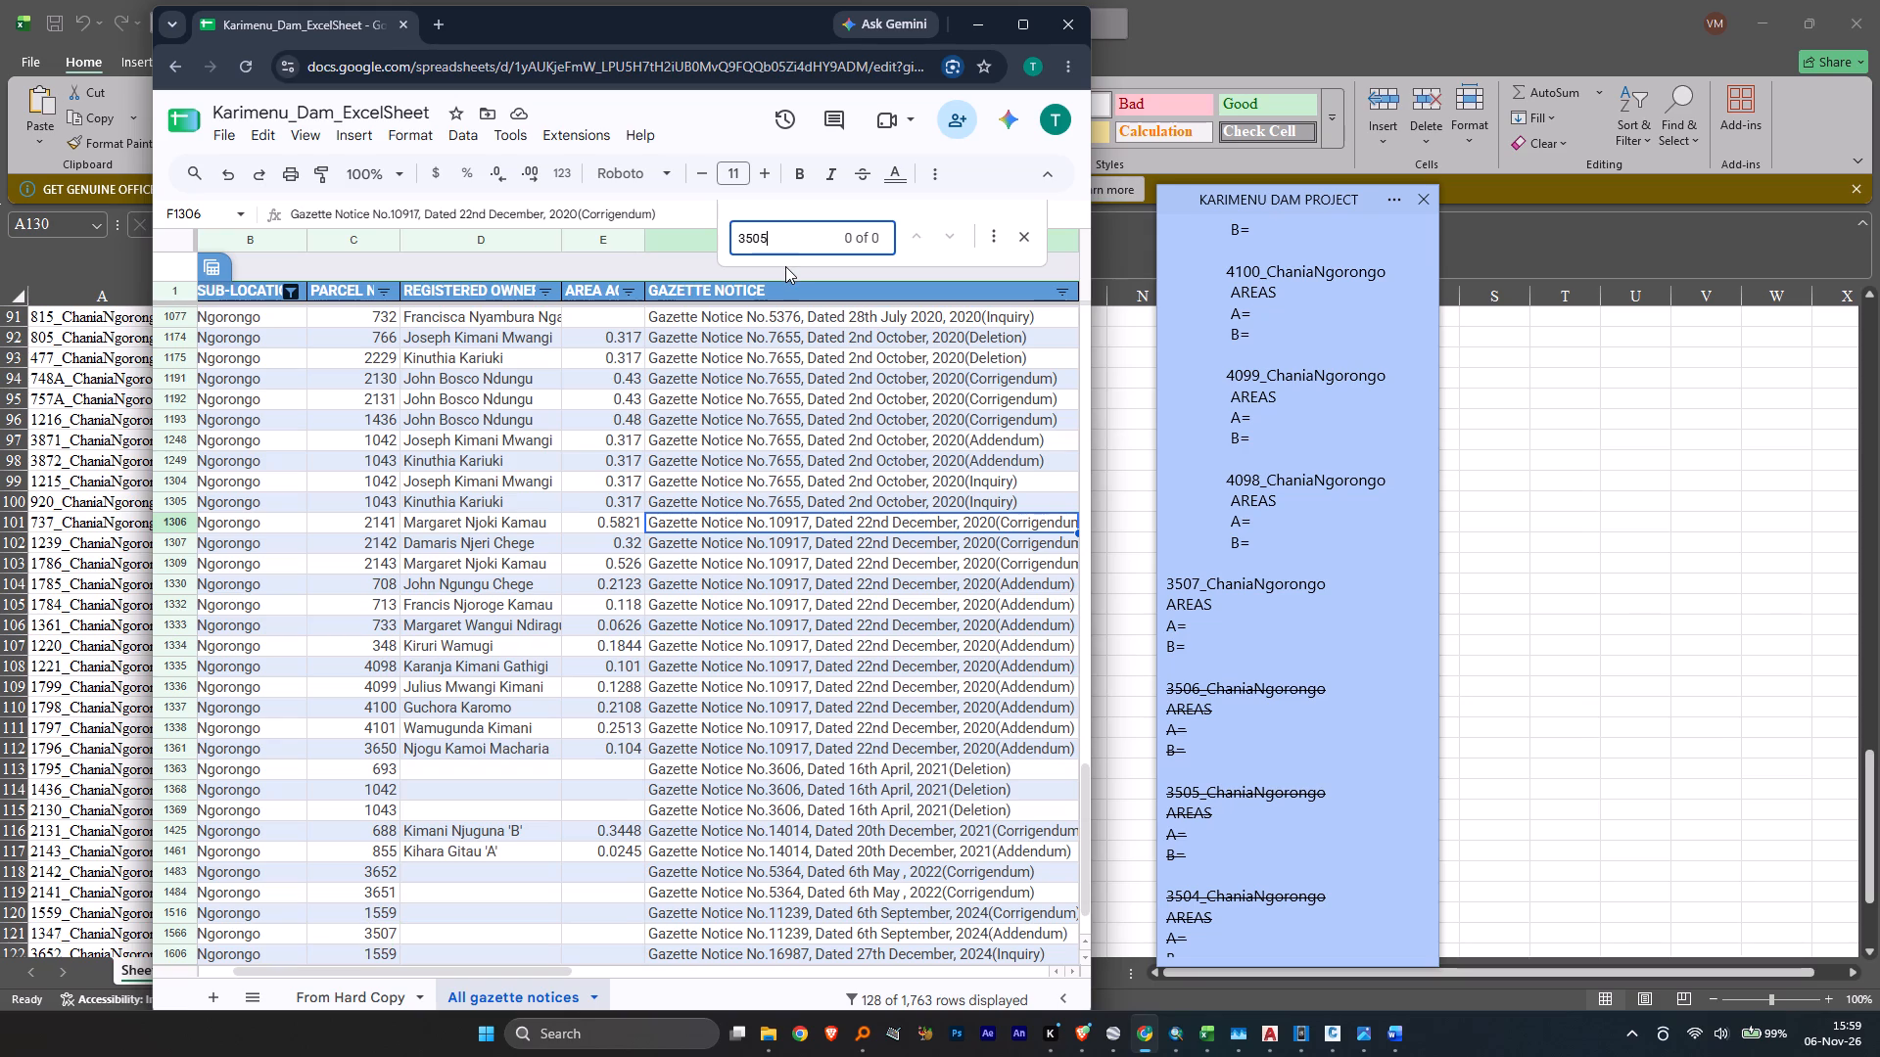
{"action": "key", "text": "BackSpace"}
{"action": "key", "text": "4"}
{"action": "key", "text": "BackSpace"}
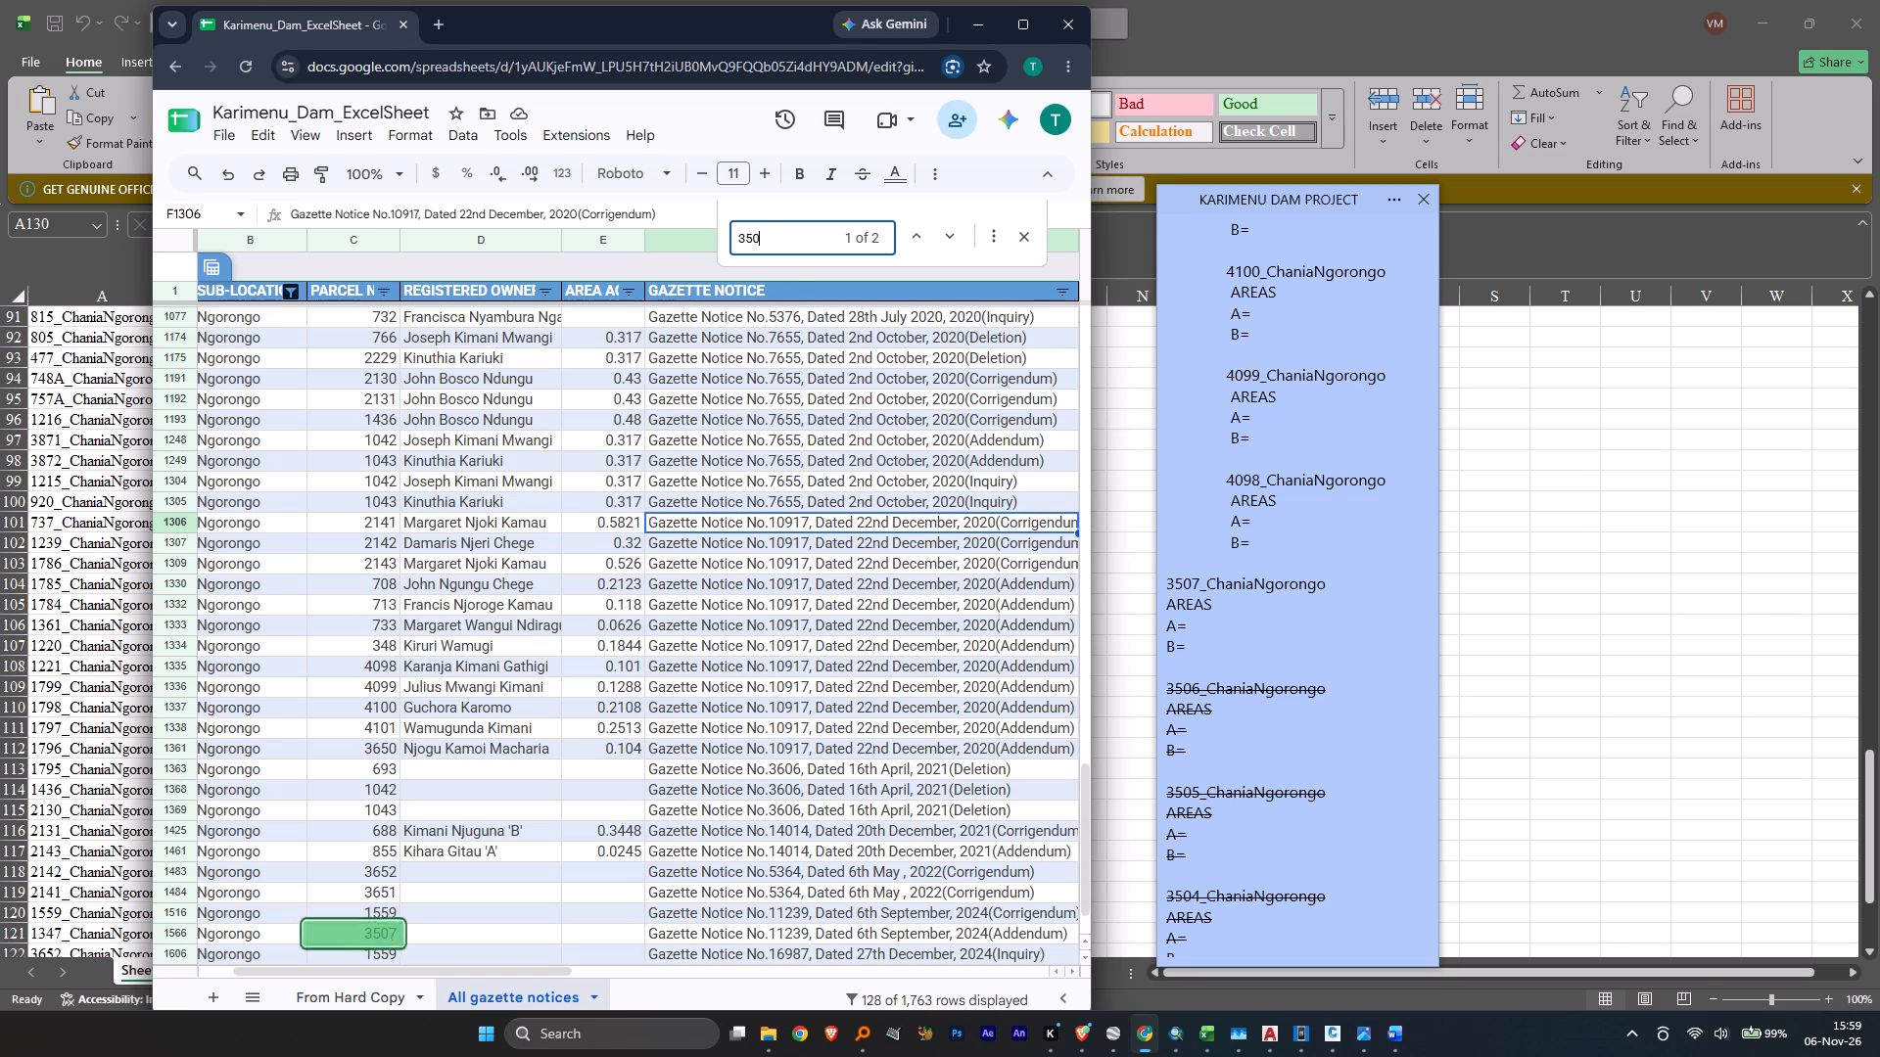
{"action": "left_click", "coordinate": [978, 17]}
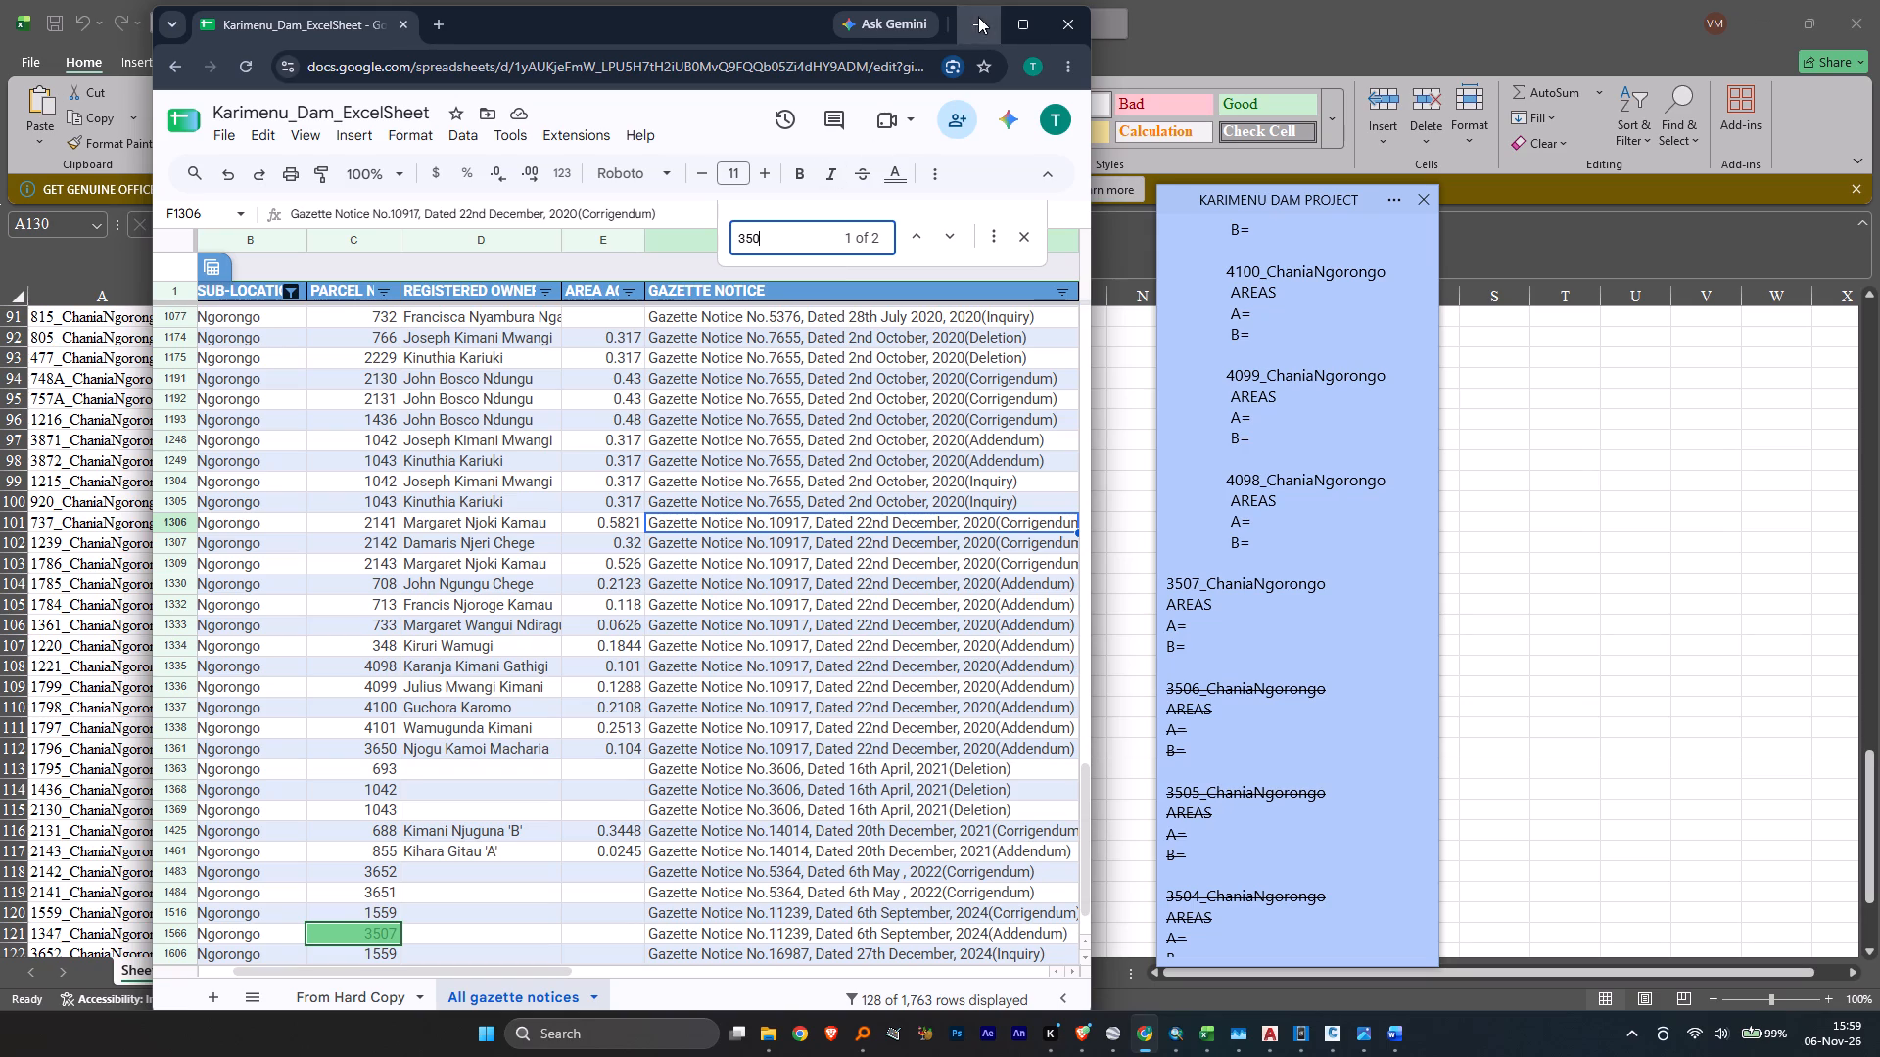
Set the Status to Not Drafted for 477_ChaniaNgorongo and fill it down to 3507_ChaniaNgorongo.
{"action": "scroll", "coordinate": [282, 722], "scroll_direction": "down", "scroll_amount": 3}
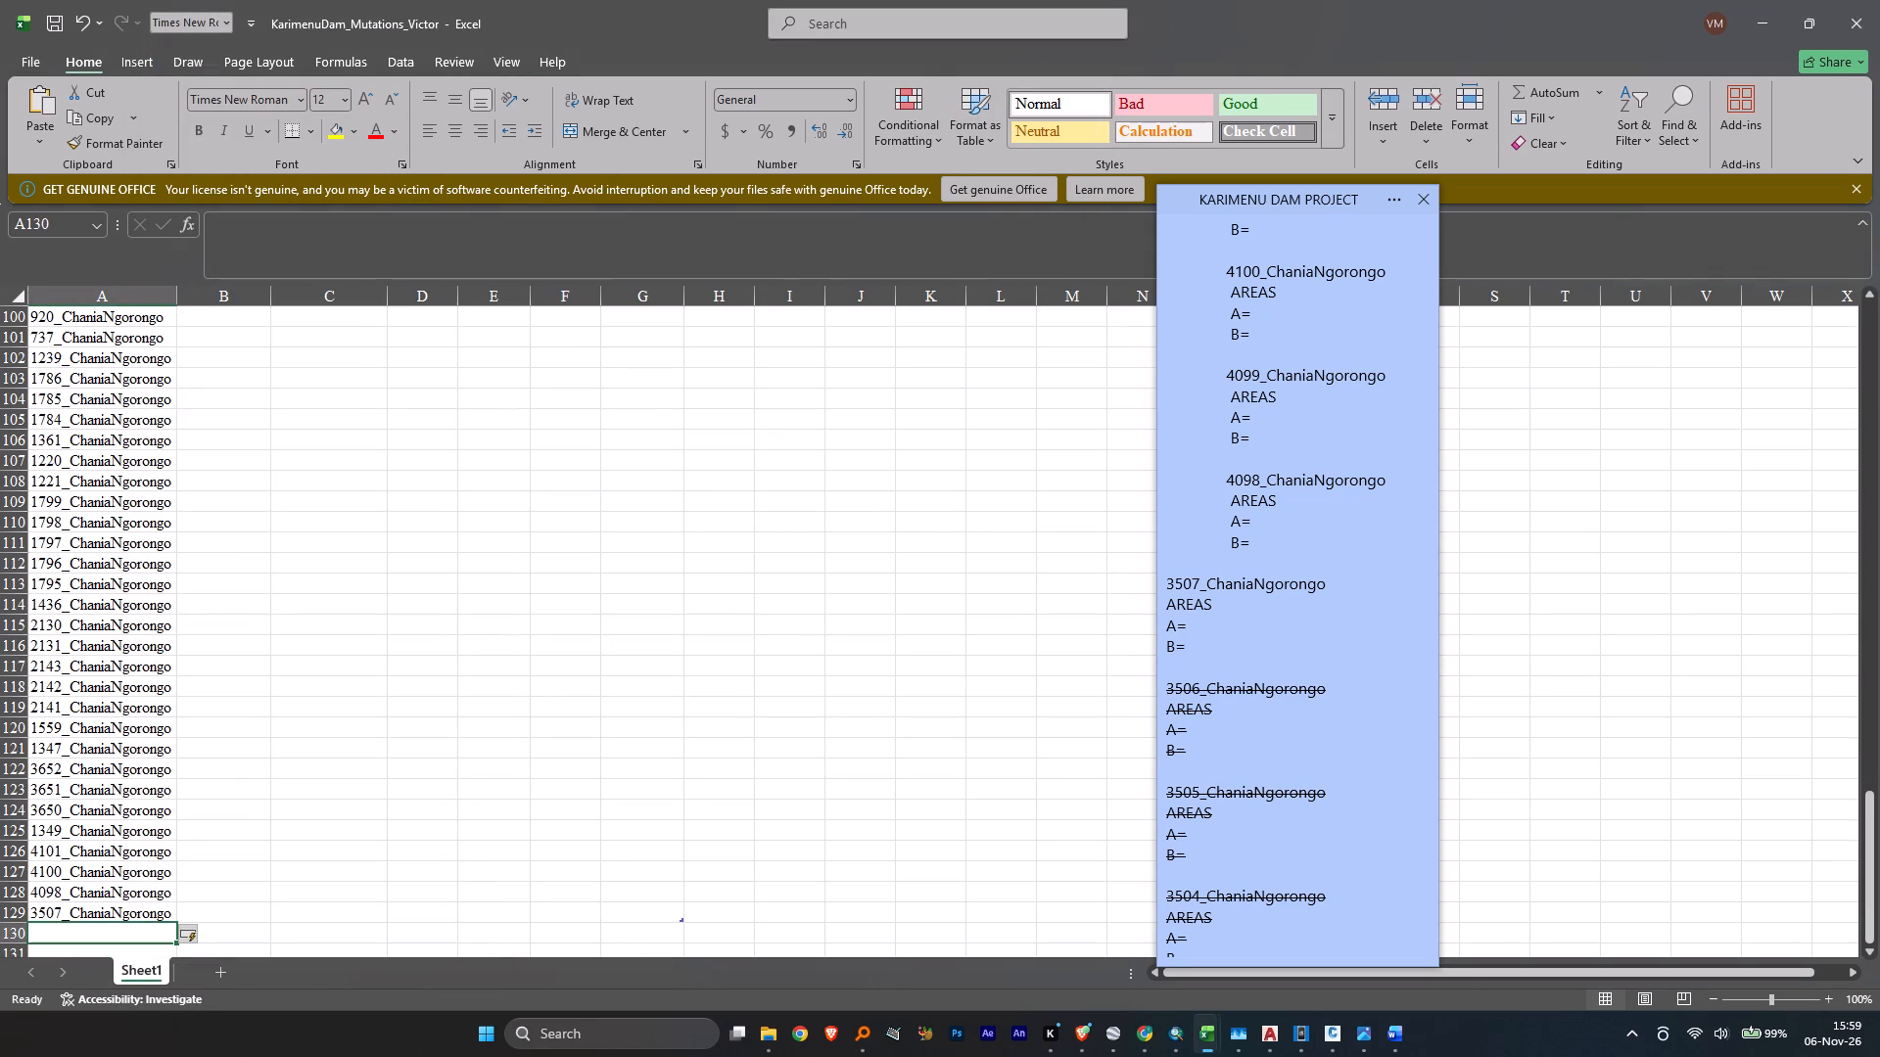
{"action": "scroll", "coordinate": [164, 663], "scroll_direction": "up", "scroll_amount": 4}
{"action": "scroll", "coordinate": [191, 467], "scroll_direction": "up", "scroll_amount": 1}
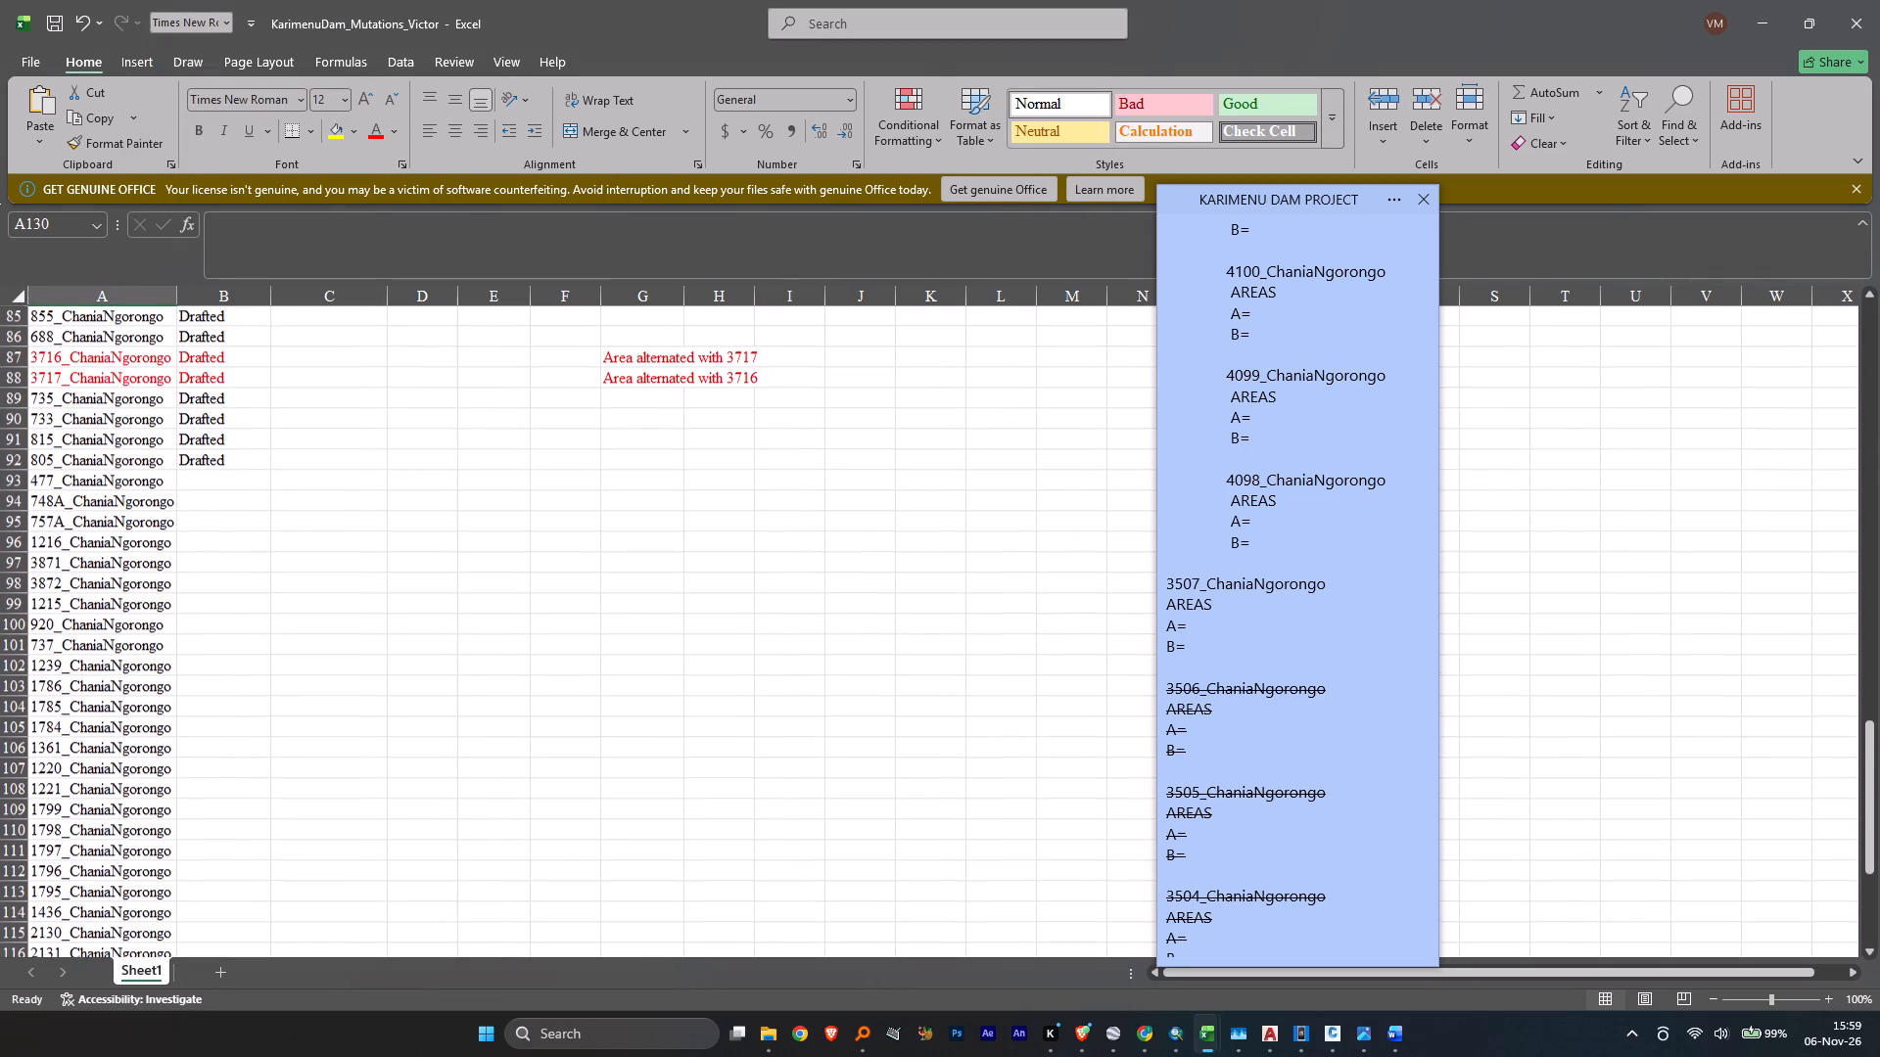
{"action": "left_click", "coordinate": [210, 483]}
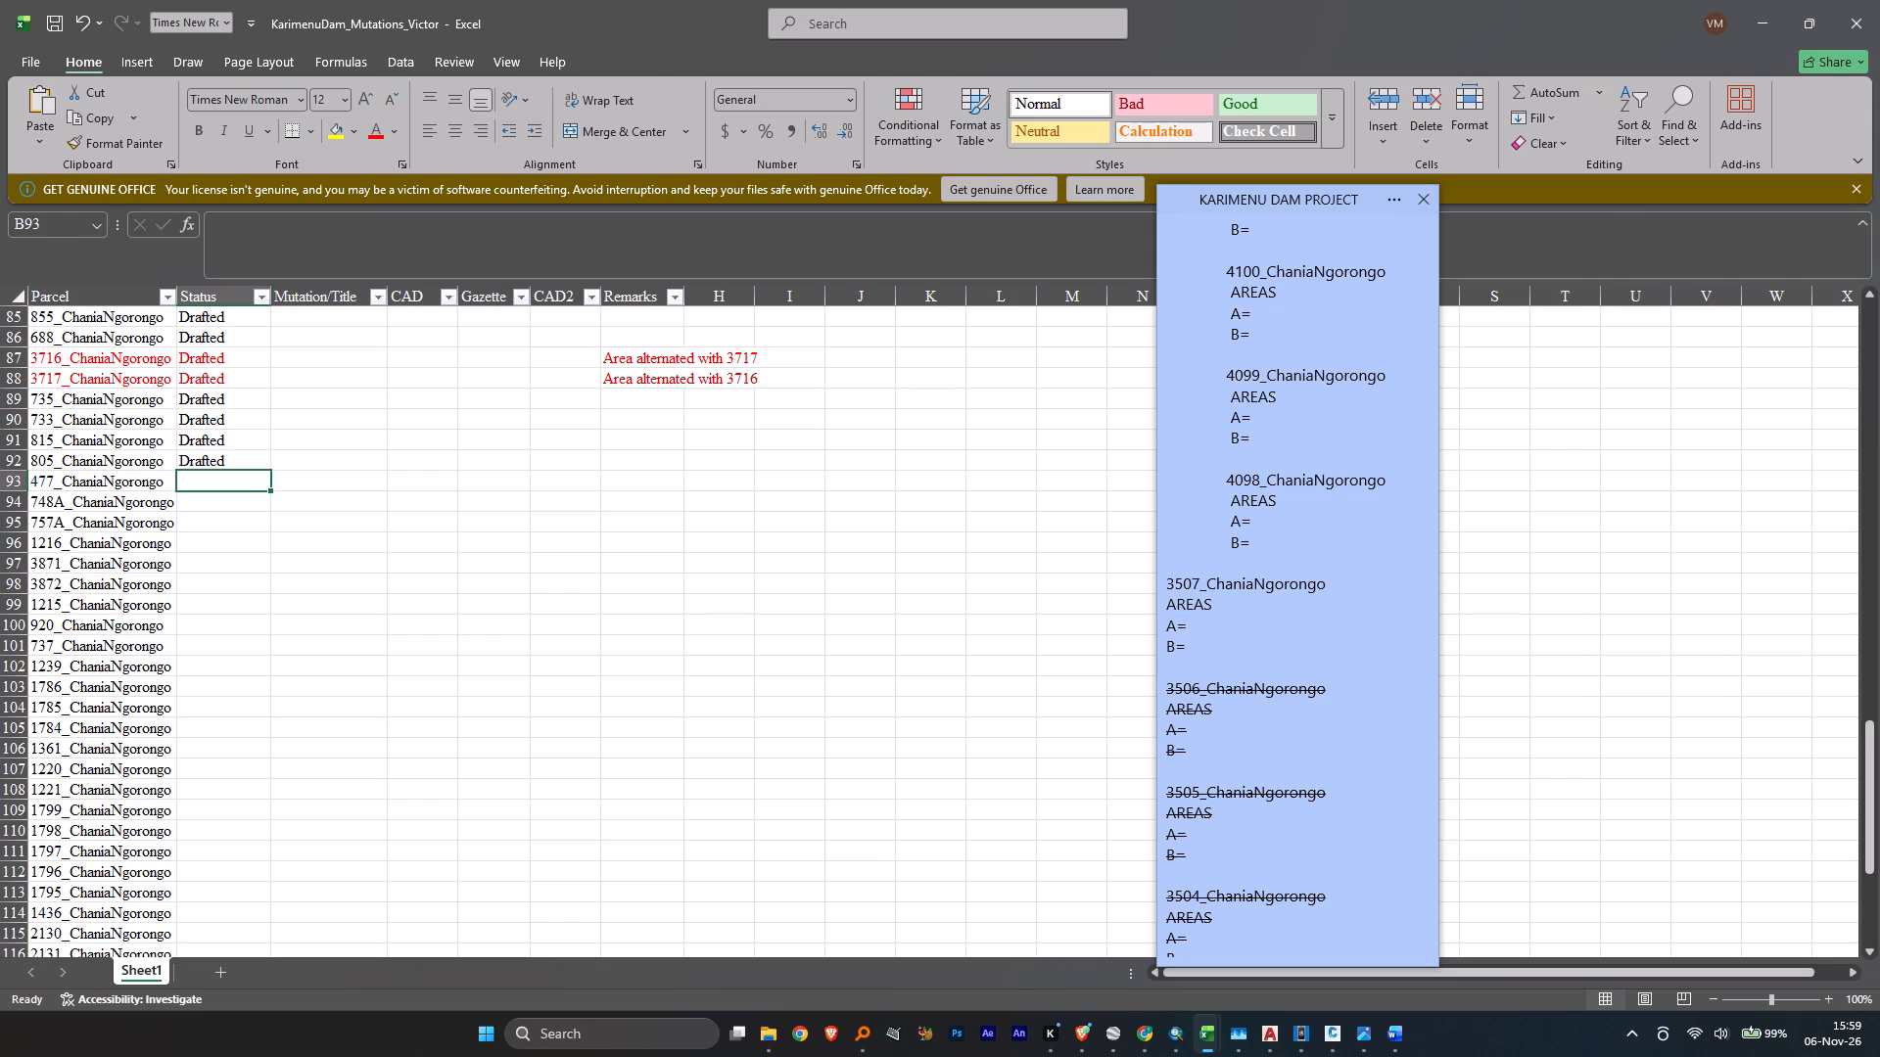
{"action": "key", "text": "shift+n"}
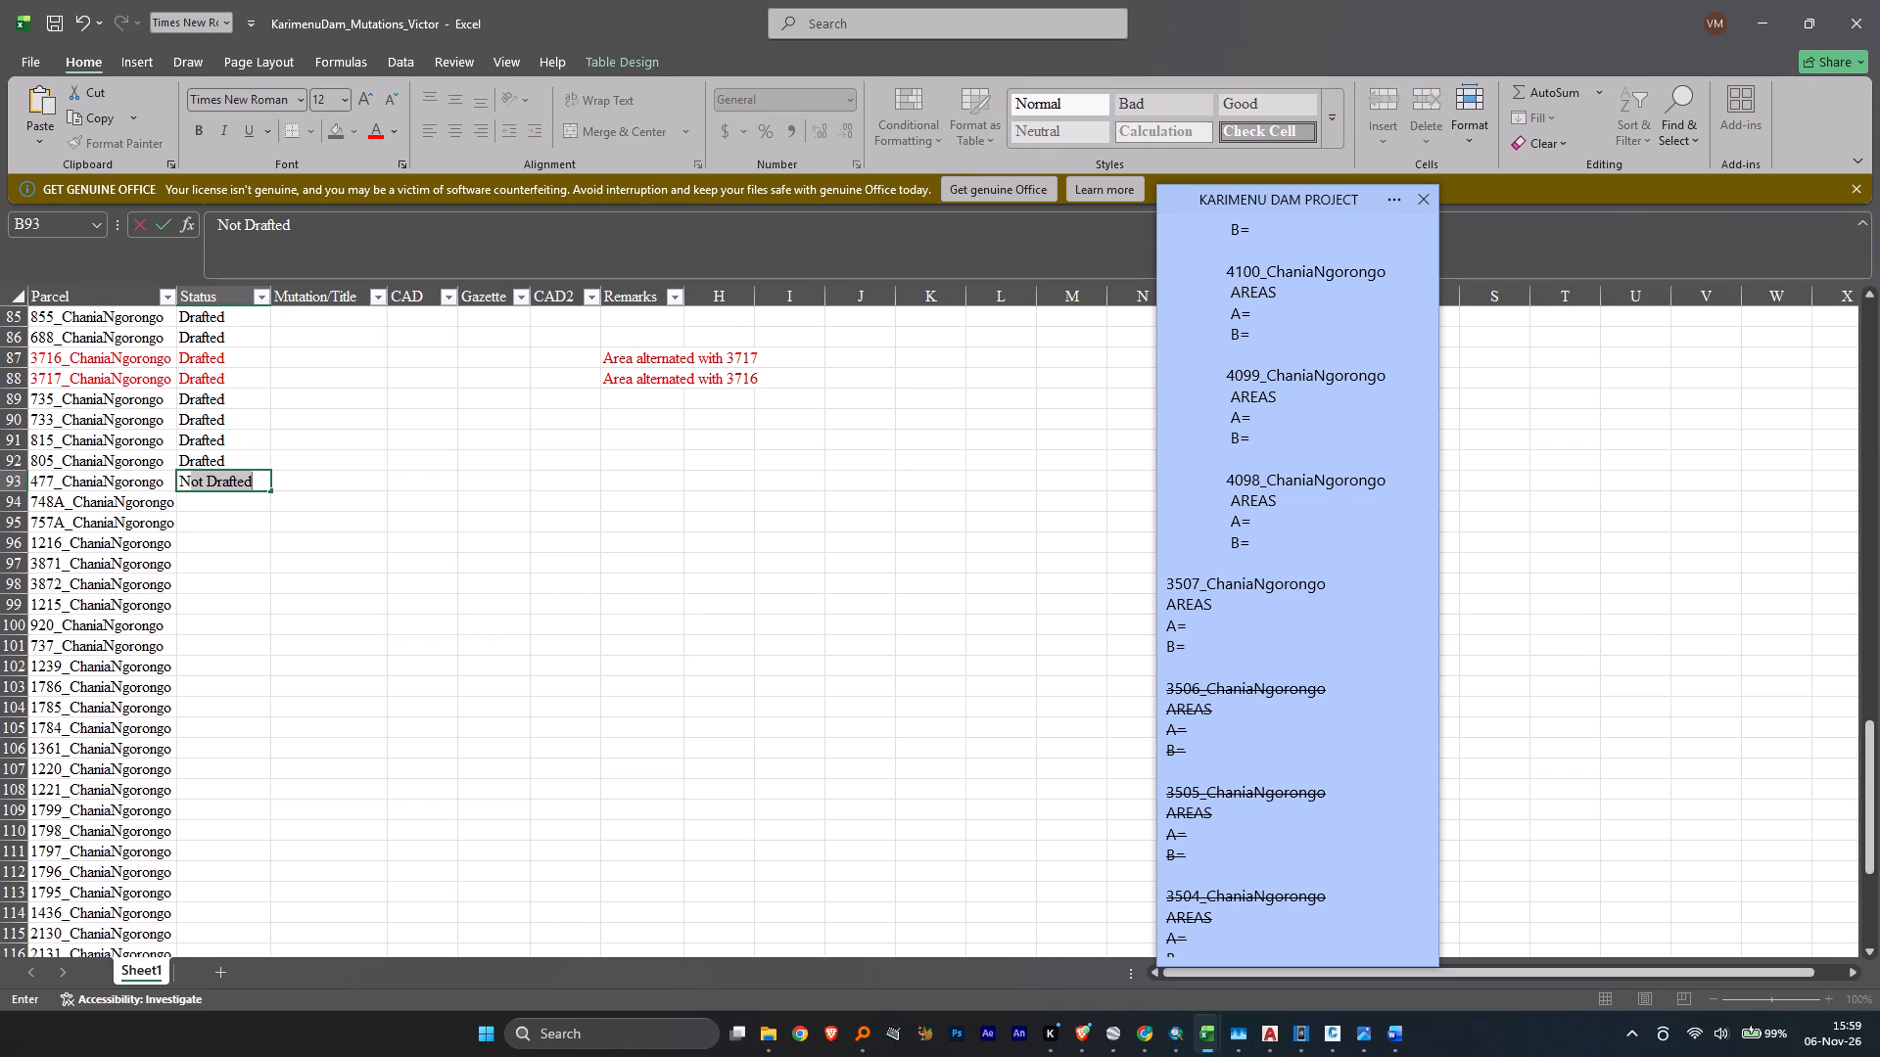
{"action": "key", "text": "Return"}
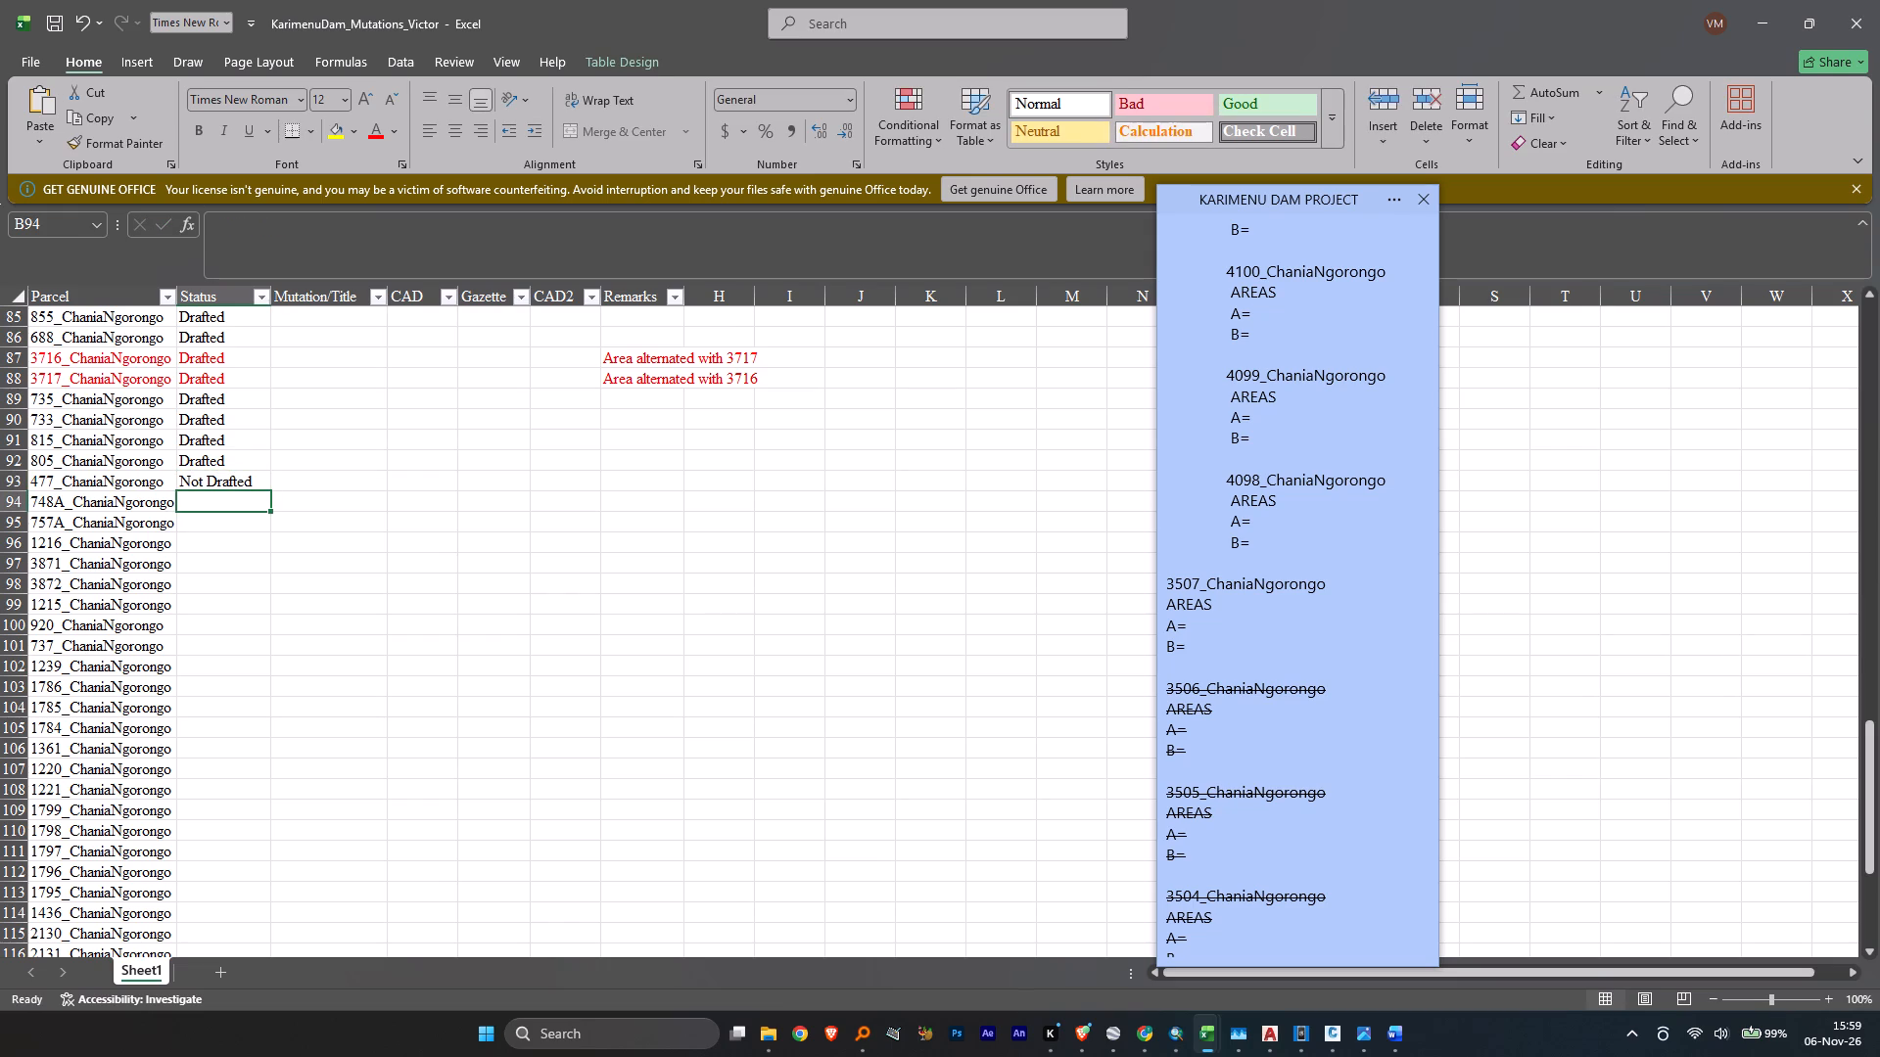
{"action": "left_click", "coordinate": [228, 479]}
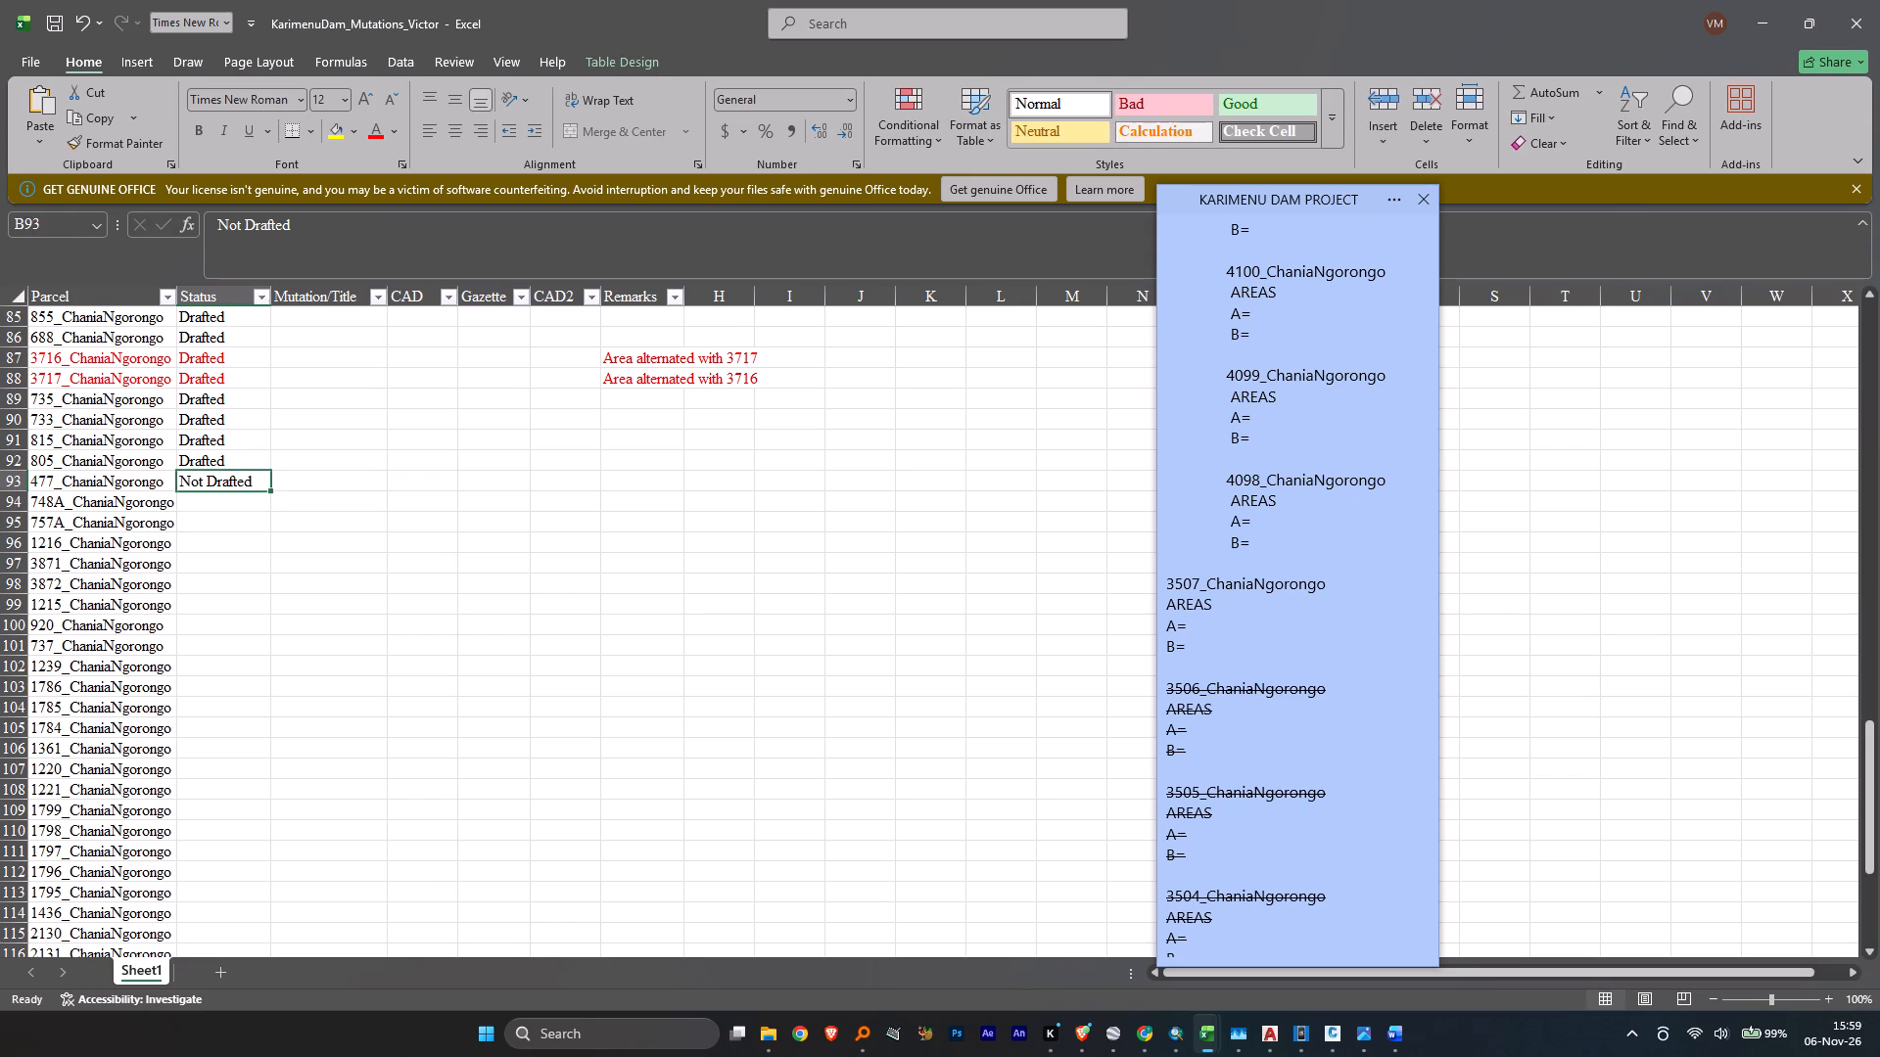
{"action": "double_click", "coordinate": [268, 488]}
Review the register's Status column from the ChaniaKanyoni parcels down to the last ChaniaNgorongo parcel.
{"action": "scroll", "coordinate": [253, 539], "scroll_direction": "down", "scroll_amount": 4}
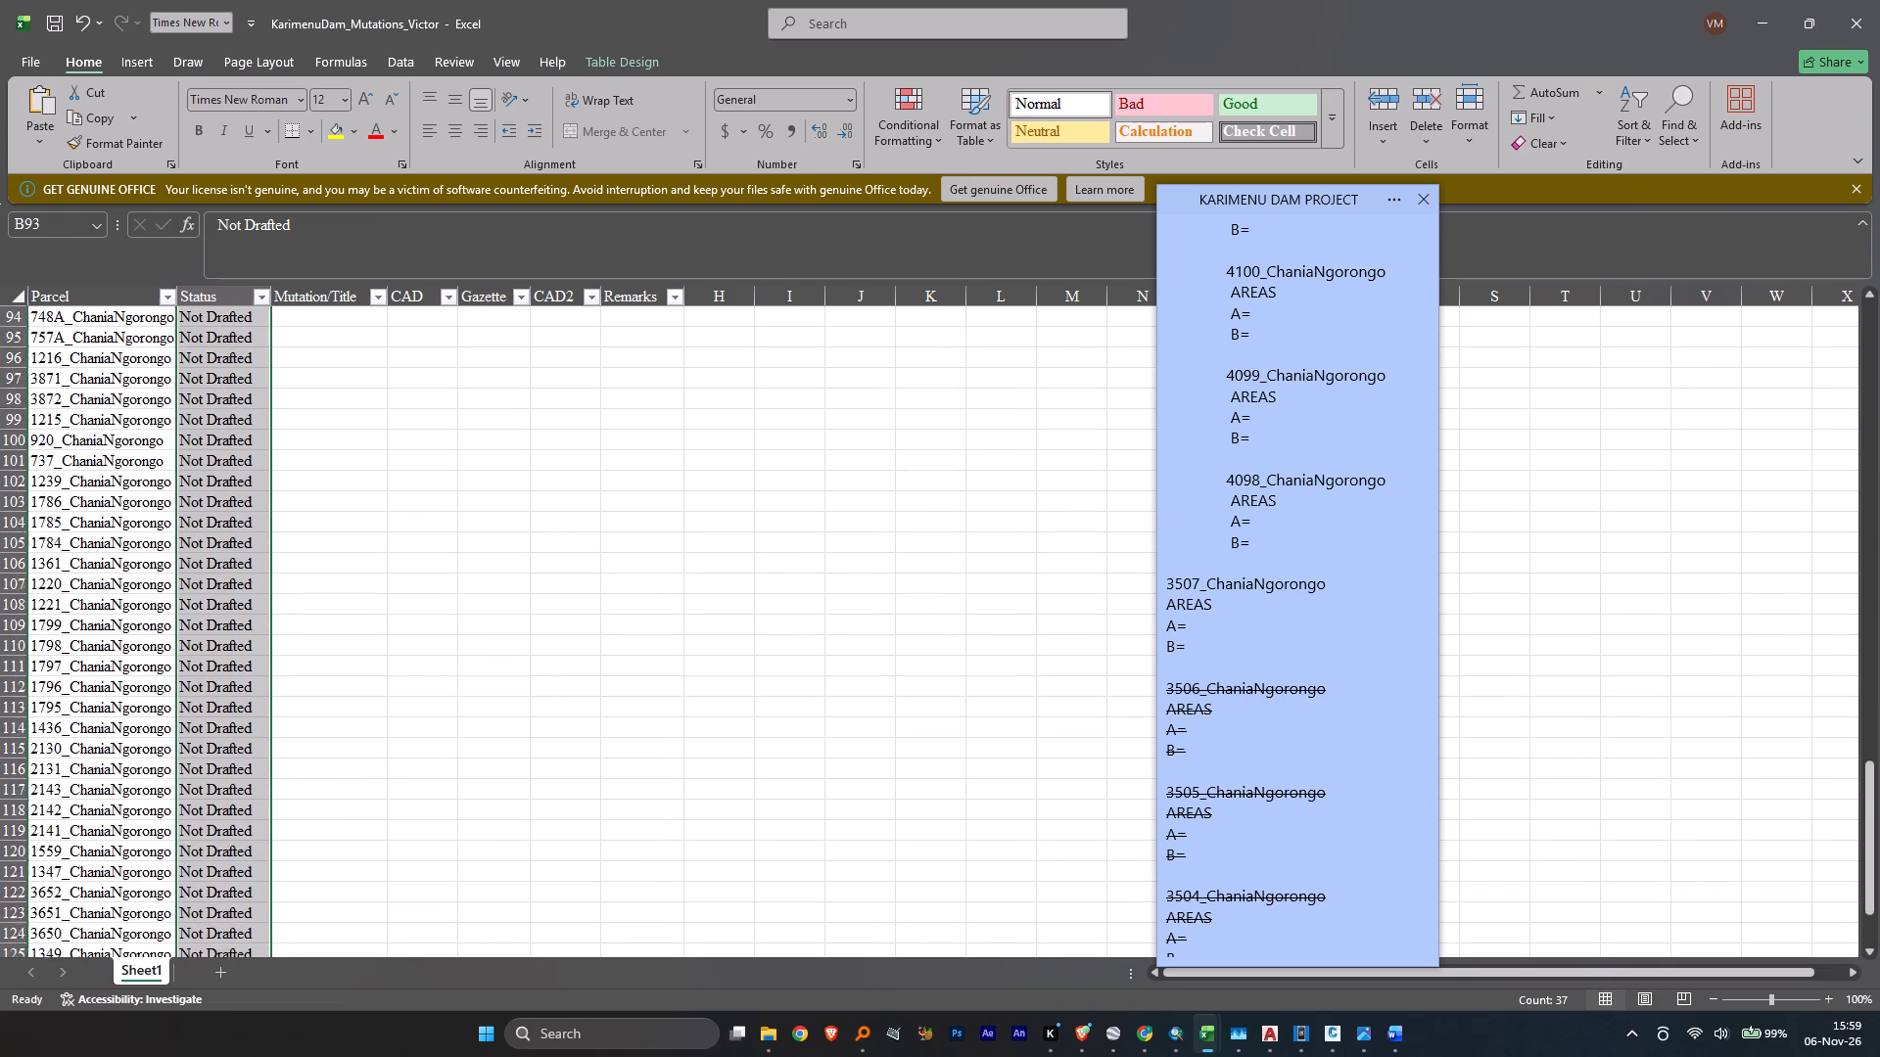
{"action": "scroll", "coordinate": [253, 539], "scroll_direction": "down", "scroll_amount": 4}
{"action": "scroll", "coordinate": [253, 539], "scroll_direction": "up", "scroll_amount": 11}
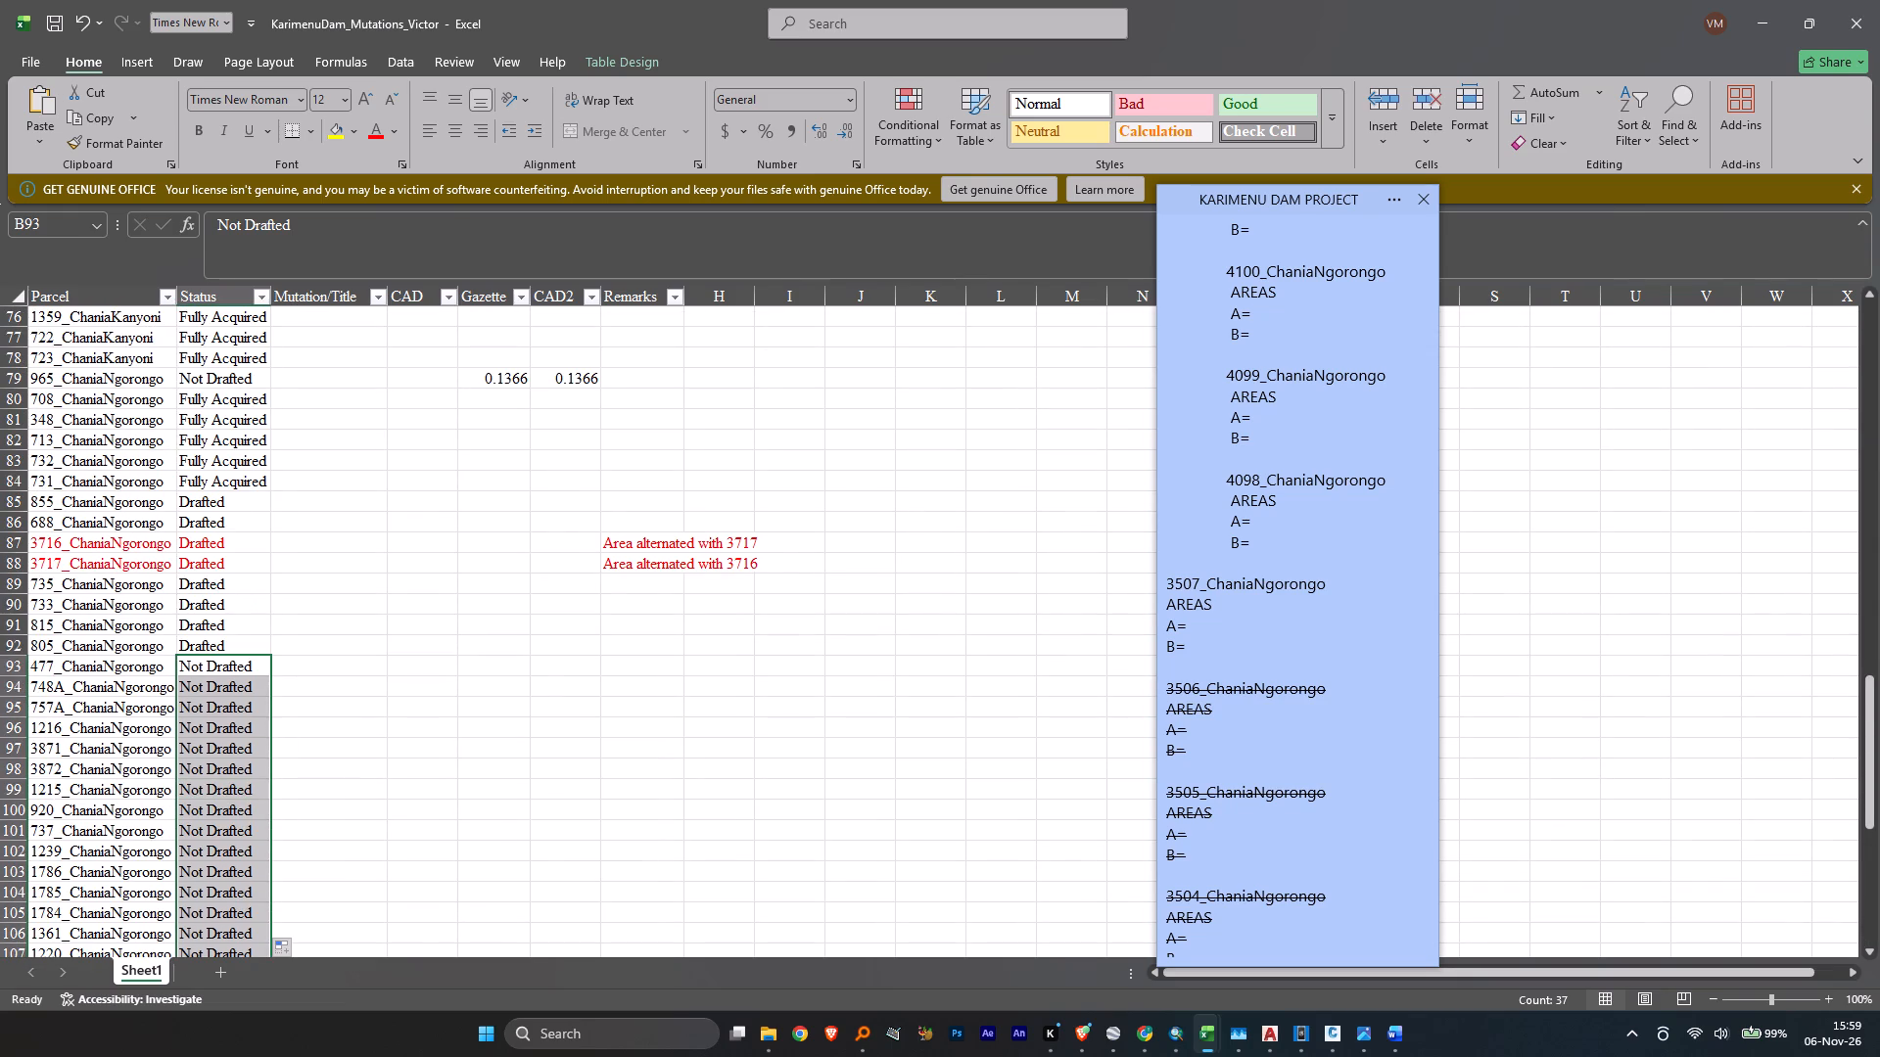
{"action": "scroll", "coordinate": [457, 657], "scroll_direction": "up", "scroll_amount": 4}
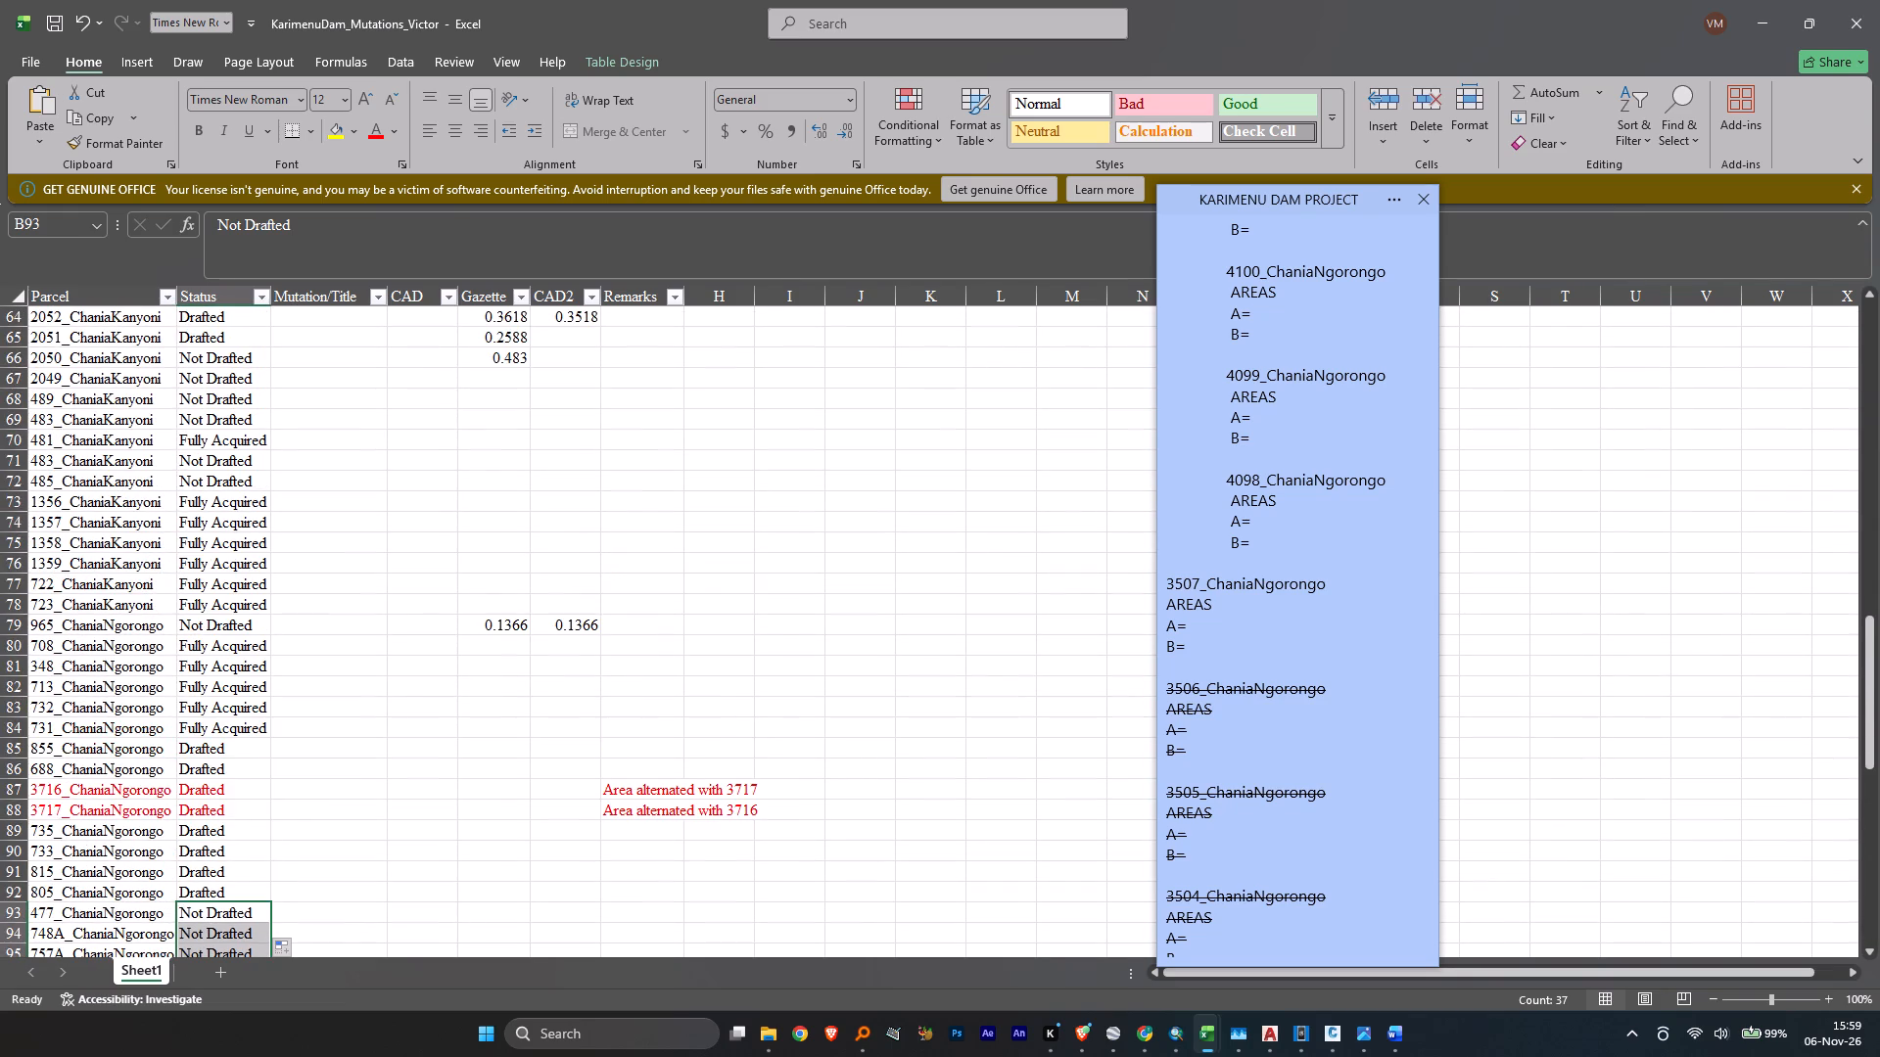
{"action": "scroll", "coordinate": [457, 657], "scroll_direction": "down", "scroll_amount": 5}
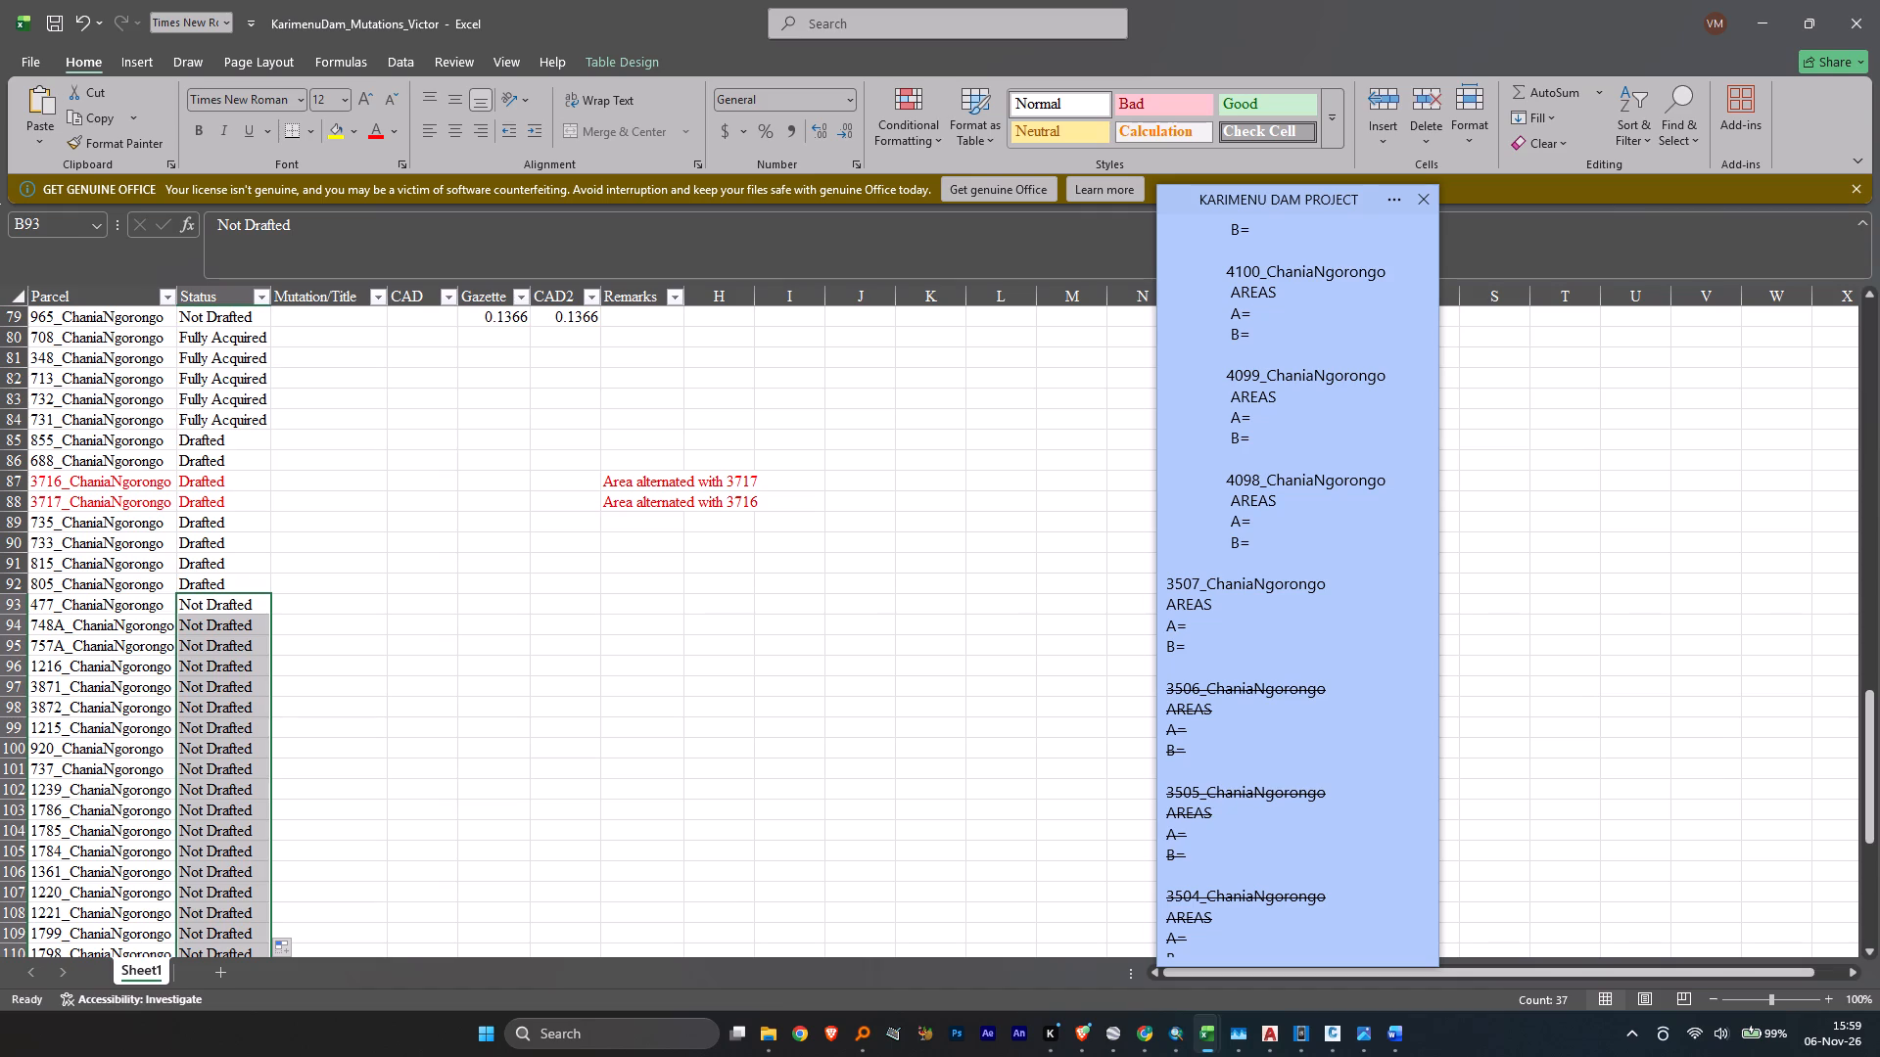
{"action": "scroll", "coordinate": [239, 623], "scroll_direction": "down", "scroll_amount": 4}
{"action": "scroll", "coordinate": [239, 623], "scroll_direction": "up", "scroll_amount": 3}
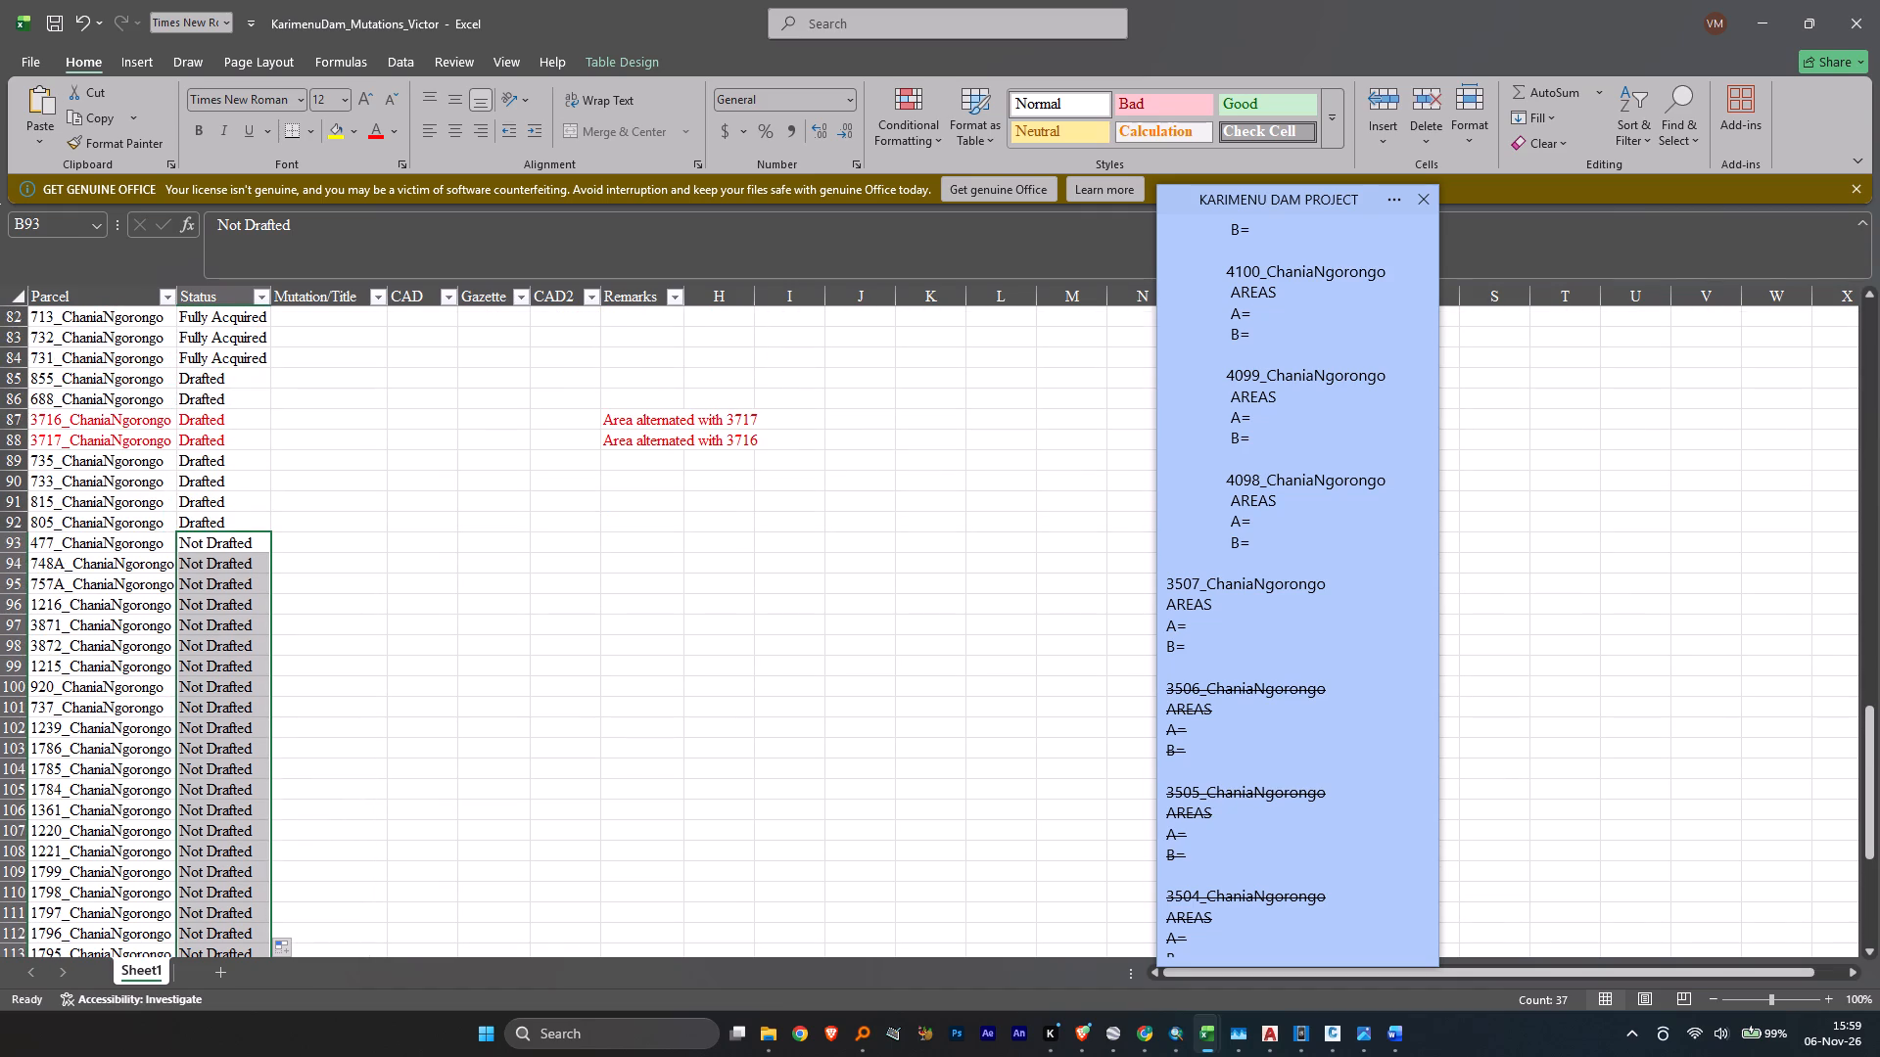
{"action": "scroll", "coordinate": [275, 623], "scroll_direction": "down", "scroll_amount": 11}
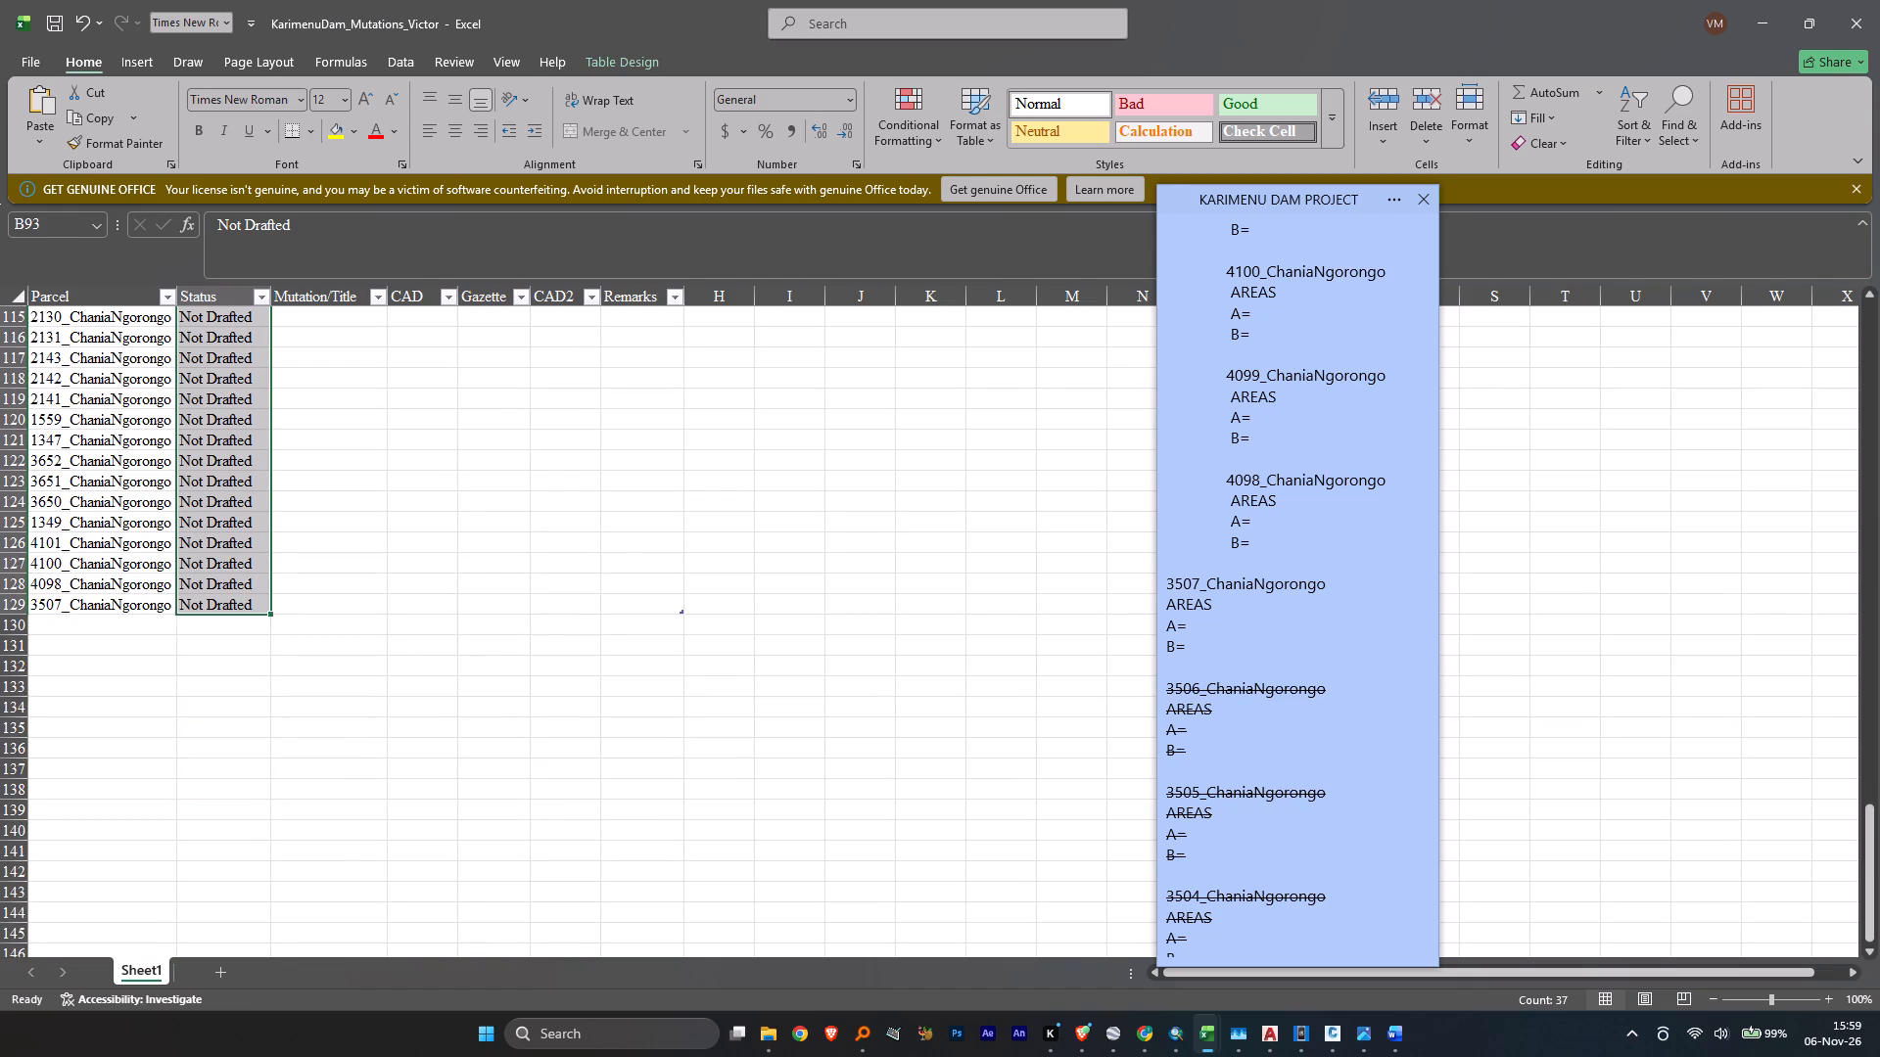
{"action": "scroll", "coordinate": [332, 576], "scroll_direction": "up", "scroll_amount": 15}
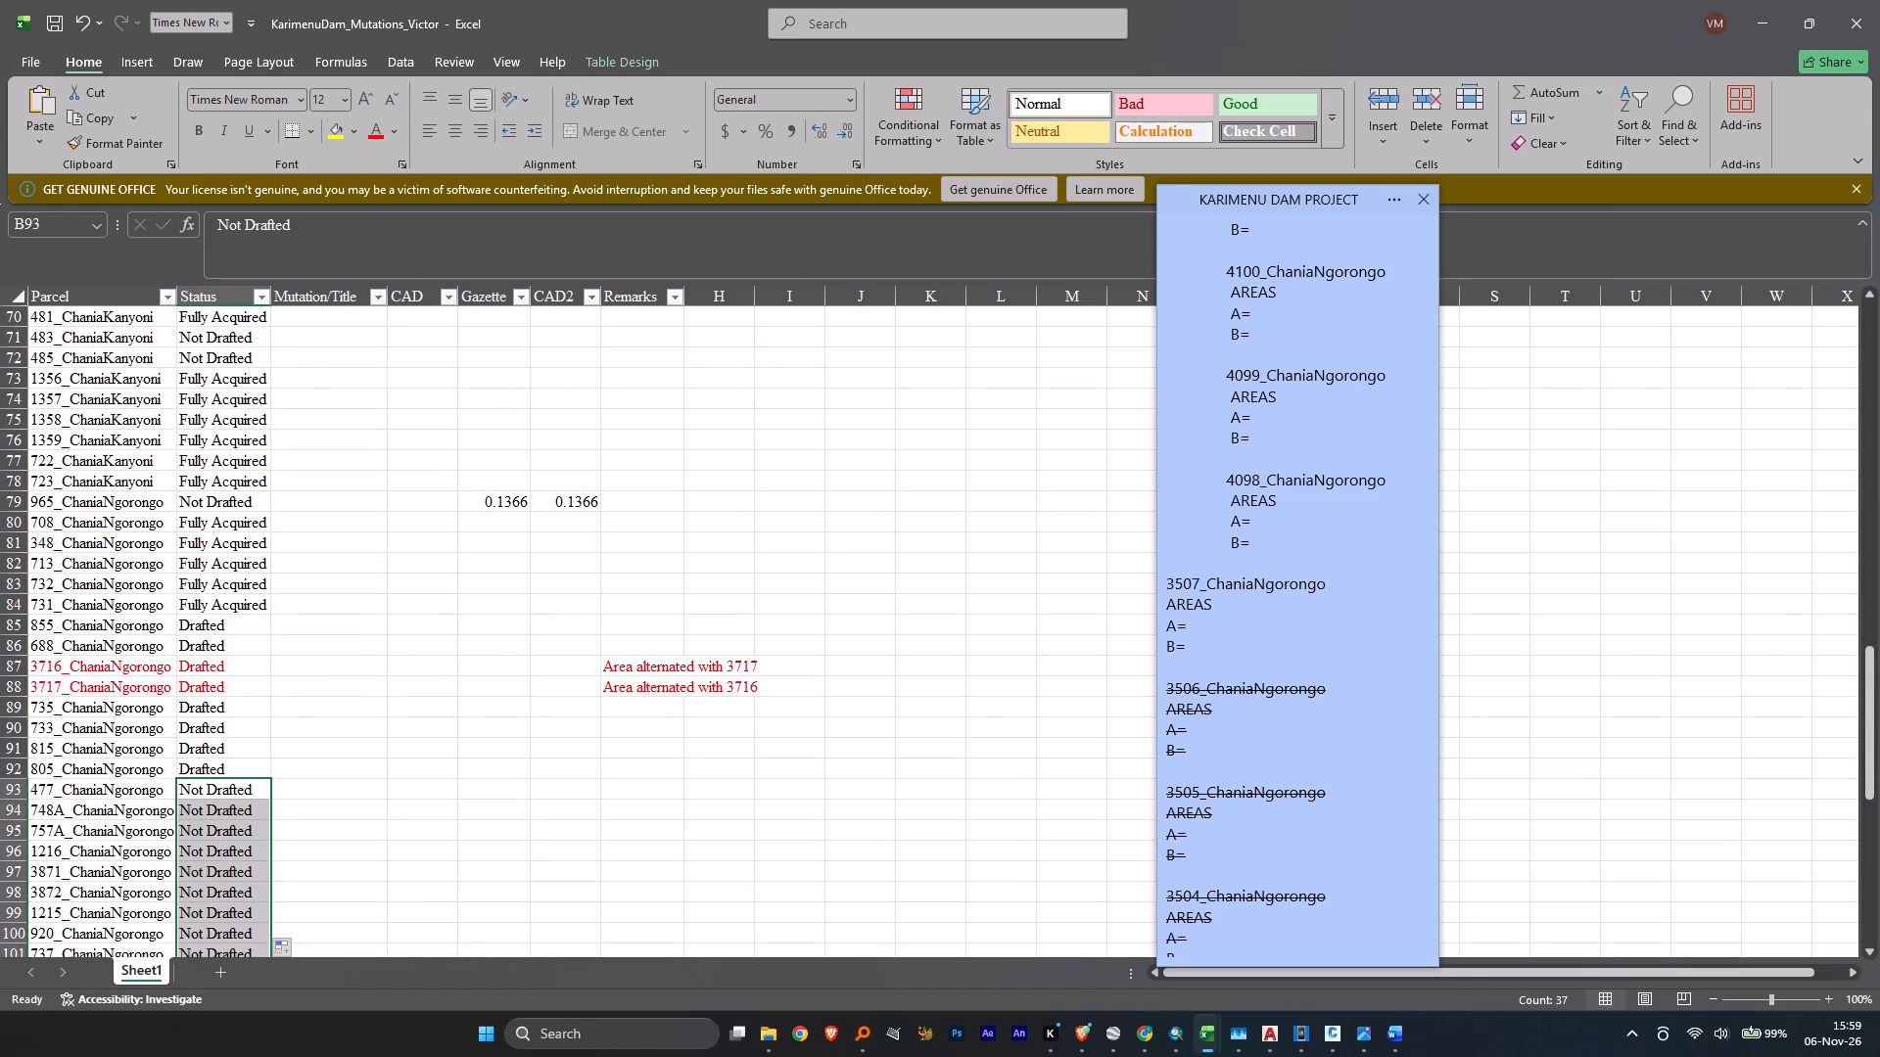
{"action": "scroll", "coordinate": [247, 612], "scroll_direction": "up", "scroll_amount": 6}
{"action": "scroll", "coordinate": [247, 612], "scroll_direction": "down", "scroll_amount": 9}
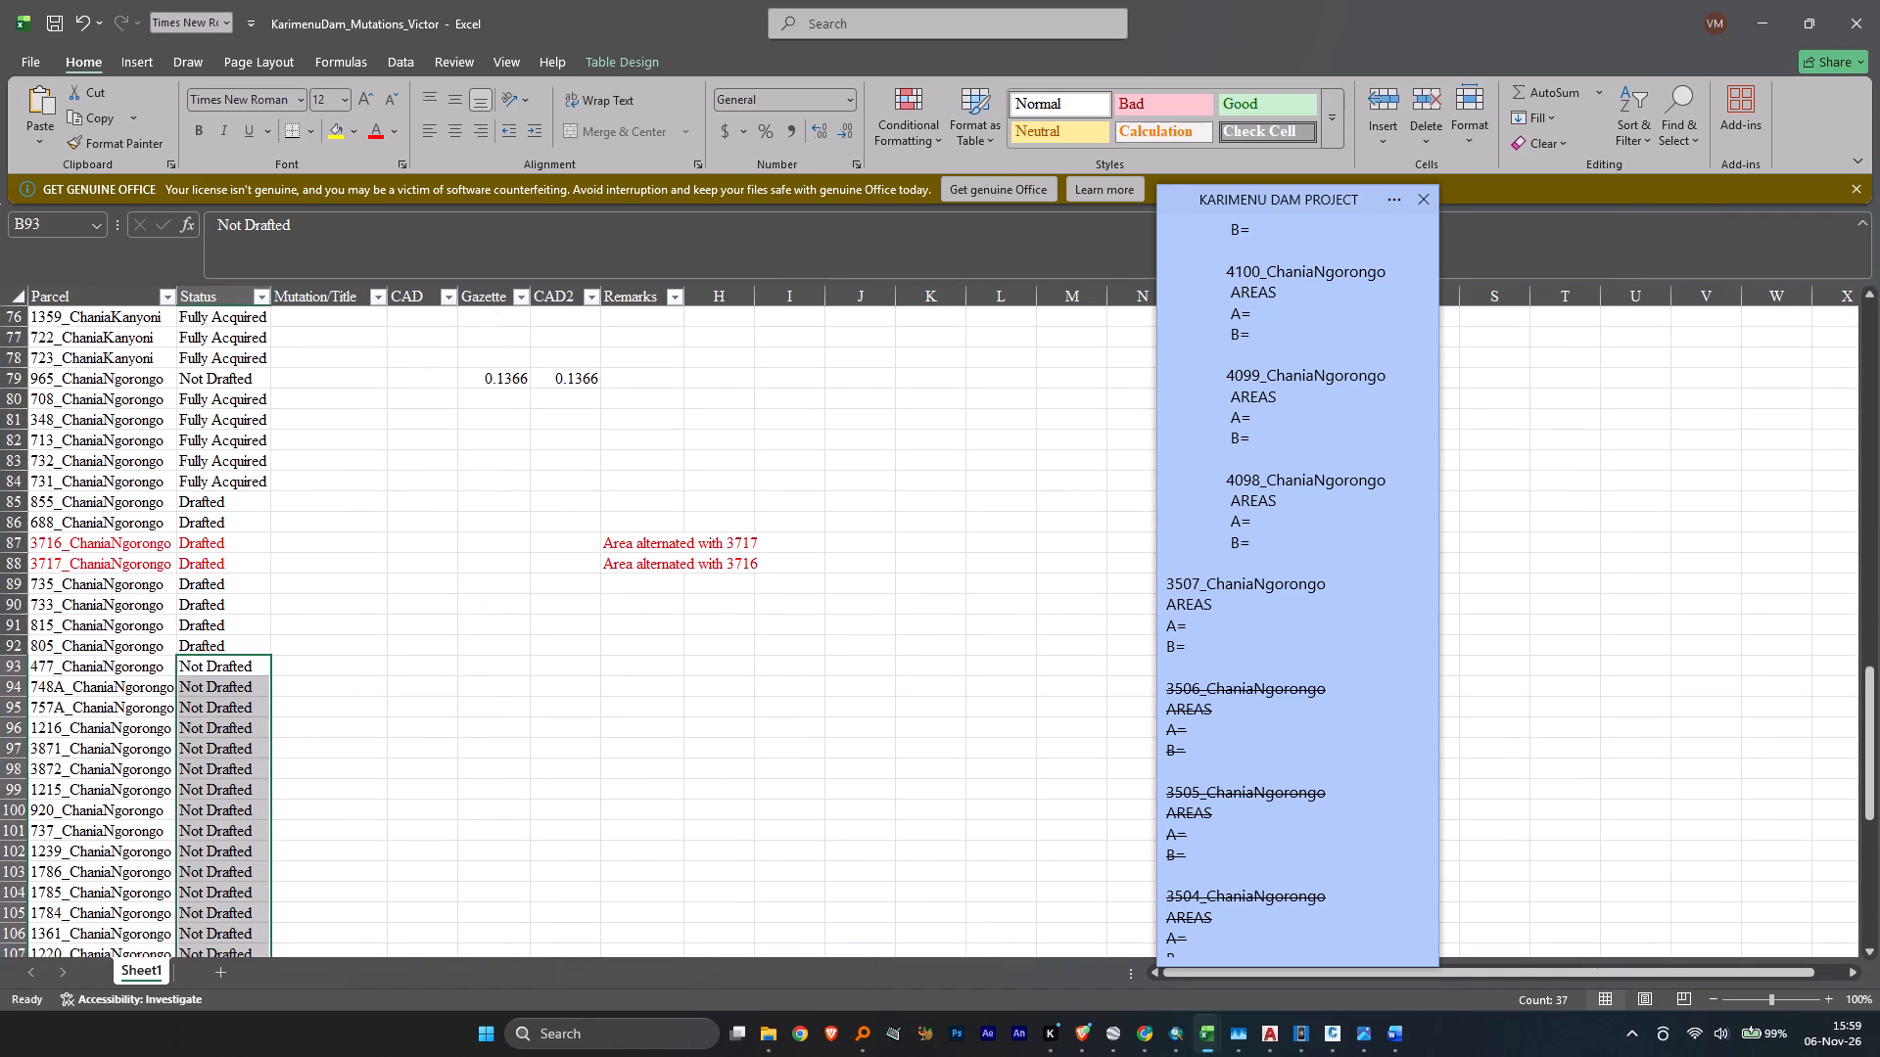
Save the mutation register workbook.
{"action": "left_click", "coordinate": [439, 675]}
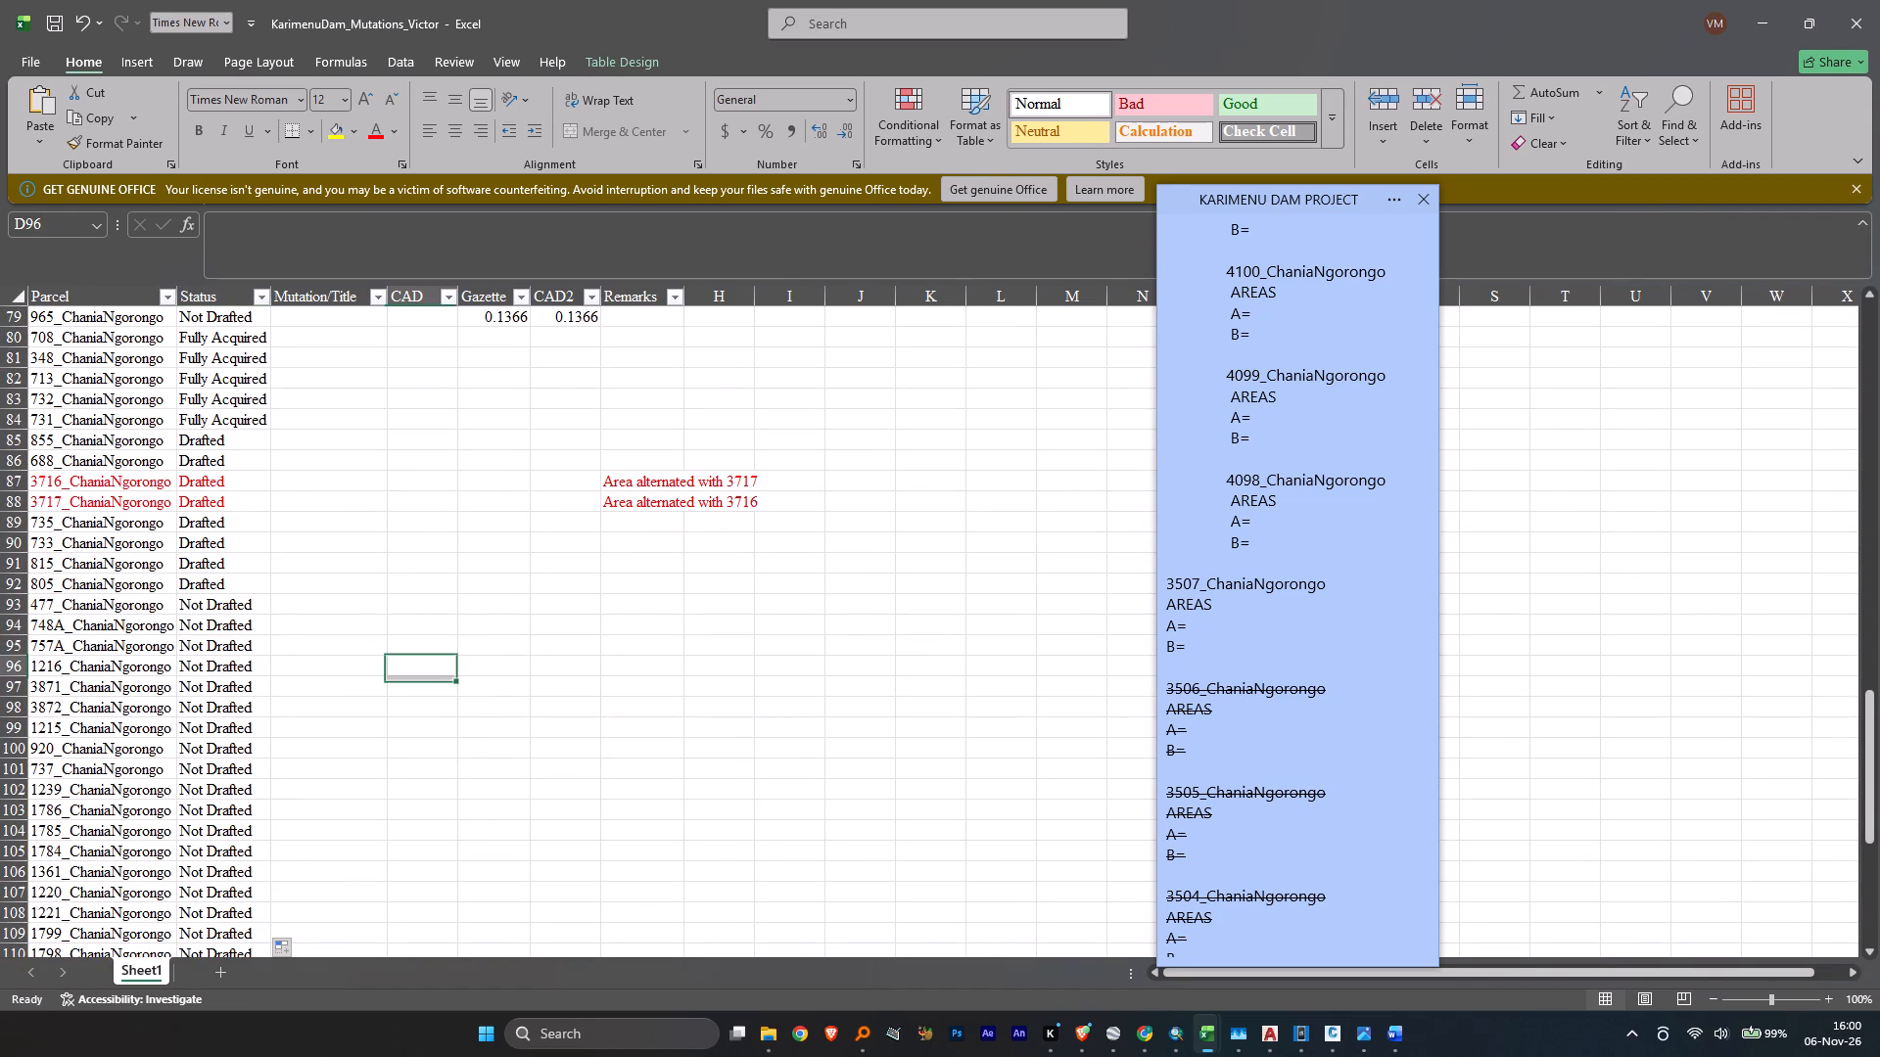
{"action": "key", "text": "ctrl+s"}
Review the register's parcel rows and check the project sticky note for struck-out ChaniaNgorongo parcels.
{"action": "scroll", "coordinate": [395, 613], "scroll_direction": "down", "scroll_amount": 11}
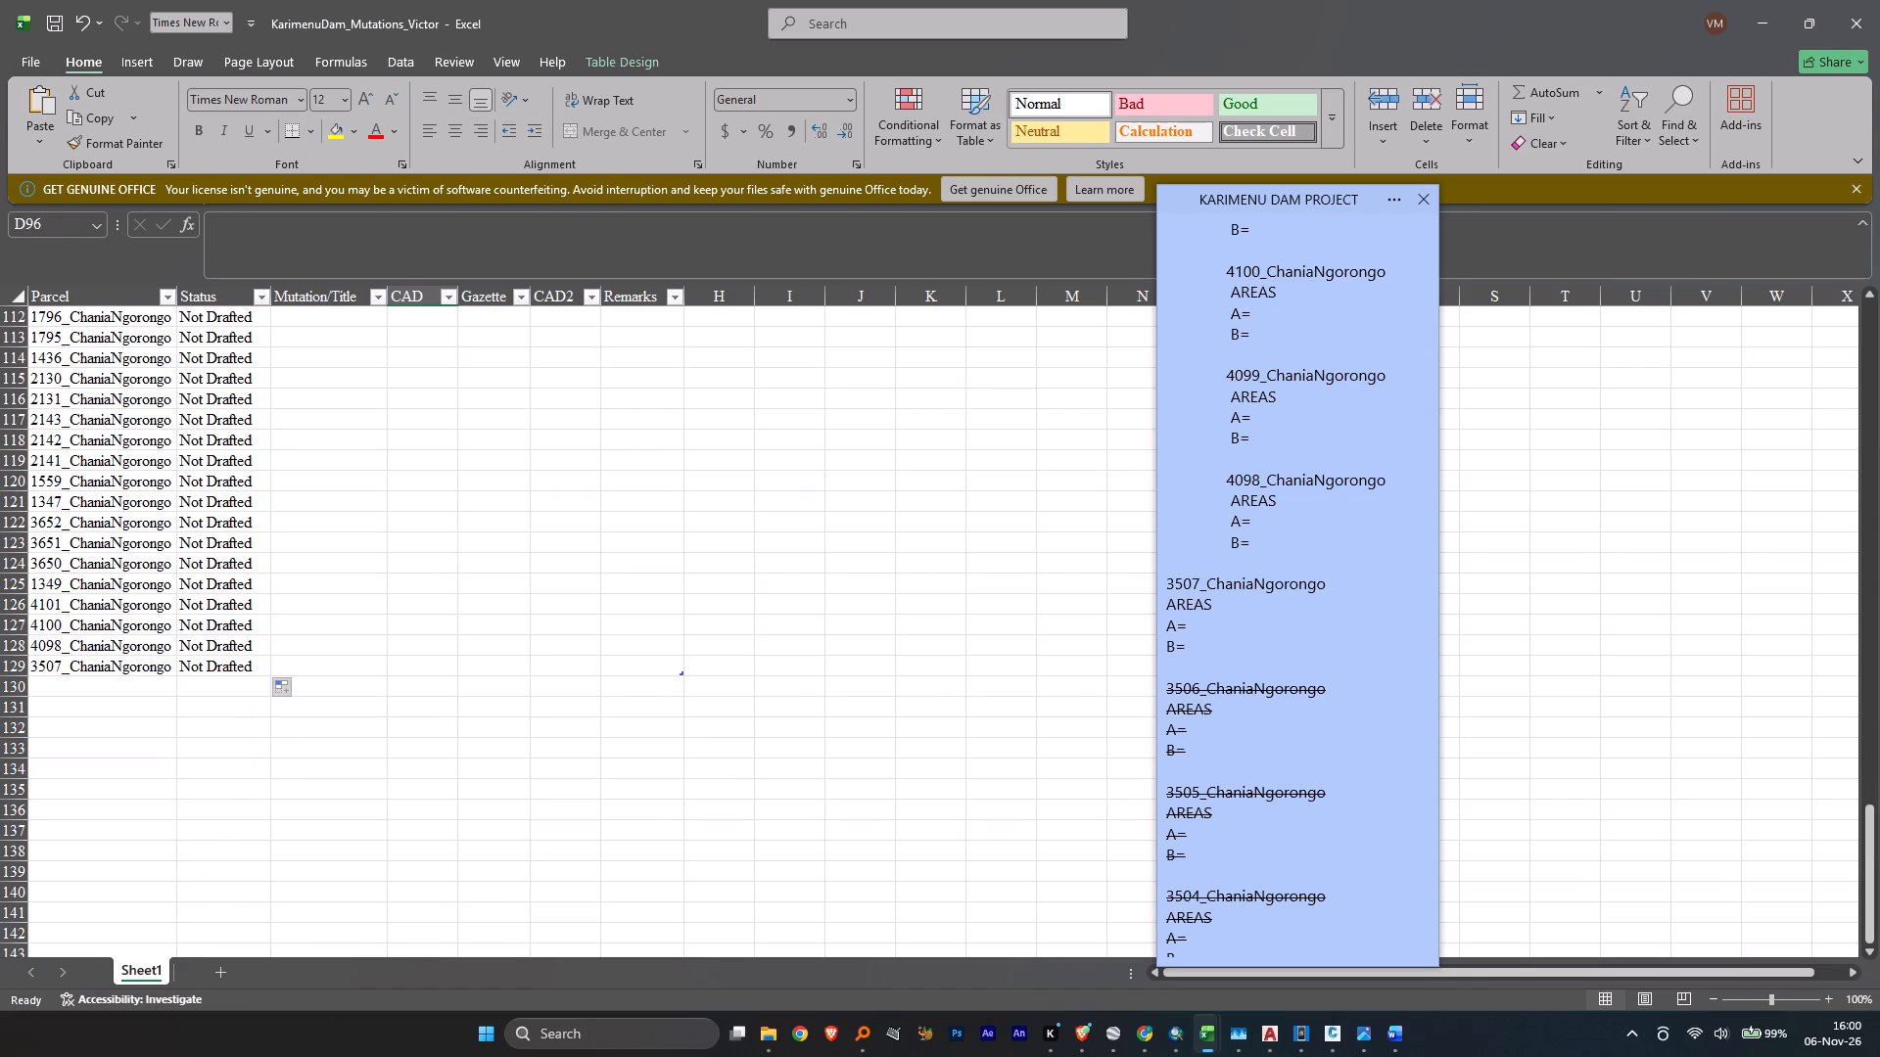
{"action": "scroll", "coordinate": [404, 625], "scroll_direction": "up", "scroll_amount": 5}
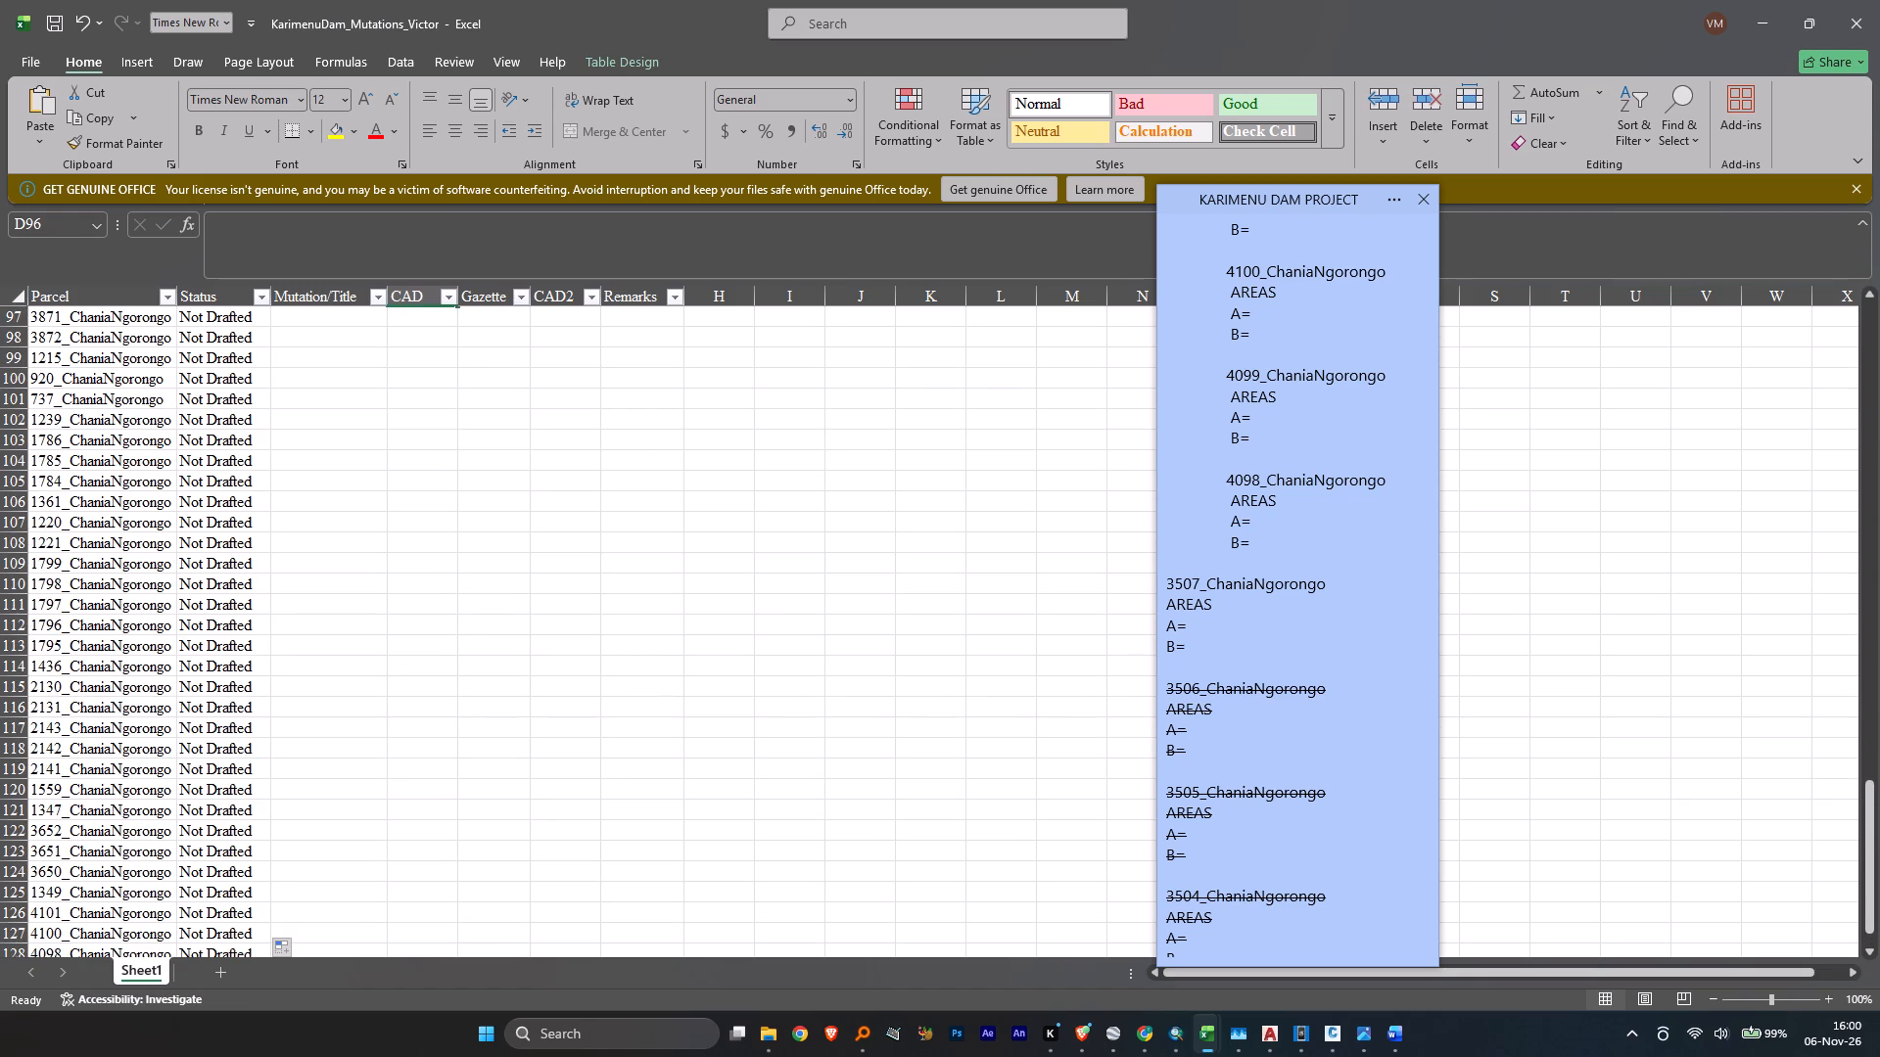
{"action": "scroll", "coordinate": [406, 625], "scroll_direction": "up", "scroll_amount": 17}
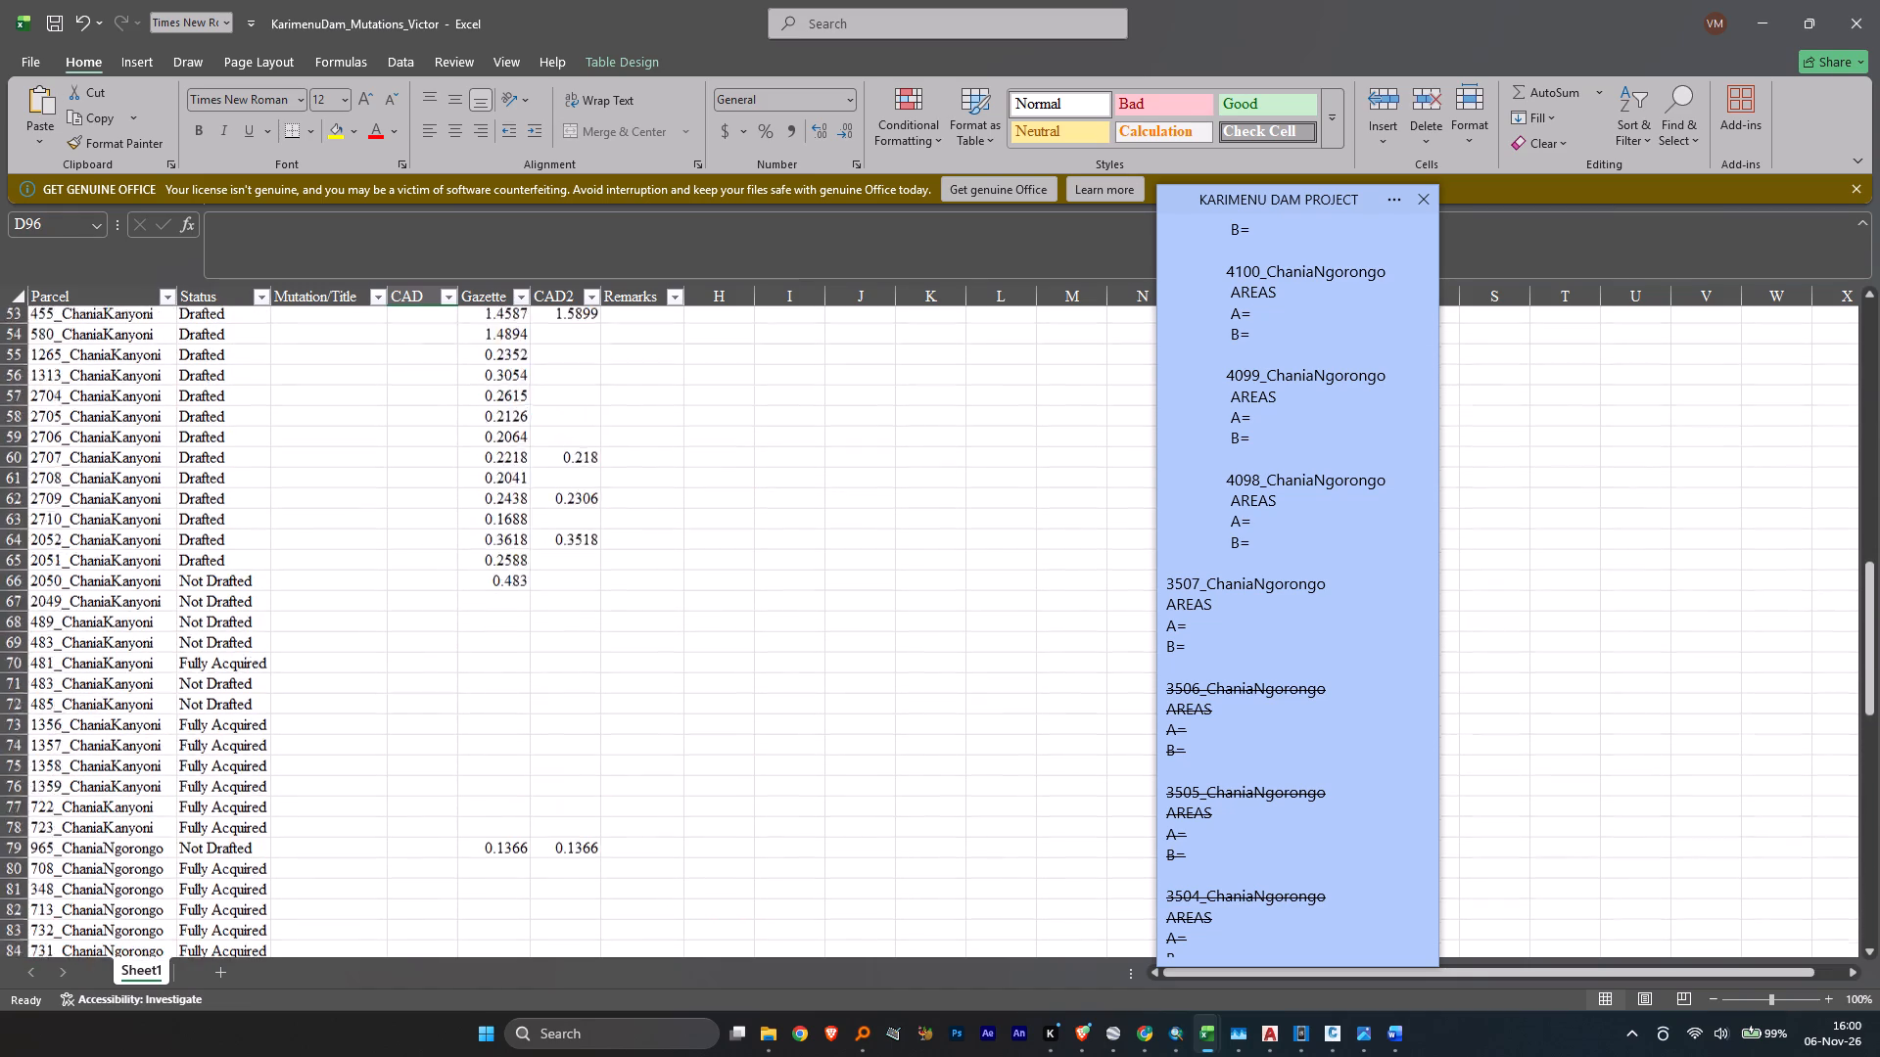
{"action": "scroll", "coordinate": [363, 596], "scroll_direction": "up", "scroll_amount": 7}
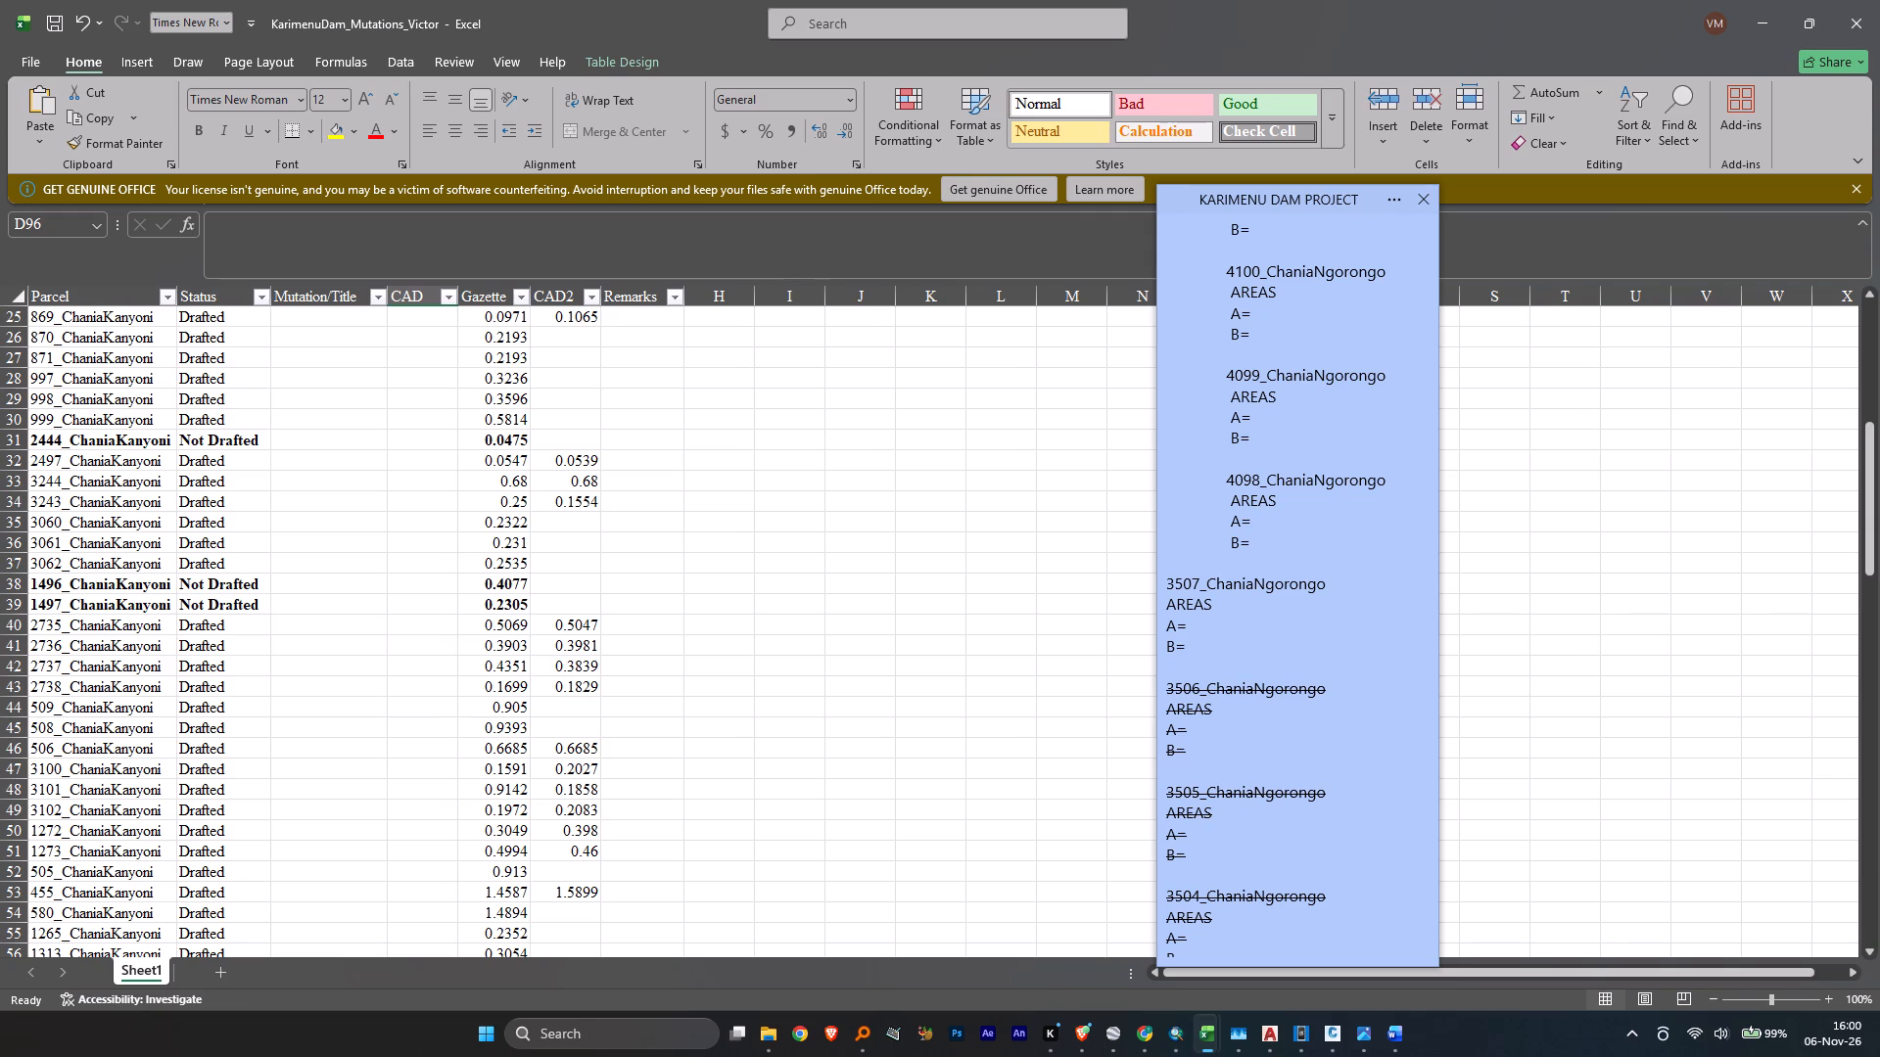
{"action": "scroll", "coordinate": [1289, 678], "scroll_direction": "up", "scroll_amount": 2}
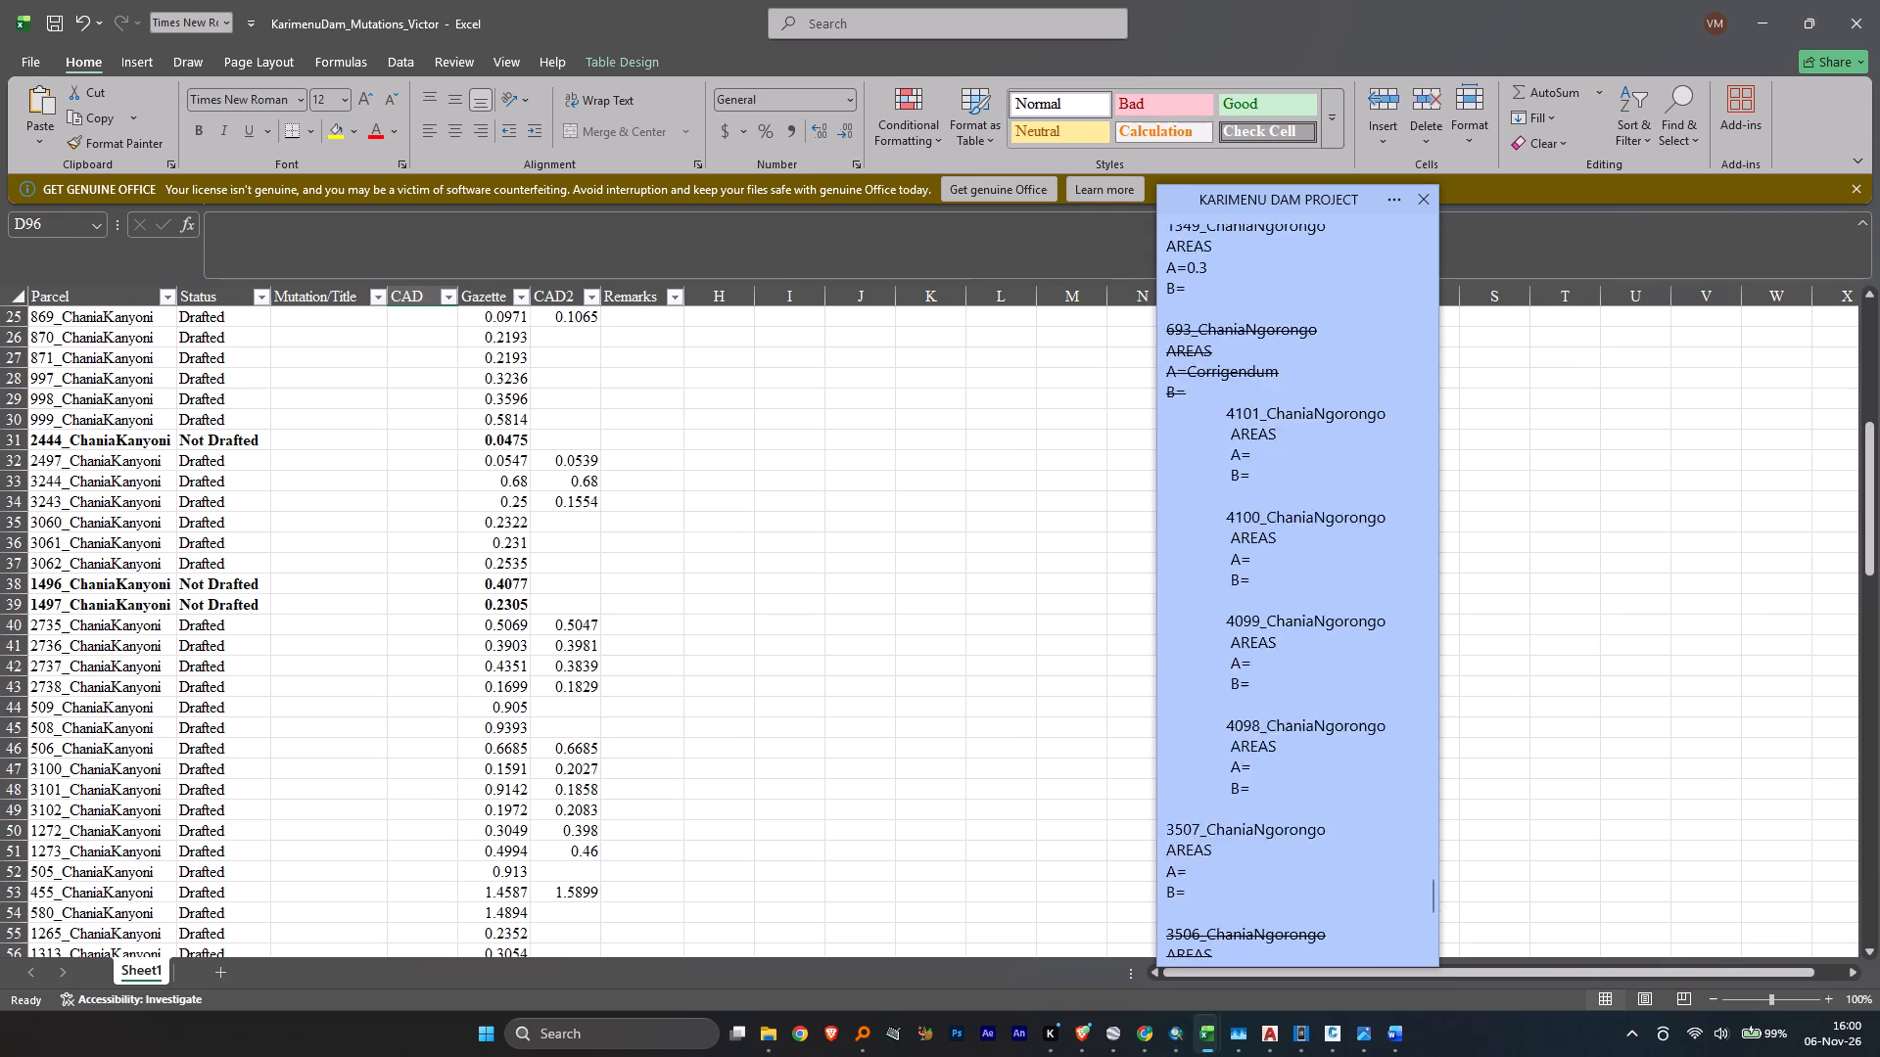
{"action": "scroll", "coordinate": [1289, 678], "scroll_direction": "up", "scroll_amount": 4}
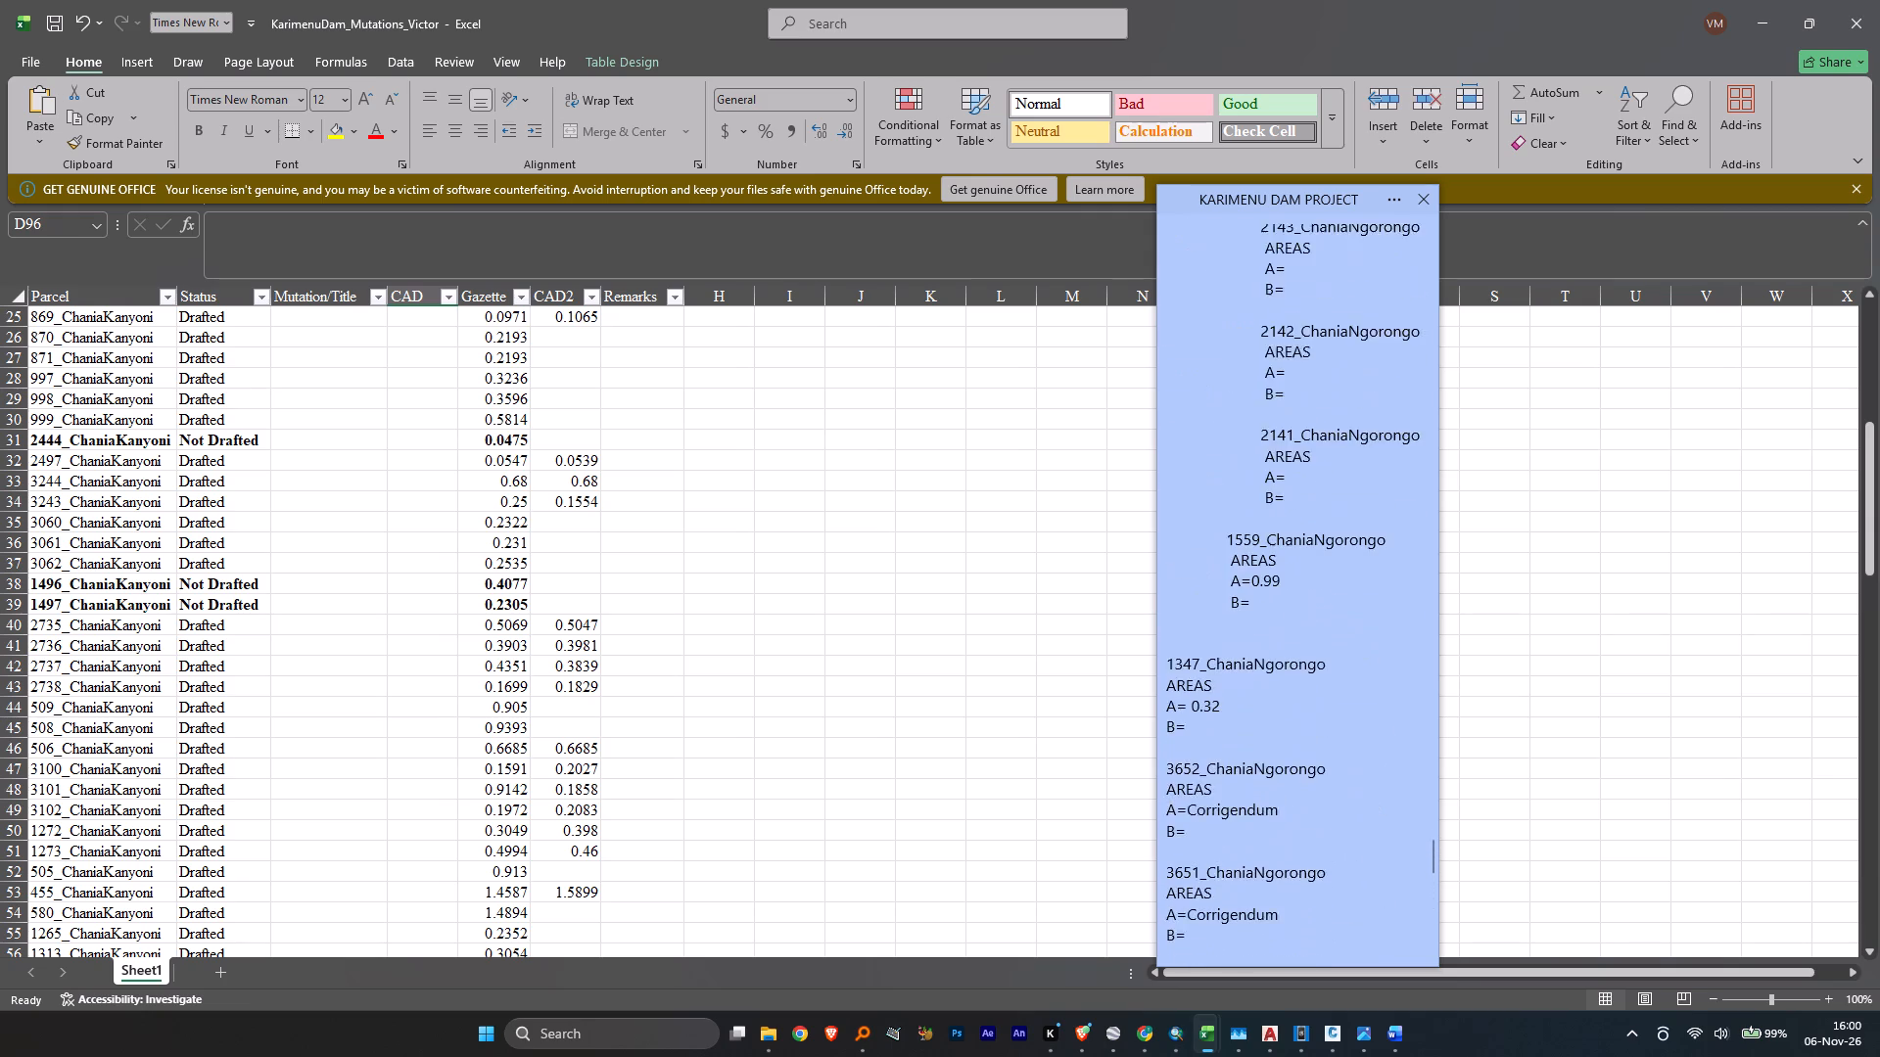
{"action": "scroll", "coordinate": [1289, 678], "scroll_direction": "up", "scroll_amount": 2}
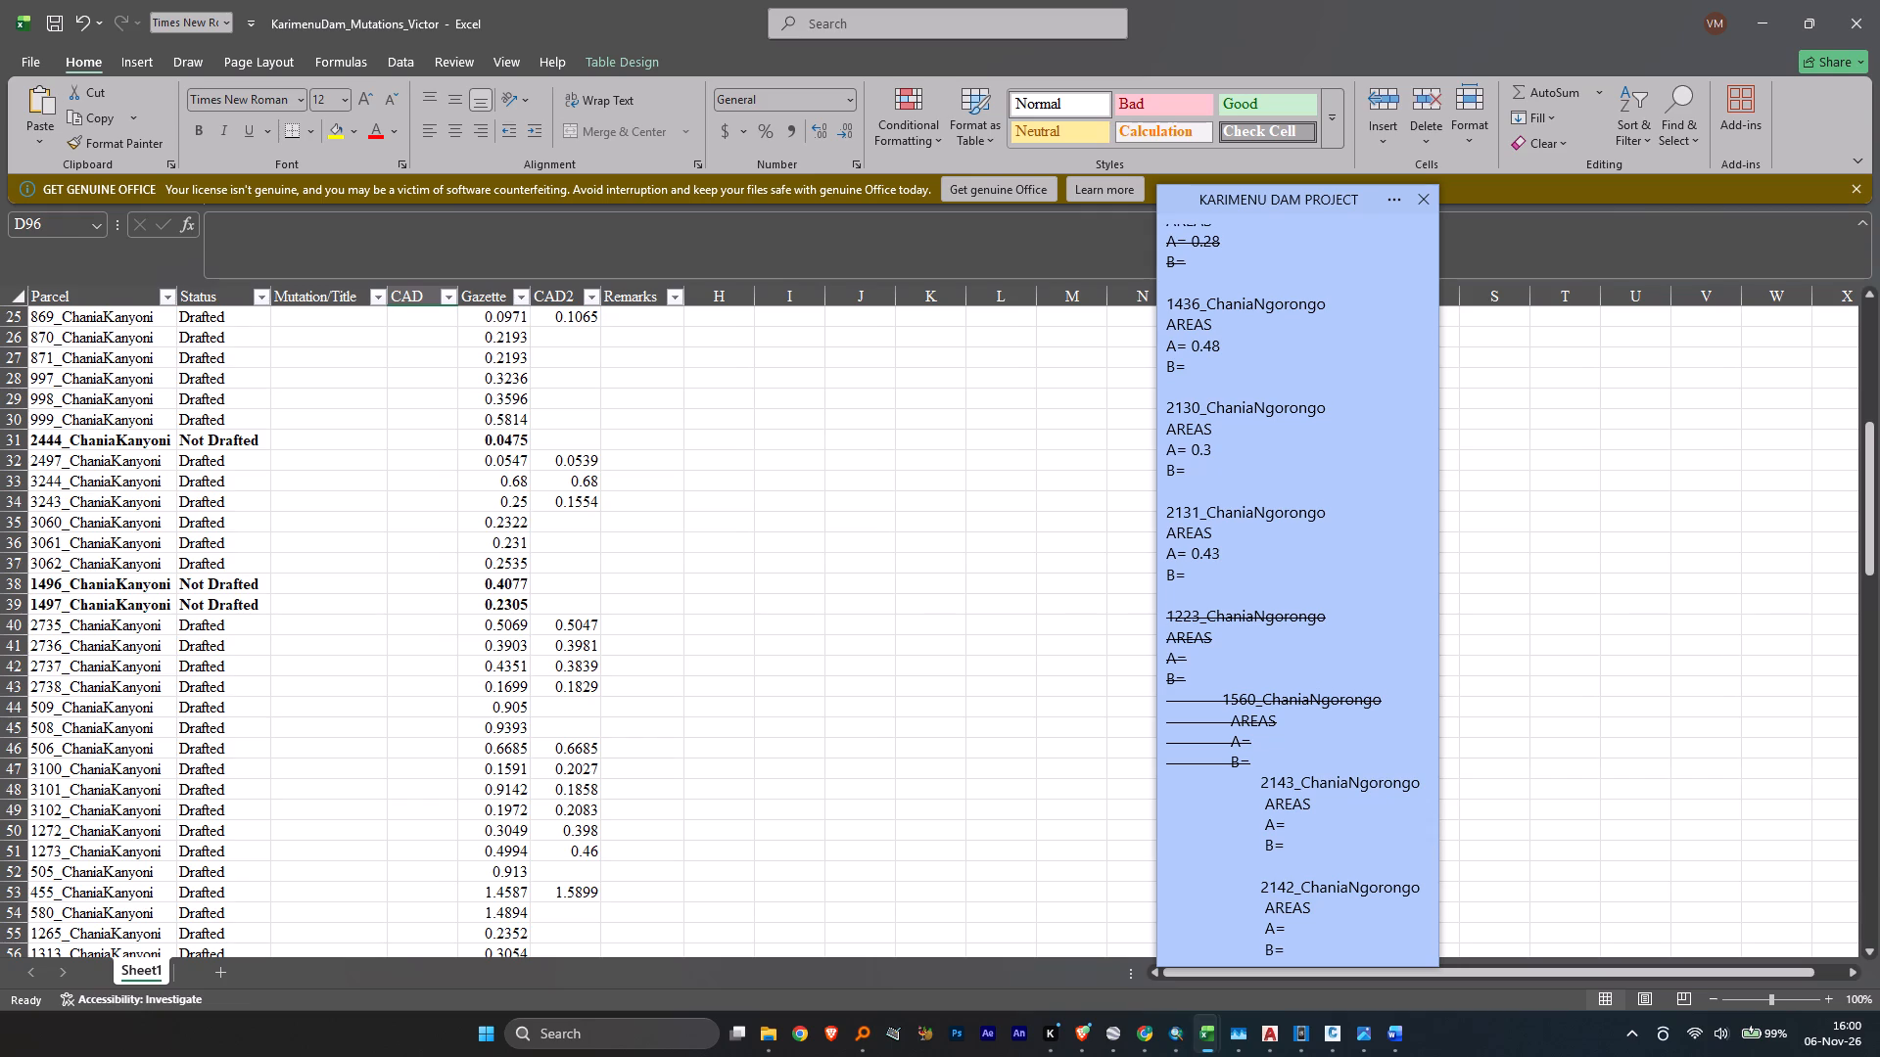
{"action": "scroll", "coordinate": [1289, 678], "scroll_direction": "up", "scroll_amount": 1}
Make the entire register row of the struck-out parcel 1795_ChaniaNgorongo bold.
{"action": "scroll", "coordinate": [586, 595], "scroll_direction": "down", "scroll_amount": 1}
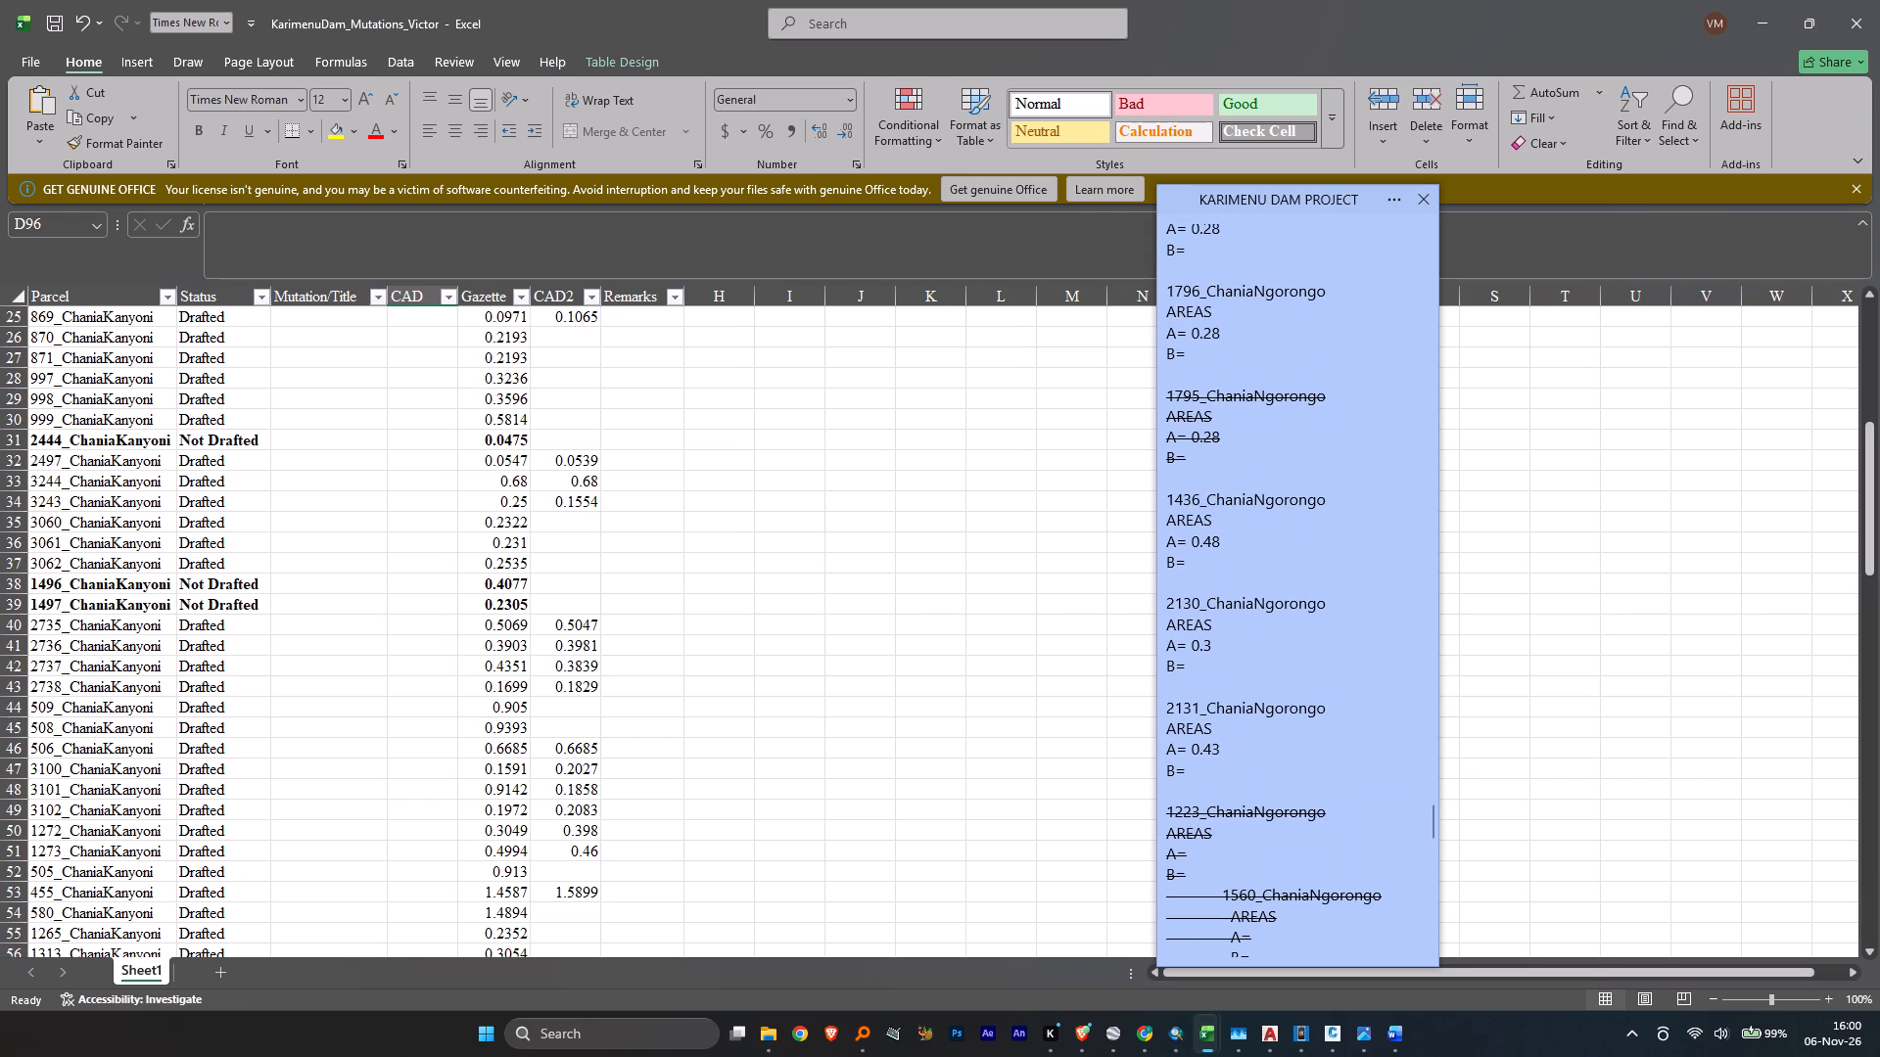
{"action": "scroll", "coordinate": [586, 595], "scroll_direction": "down", "scroll_amount": 13}
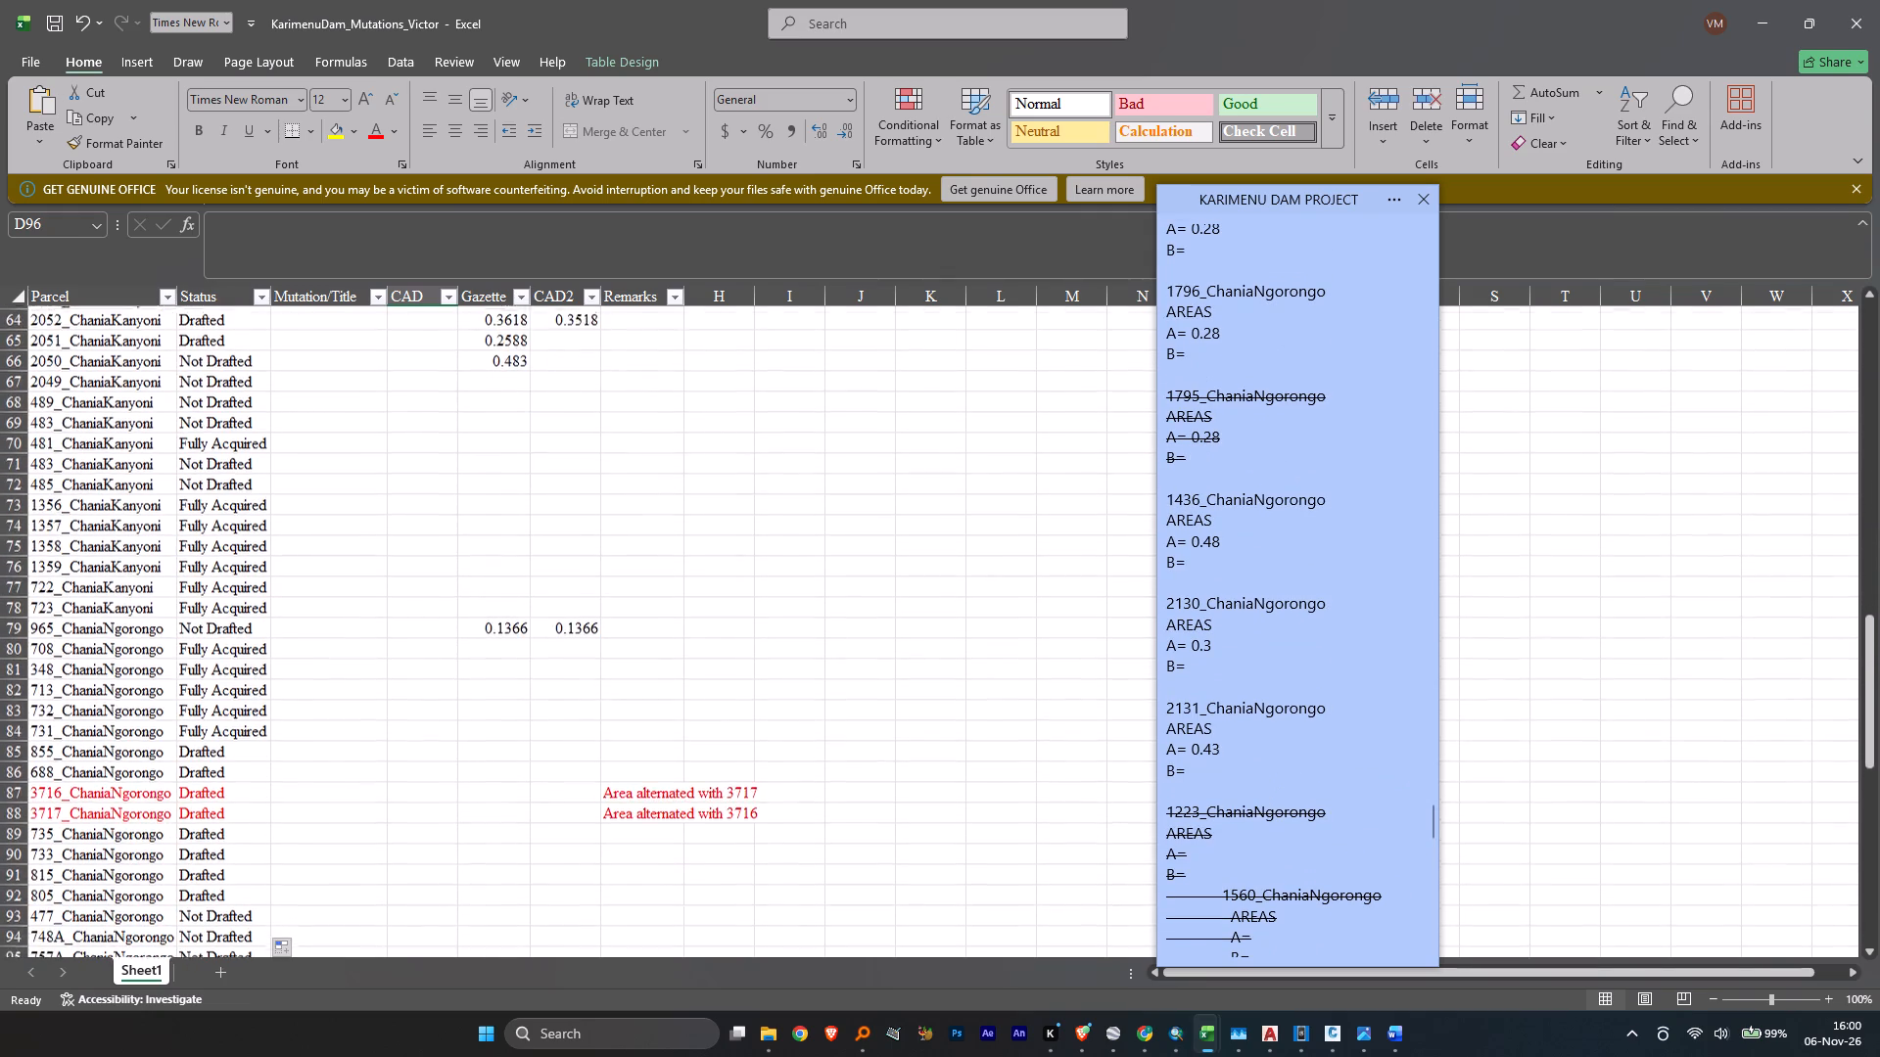
{"action": "scroll", "coordinate": [588, 595], "scroll_direction": "down", "scroll_amount": 3}
{"action": "scroll", "coordinate": [99, 756], "scroll_direction": "down", "scroll_amount": 1}
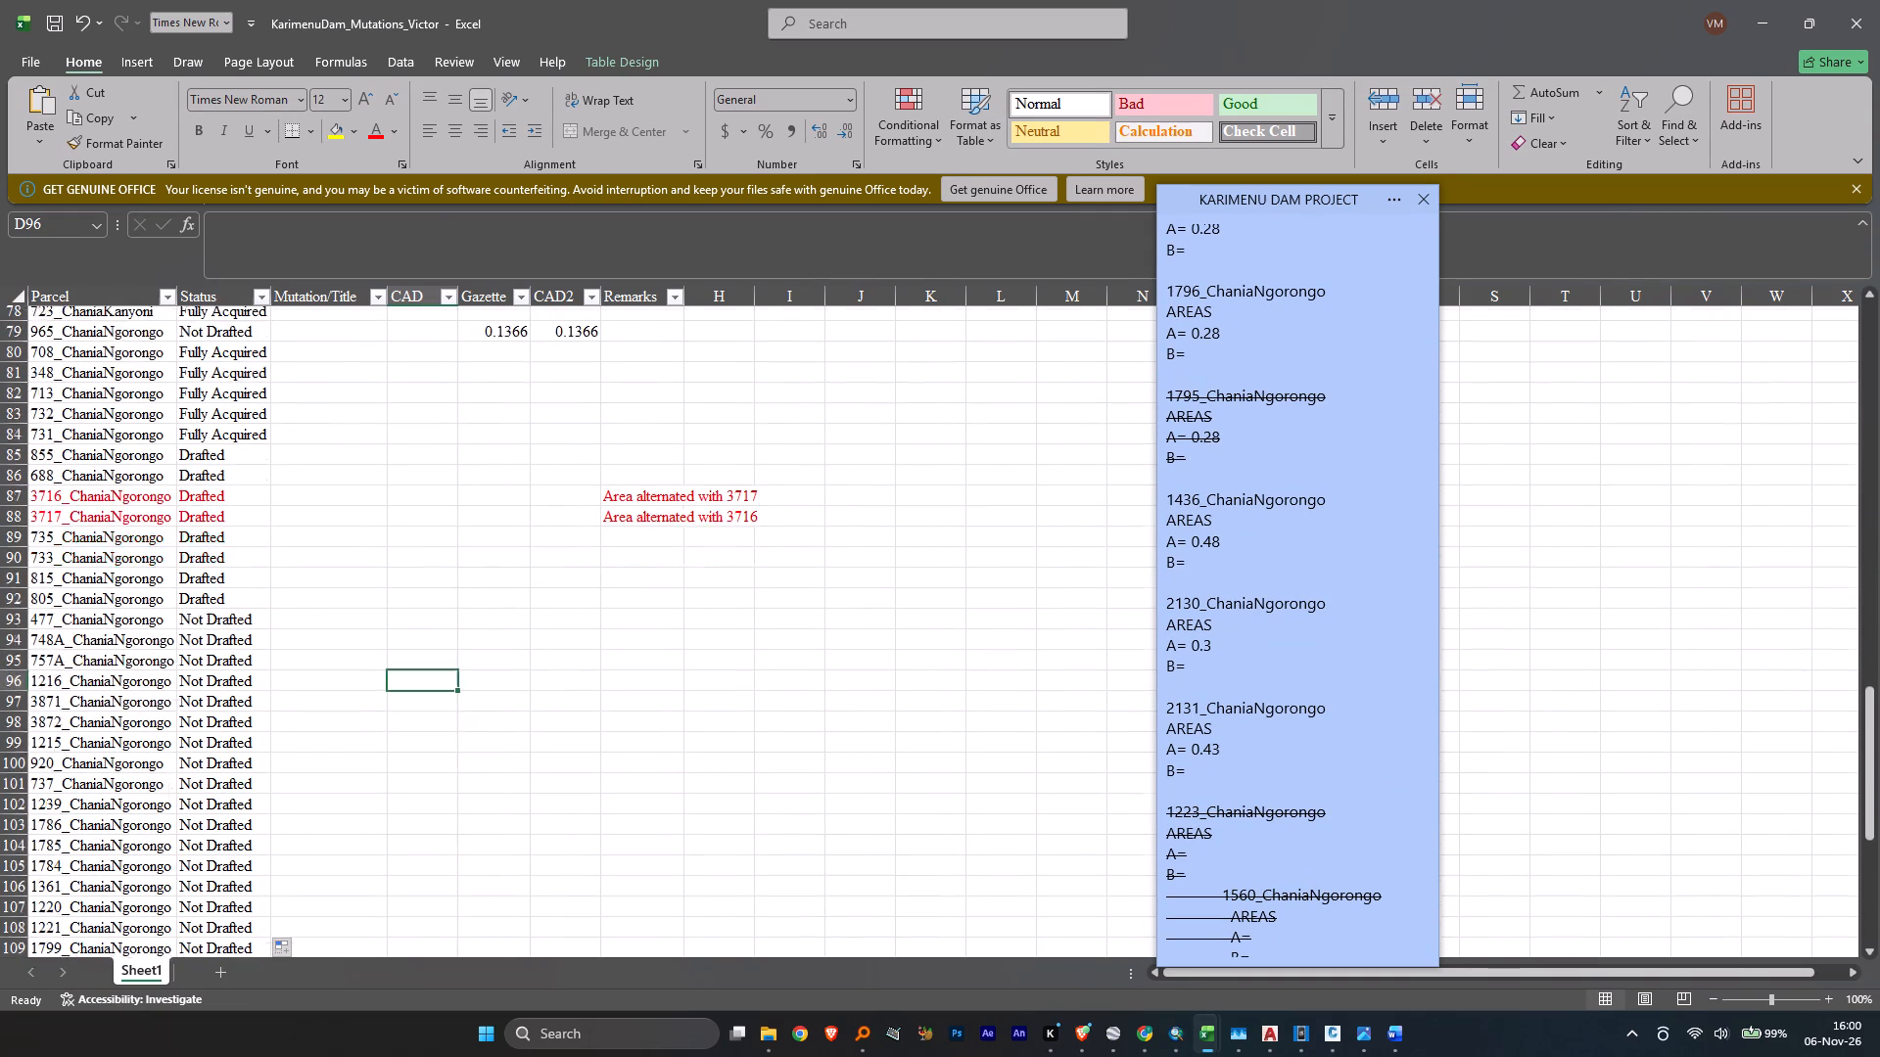
{"action": "scroll", "coordinate": [99, 761], "scroll_direction": "down", "scroll_amount": 4}
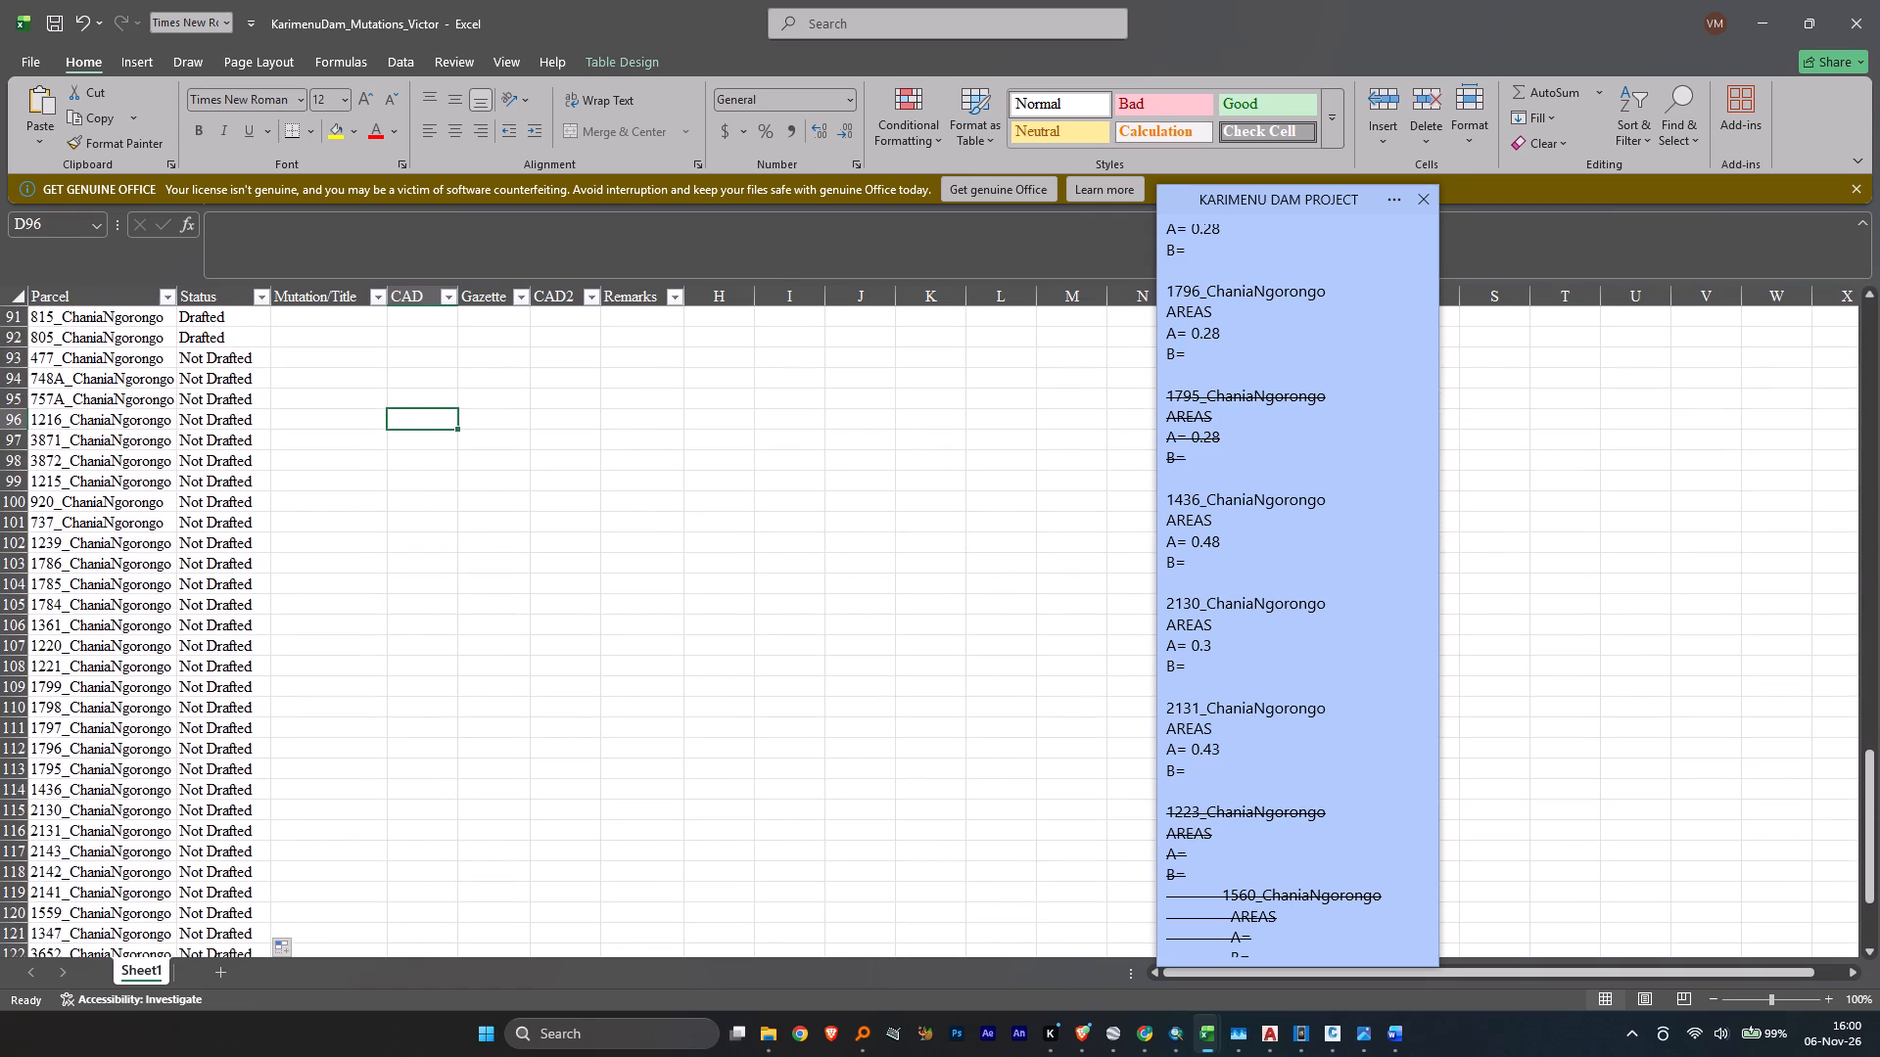
{"action": "left_click", "coordinate": [19, 770]}
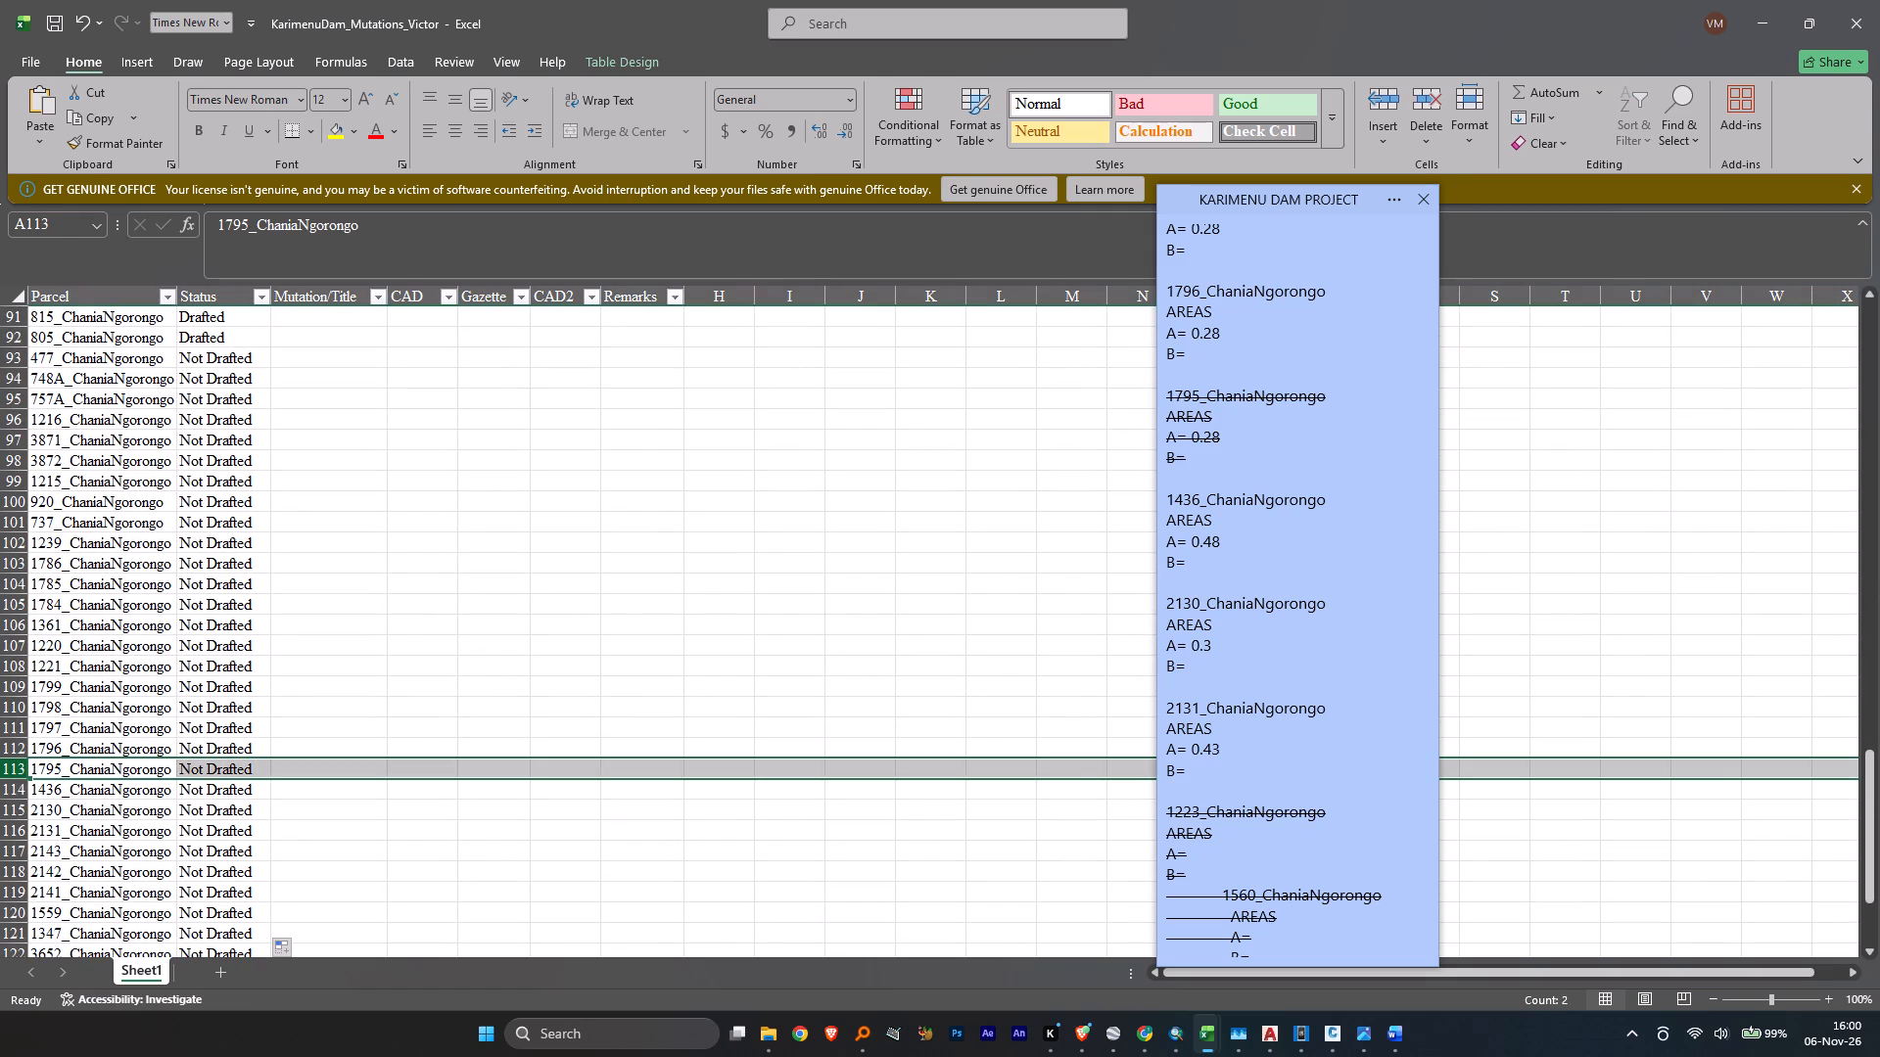
{"action": "key", "text": "ctrl+b"}
{"action": "left_click", "coordinate": [338, 872]}
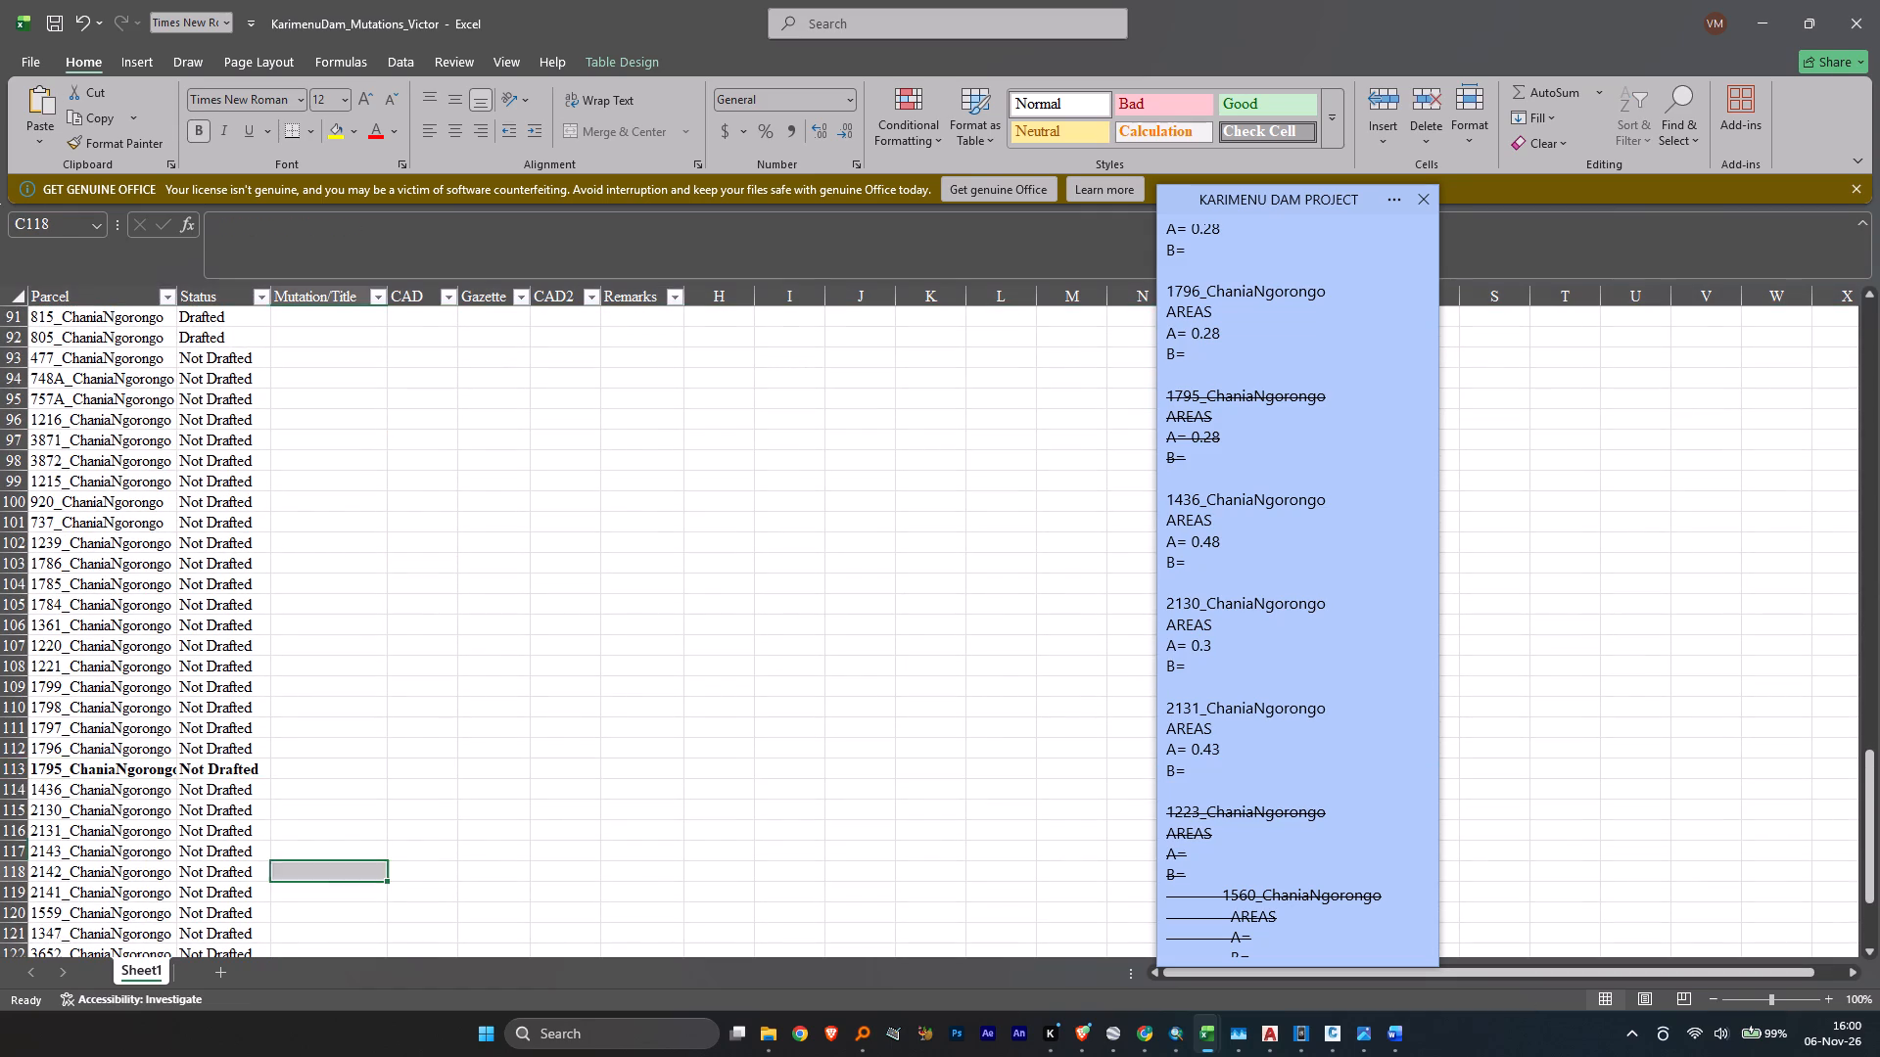
Filter the register's Status column to Drafted only, select the filtered statuses to count them, and look through the listed parcels.
{"action": "scroll", "coordinate": [285, 665], "scroll_direction": "up", "scroll_amount": 3}
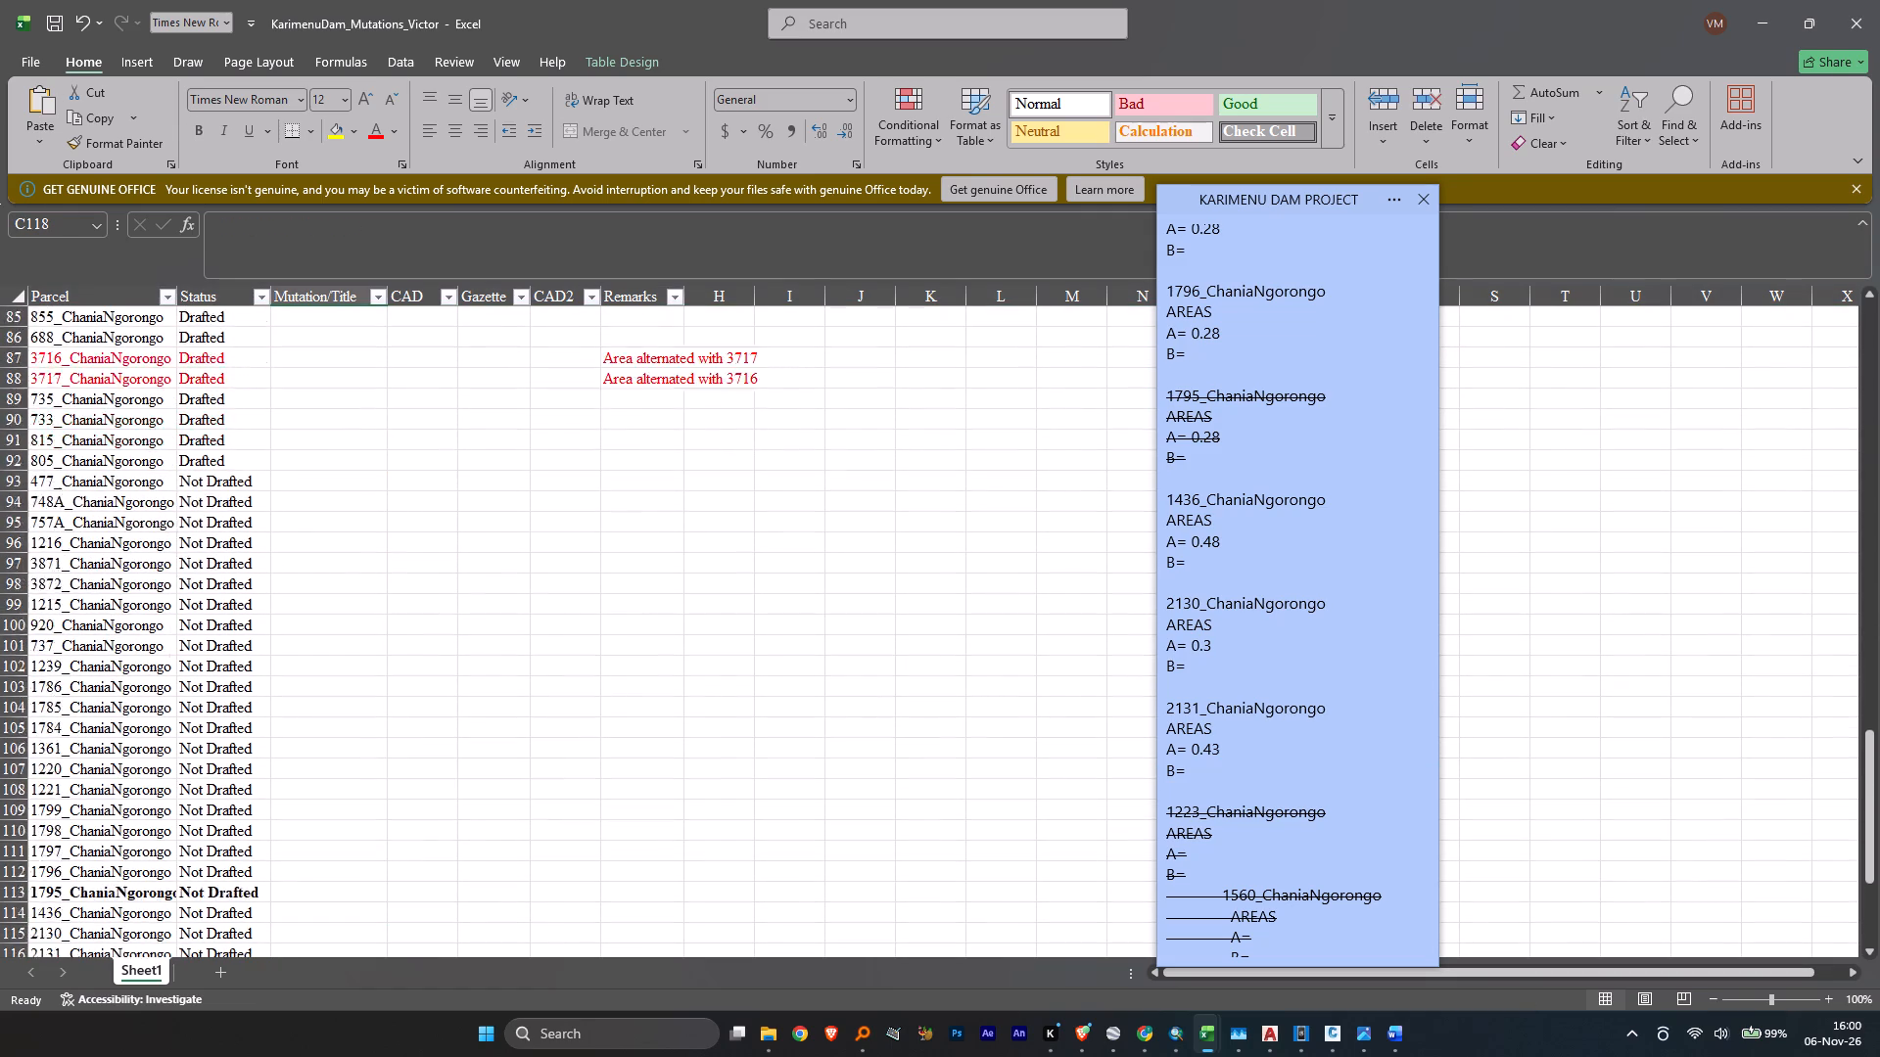
{"action": "scroll", "coordinate": [285, 665], "scroll_direction": "up", "scroll_amount": 7}
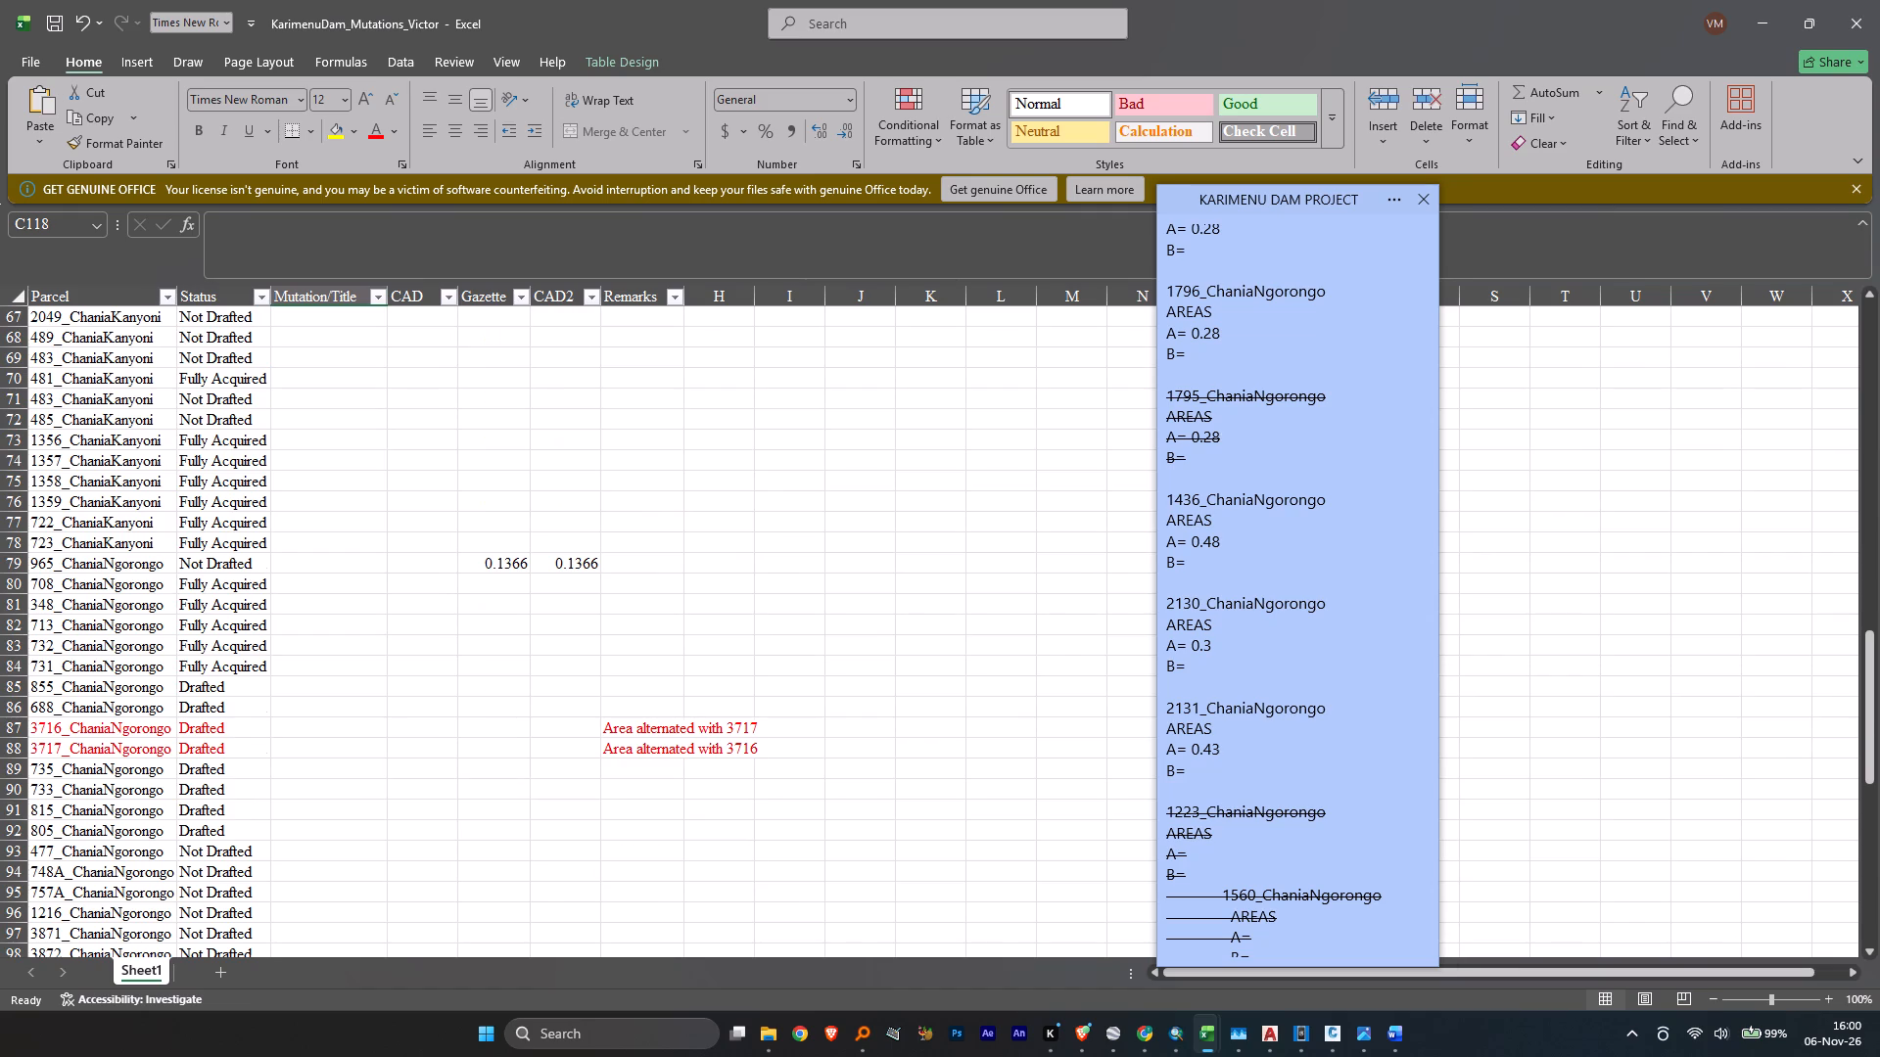
{"action": "scroll", "coordinate": [284, 669], "scroll_direction": "up", "scroll_amount": 7}
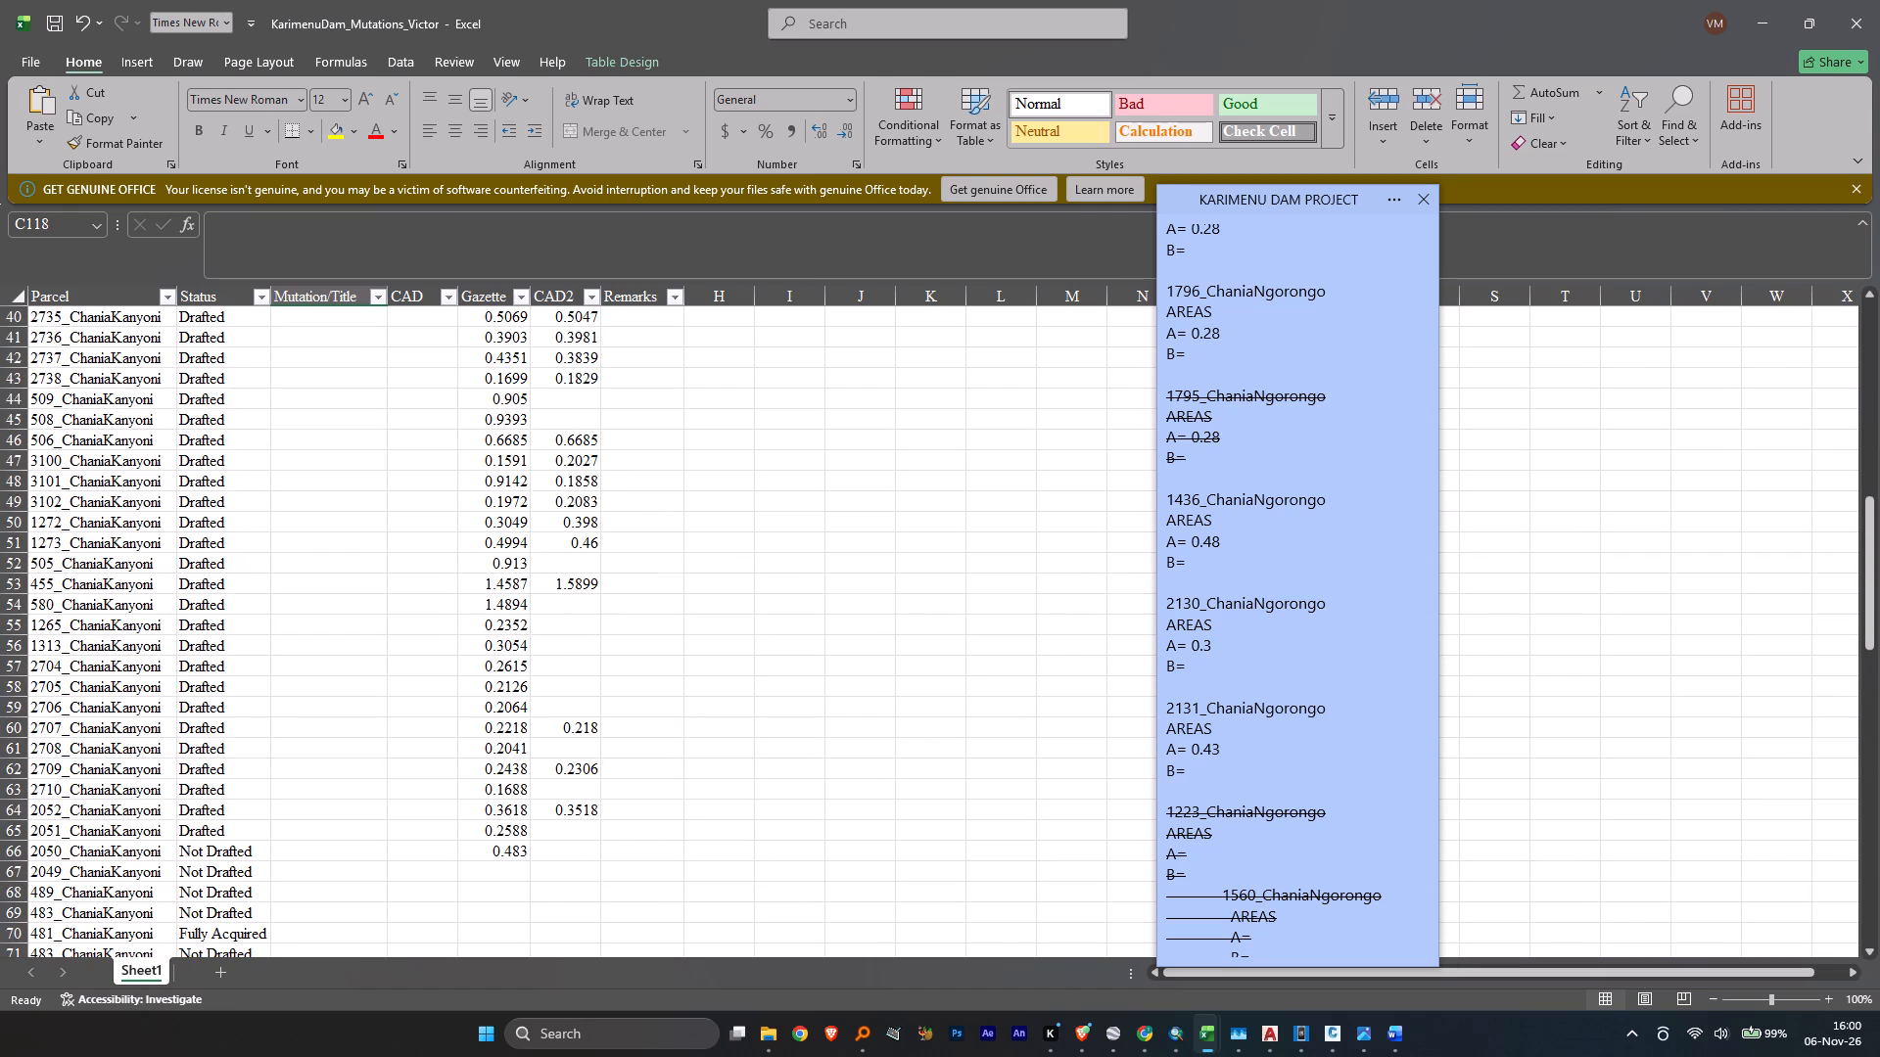
{"action": "left_click", "coordinate": [259, 296]}
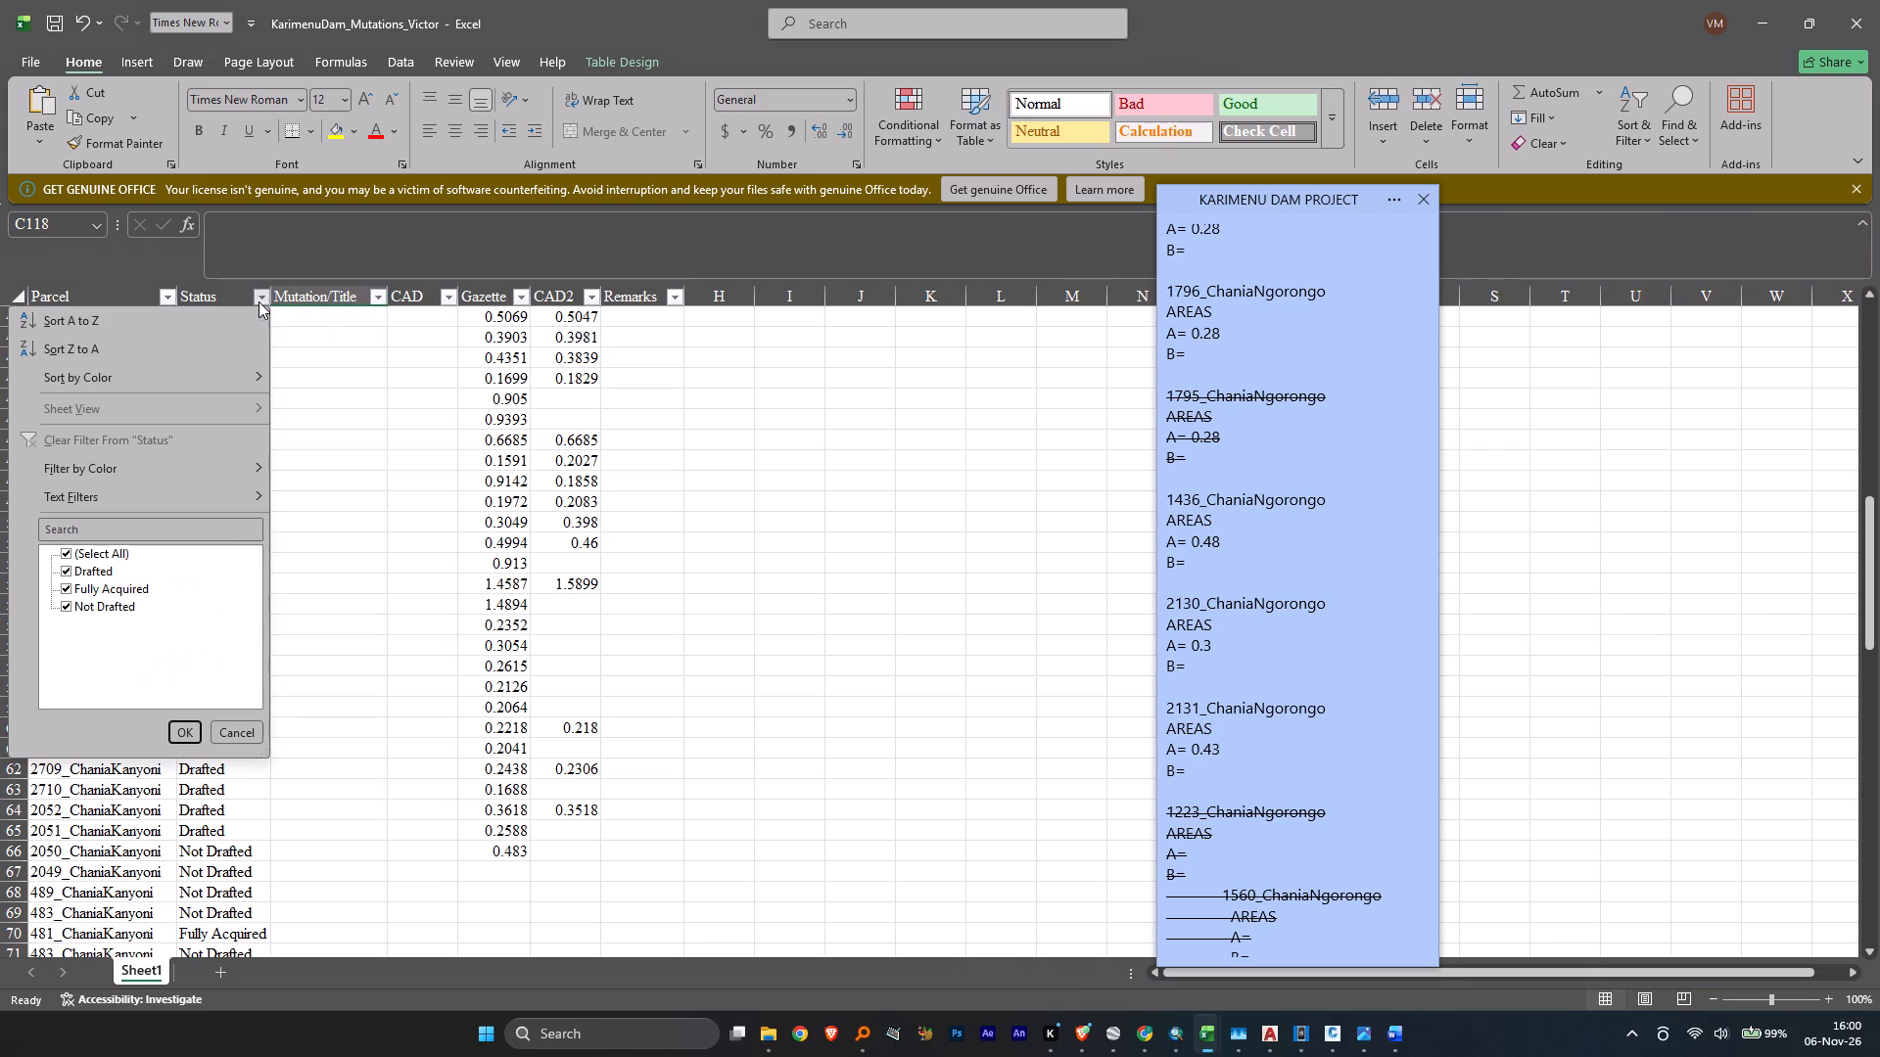
{"action": "left_click", "coordinate": [65, 554]}
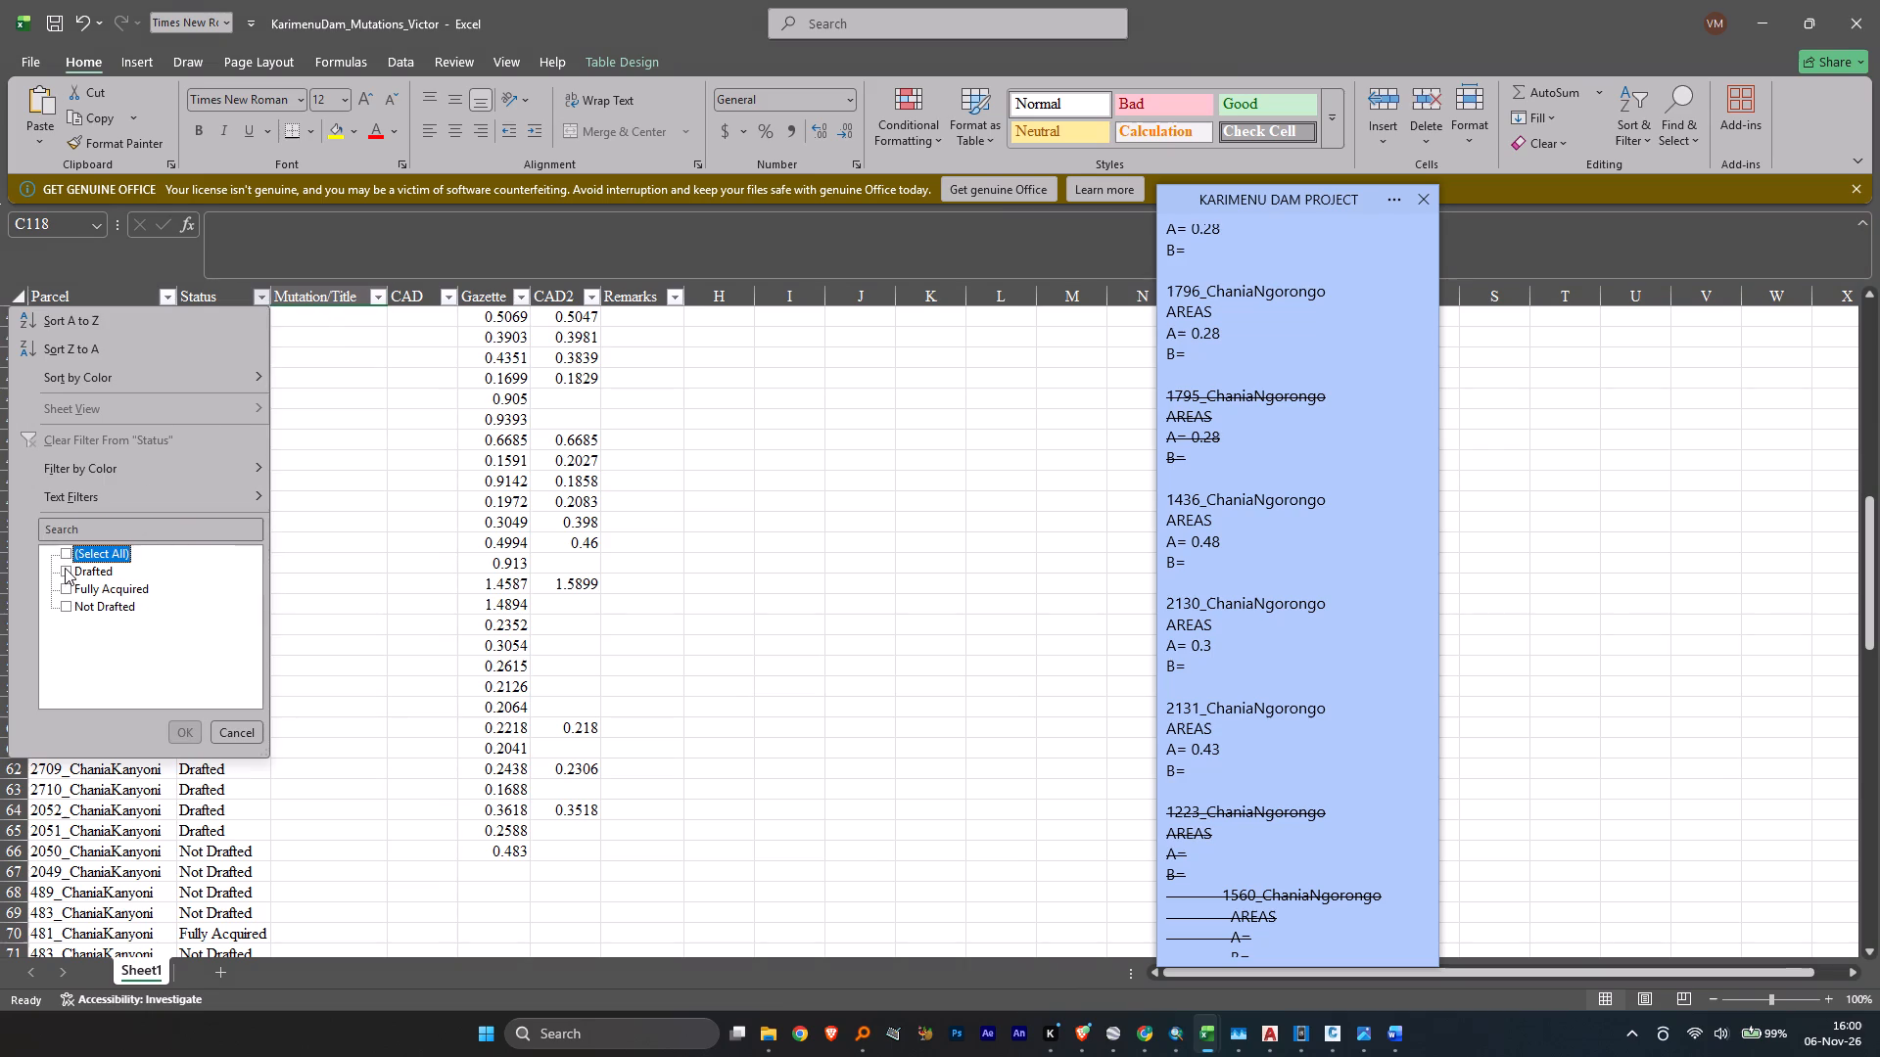
{"action": "left_click", "coordinate": [65, 572]}
{"action": "left_click", "coordinate": [180, 734]}
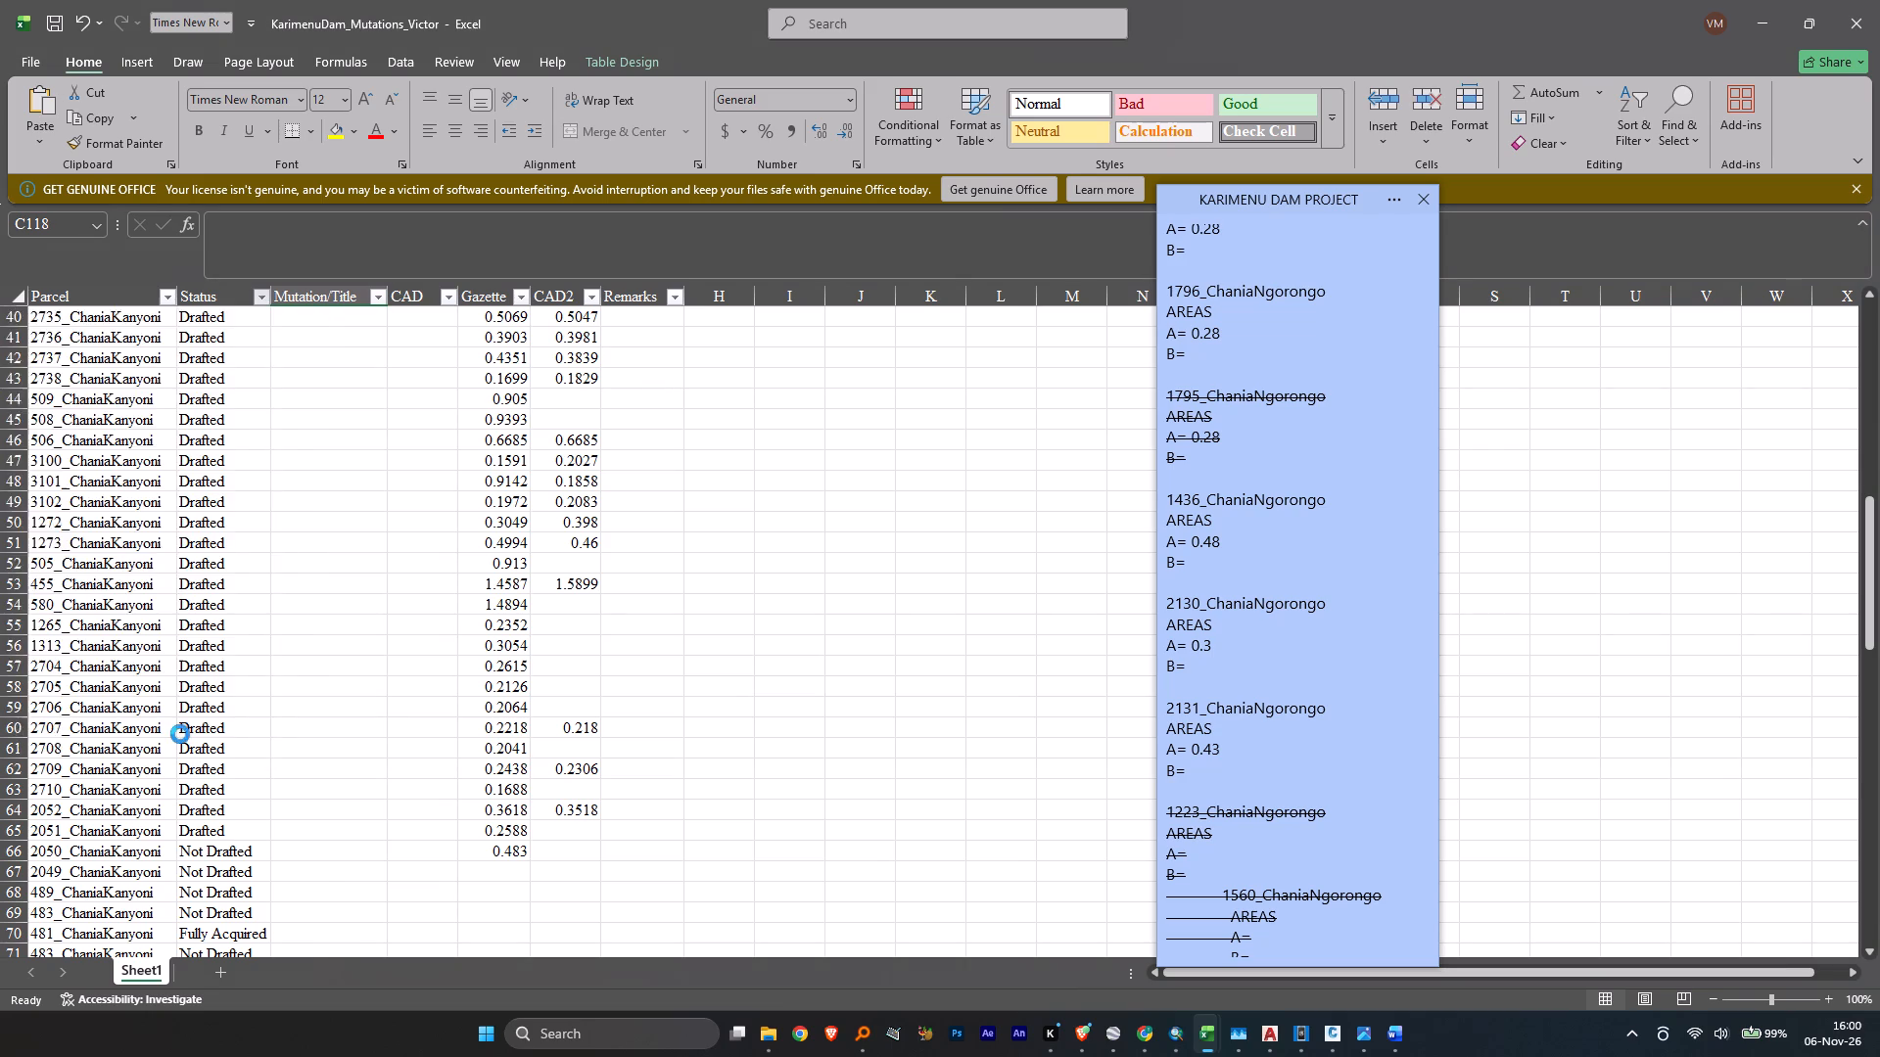
{"action": "left_click", "coordinate": [201, 289]}
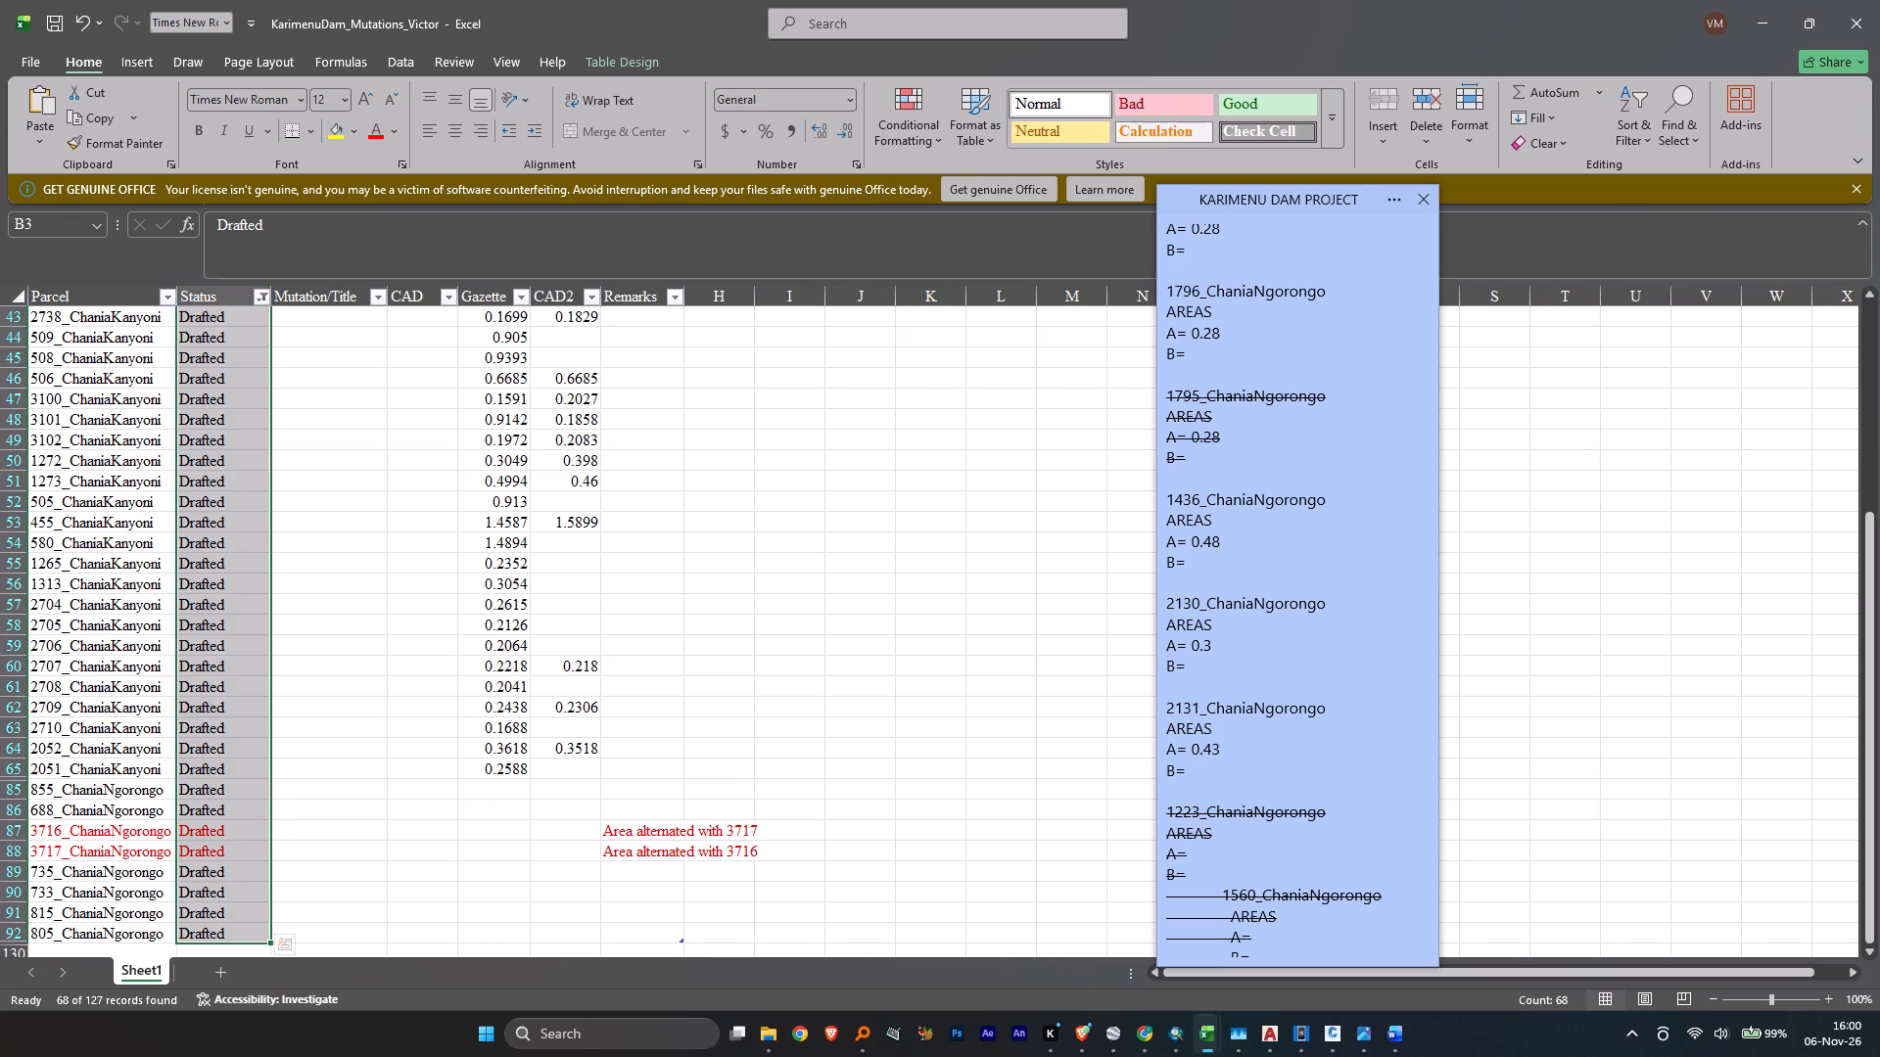
{"action": "left_click", "coordinate": [342, 639]}
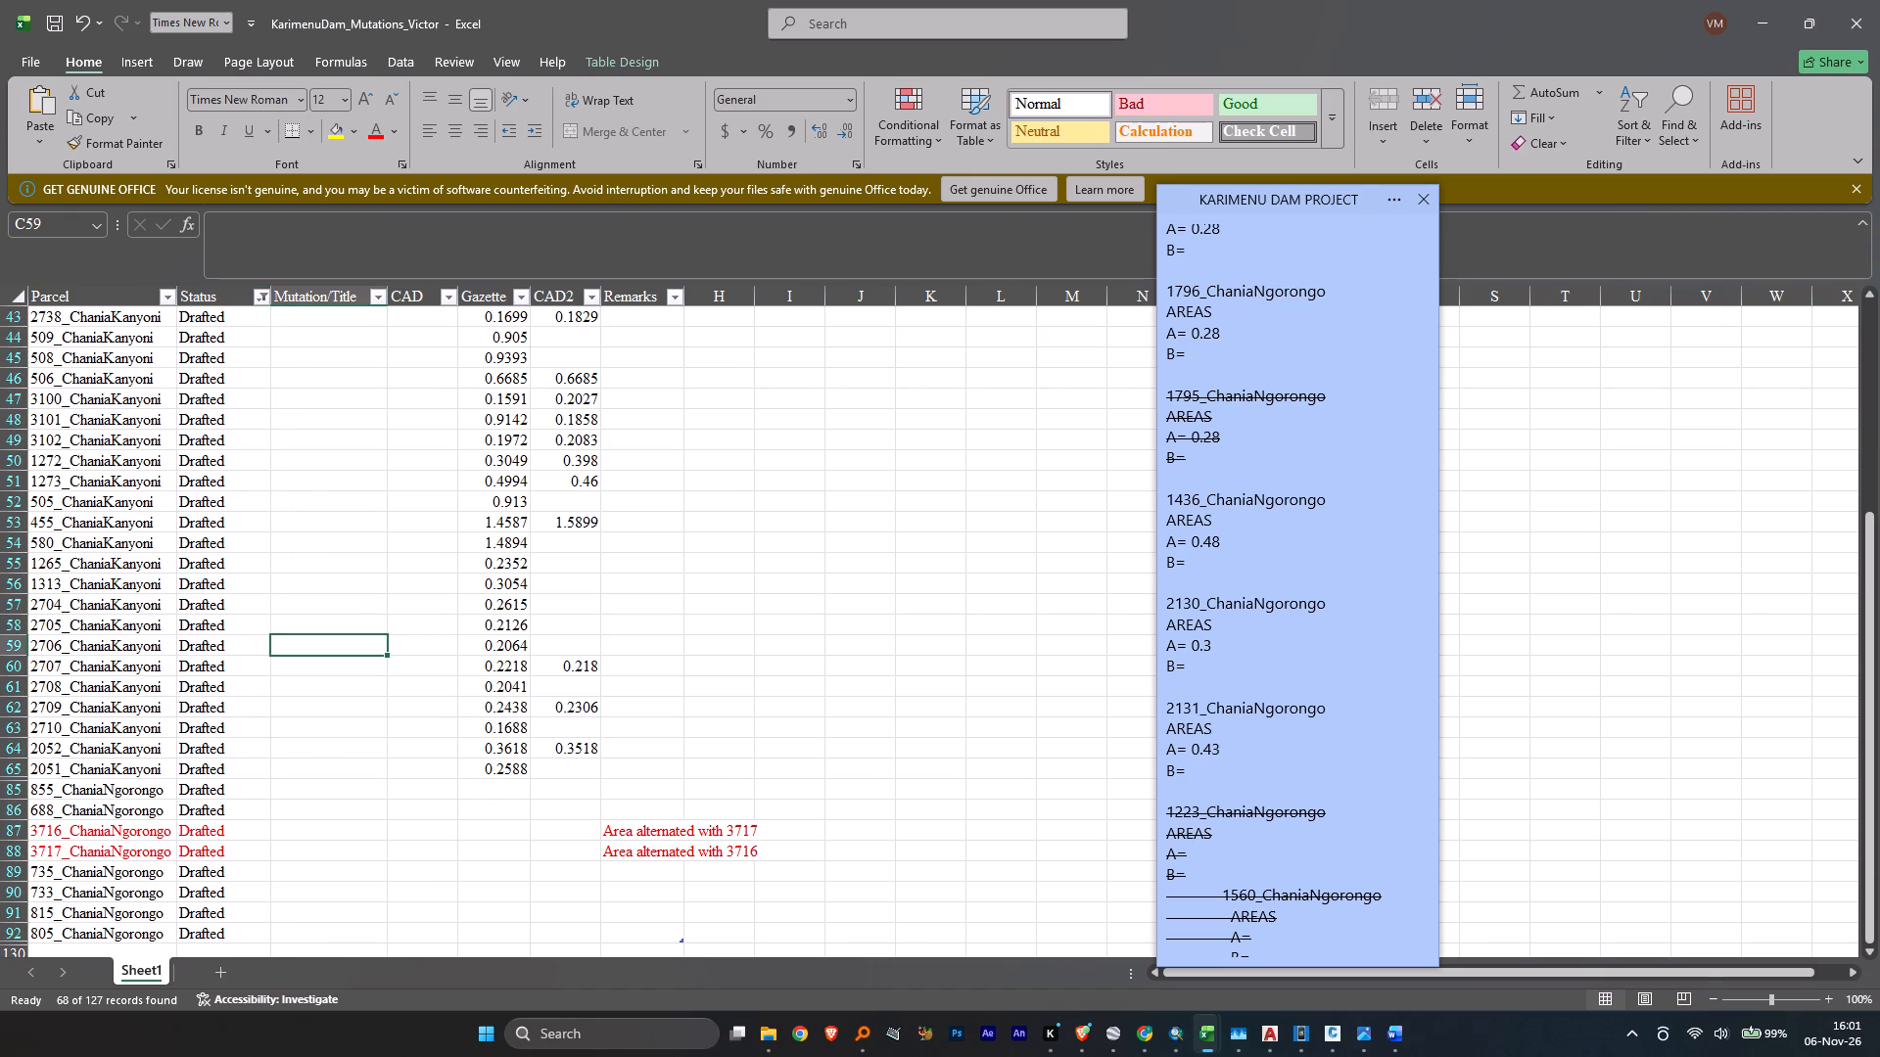
{"action": "scroll", "coordinate": [187, 774], "scroll_direction": "down", "scroll_amount": 4}
{"action": "scroll", "coordinate": [213, 380], "scroll_direction": "up", "scroll_amount": 4}
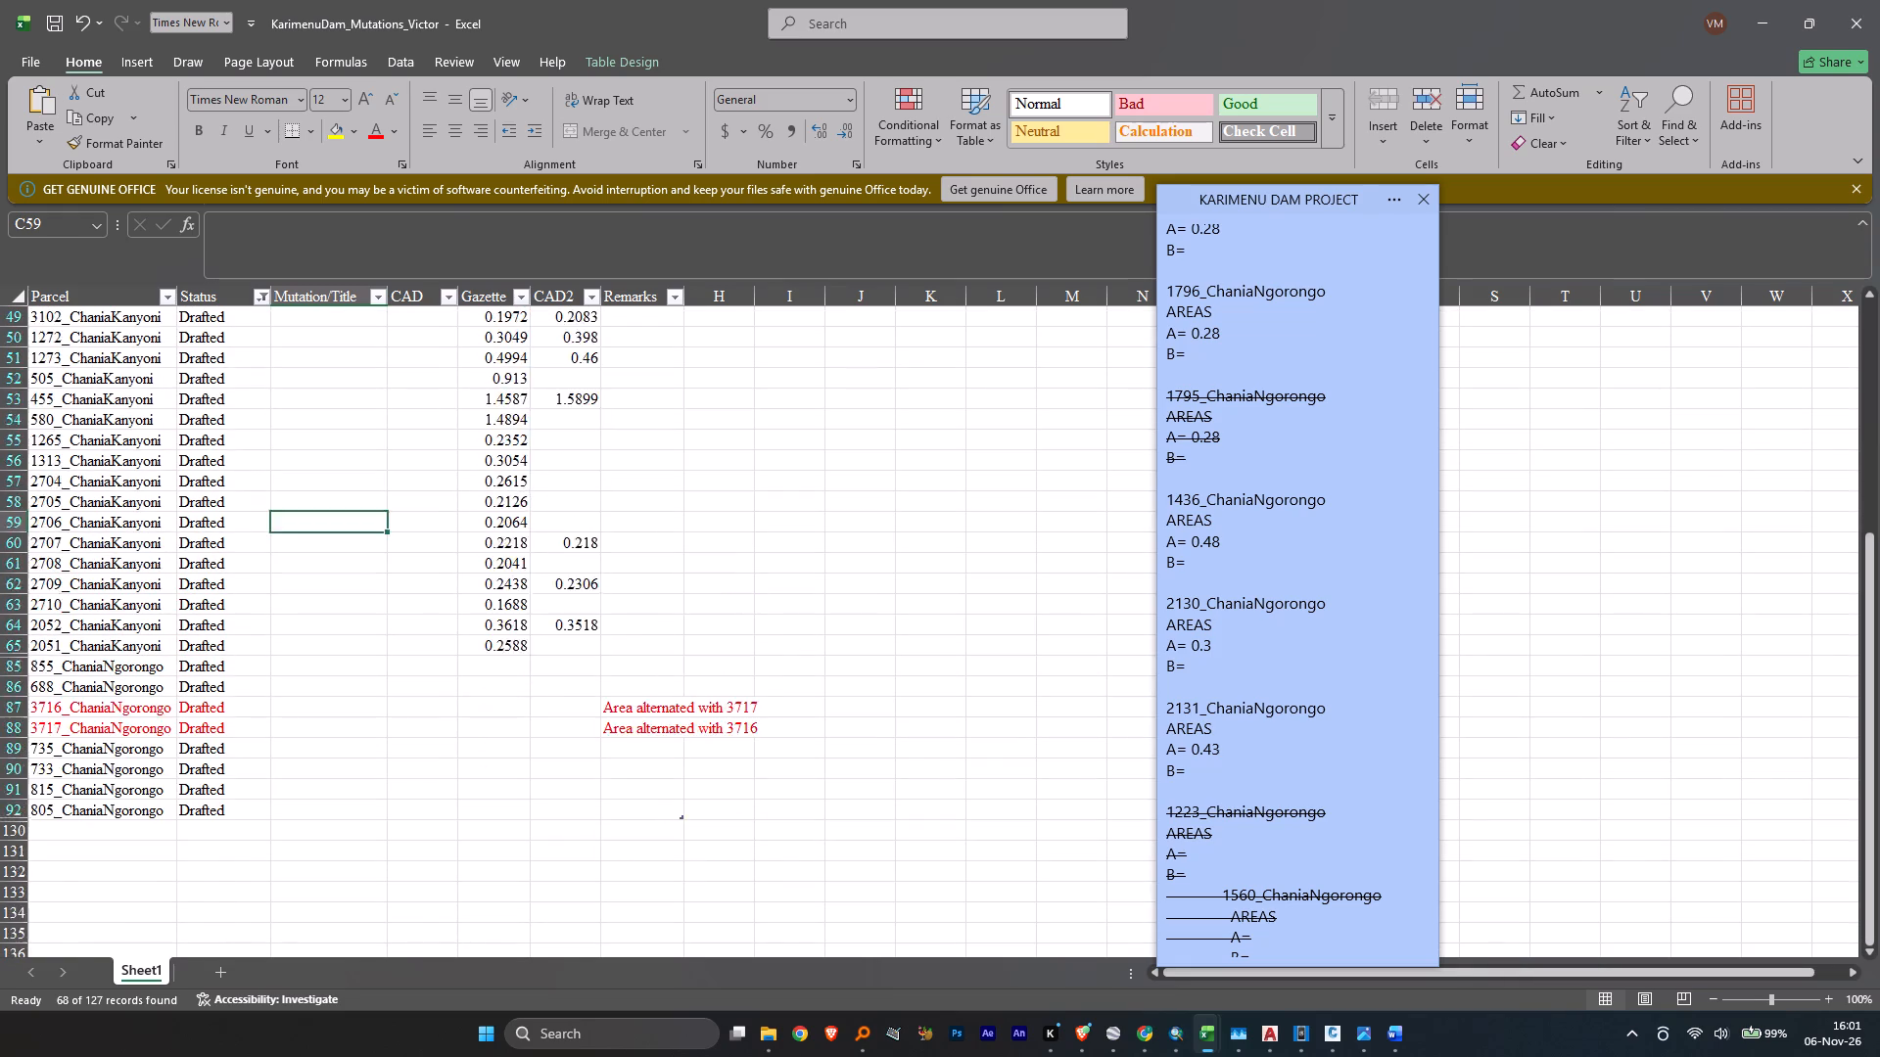
{"action": "scroll", "coordinate": [213, 381], "scroll_direction": "up", "scroll_amount": 9}
Add Fully Acquired to the Status filter alongside Drafted.
{"action": "left_click", "coordinate": [266, 296]}
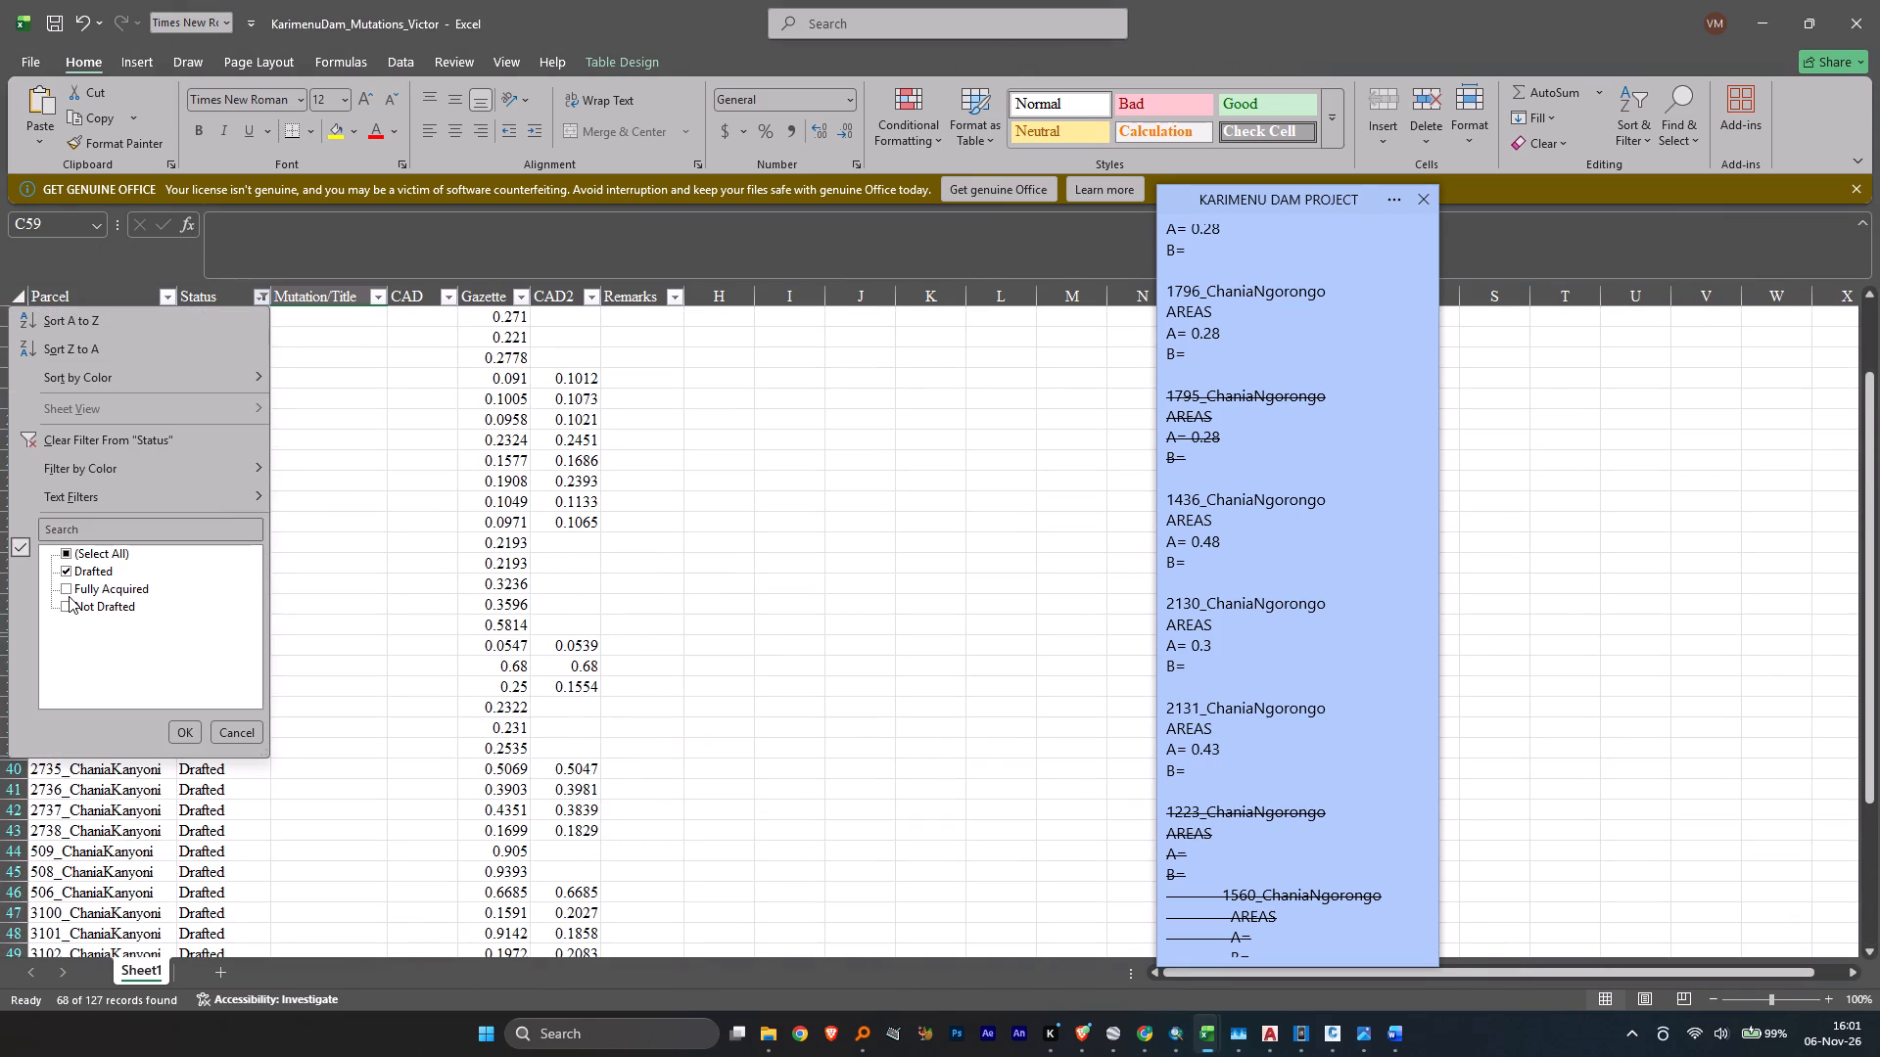
{"action": "left_click", "coordinate": [67, 592]}
{"action": "left_click", "coordinate": [189, 733]}
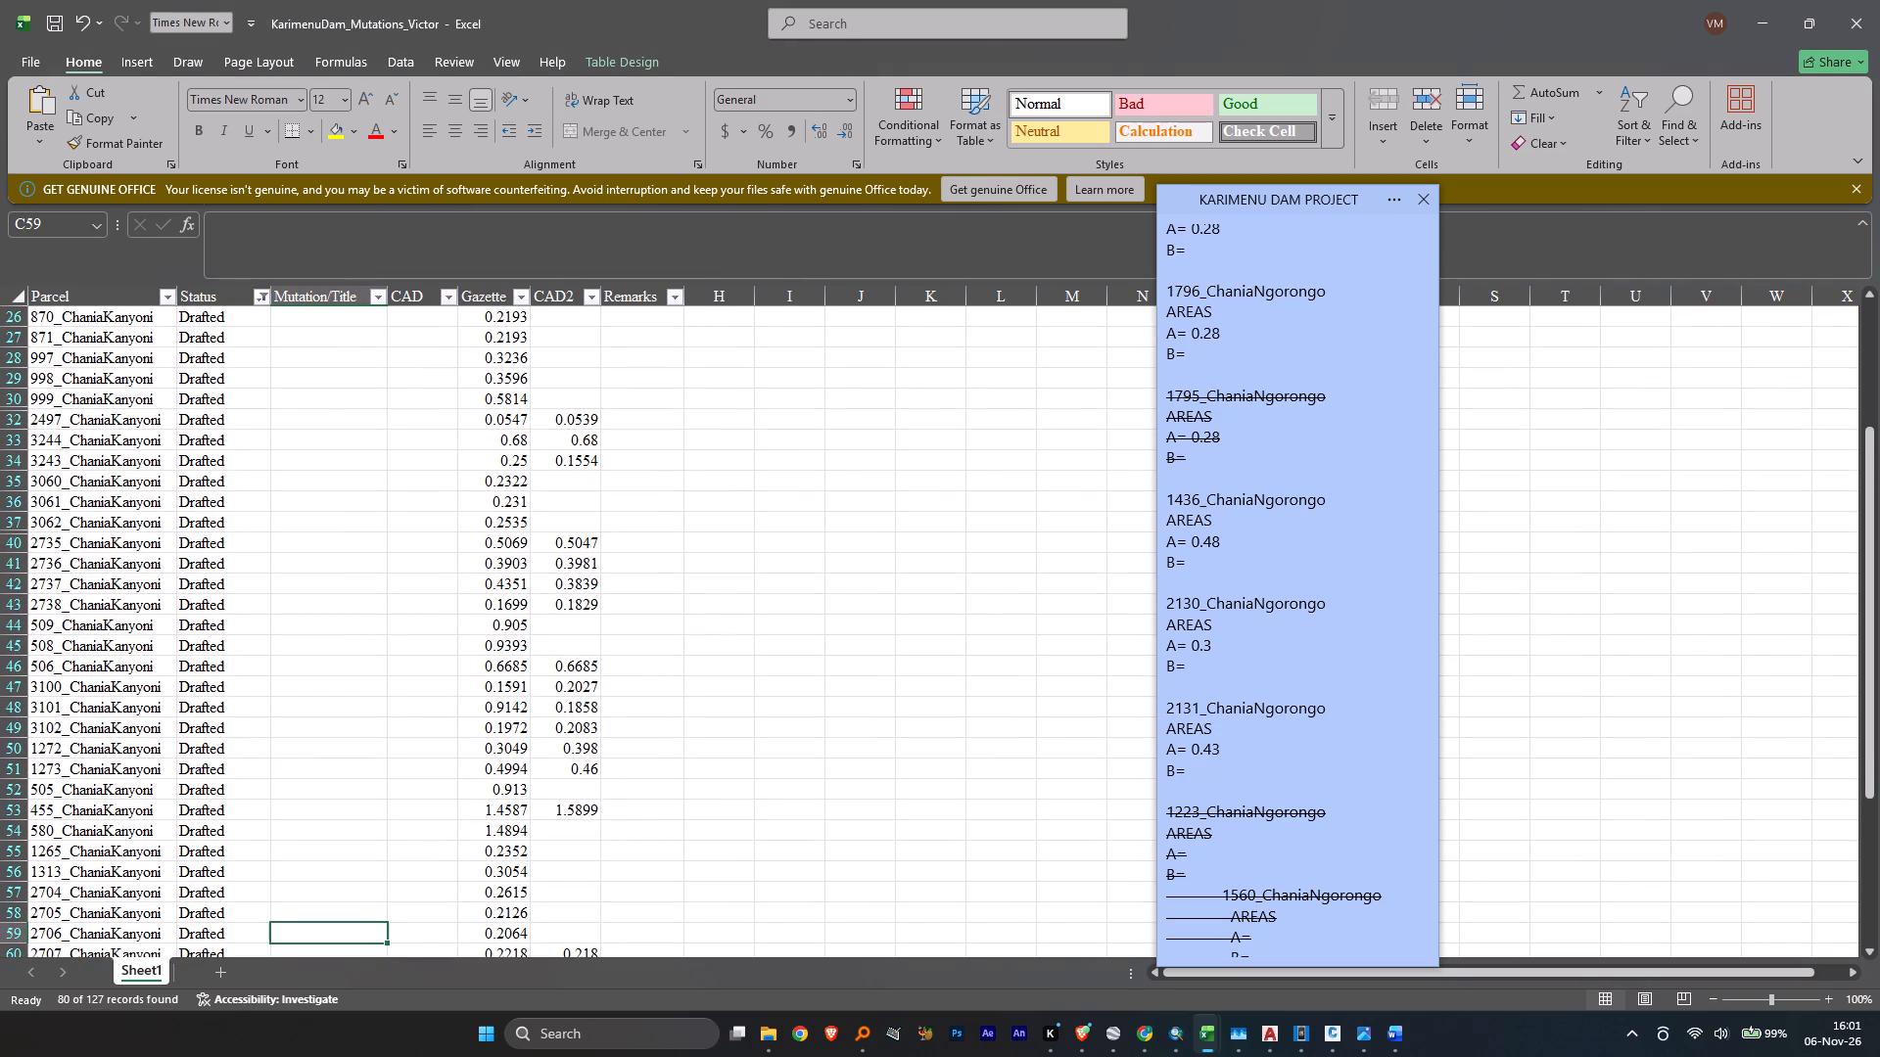
Include Not Drafted in the Status filter again and review the full parcel list, ending at the register's first rows.
{"action": "left_click", "coordinate": [260, 297]}
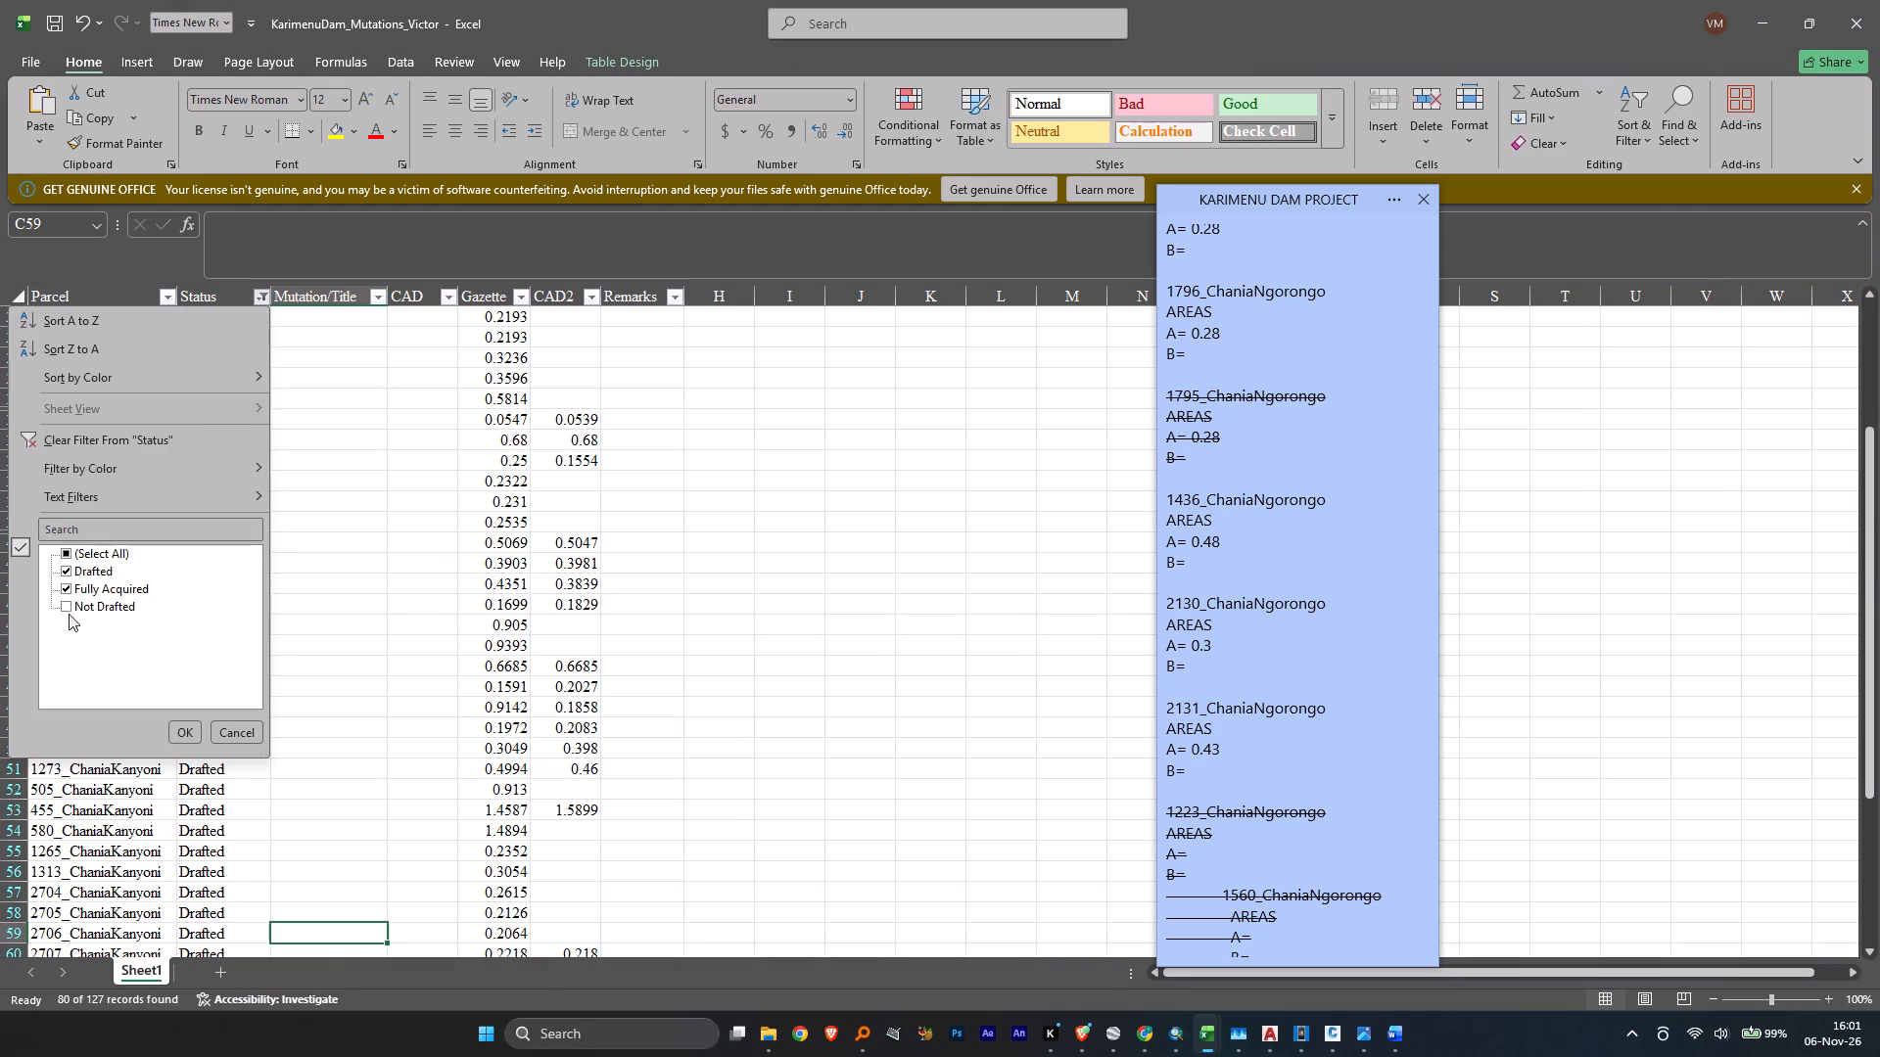
{"action": "left_click", "coordinate": [66, 608]}
{"action": "left_click", "coordinate": [190, 728]}
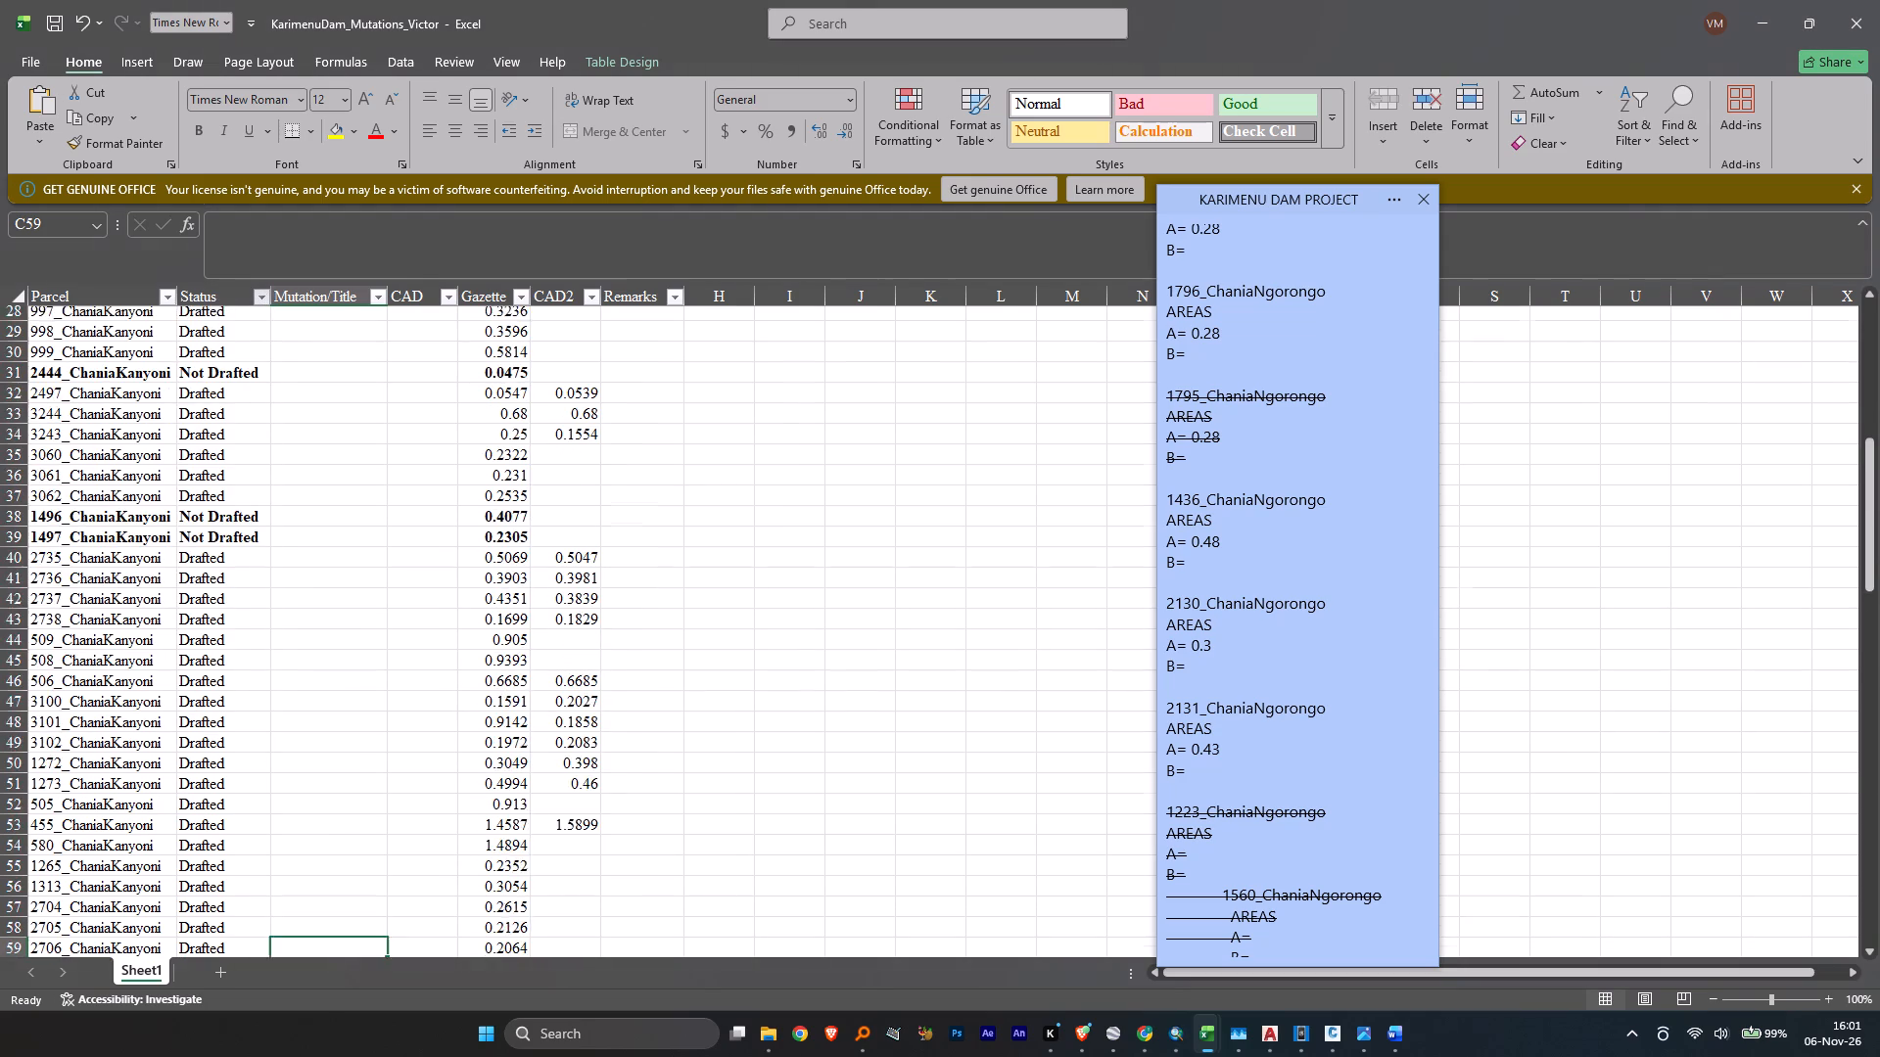
{"action": "scroll", "coordinate": [346, 688], "scroll_direction": "down", "scroll_amount": 8}
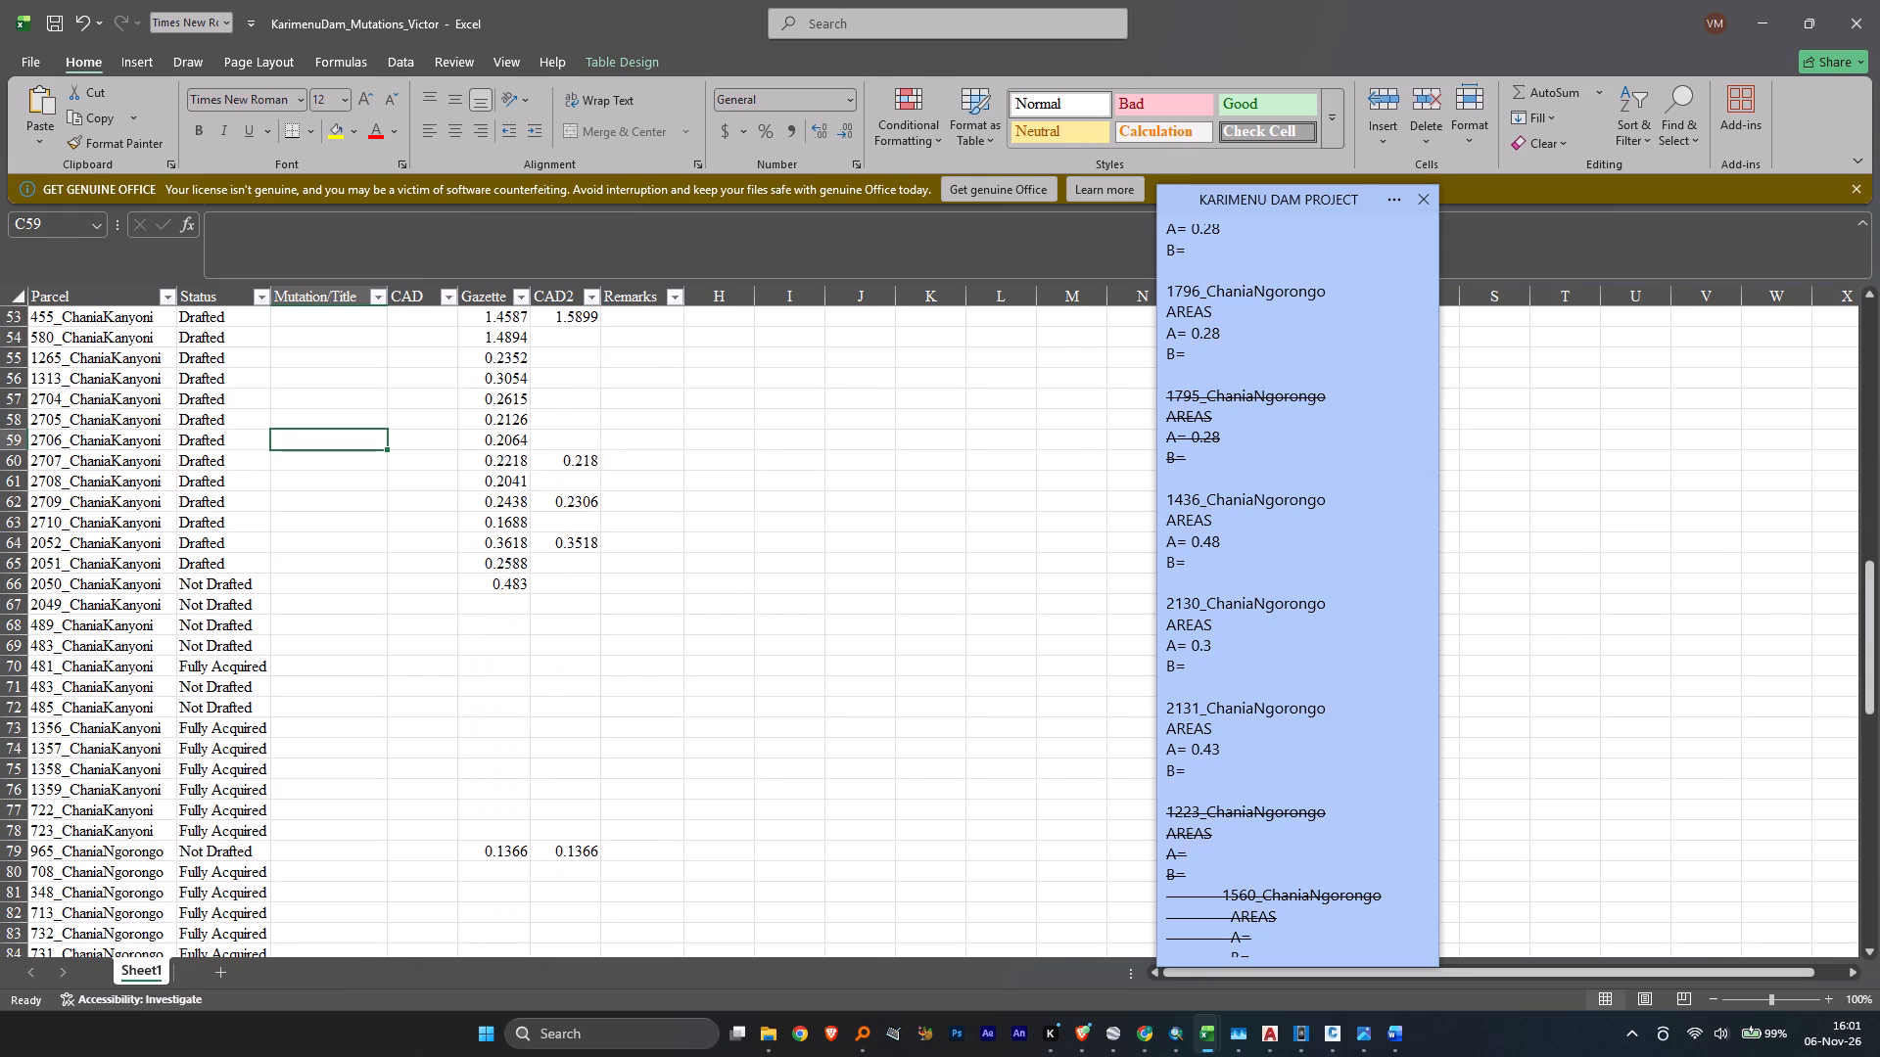
{"action": "scroll", "coordinate": [351, 688], "scroll_direction": "down", "scroll_amount": 2}
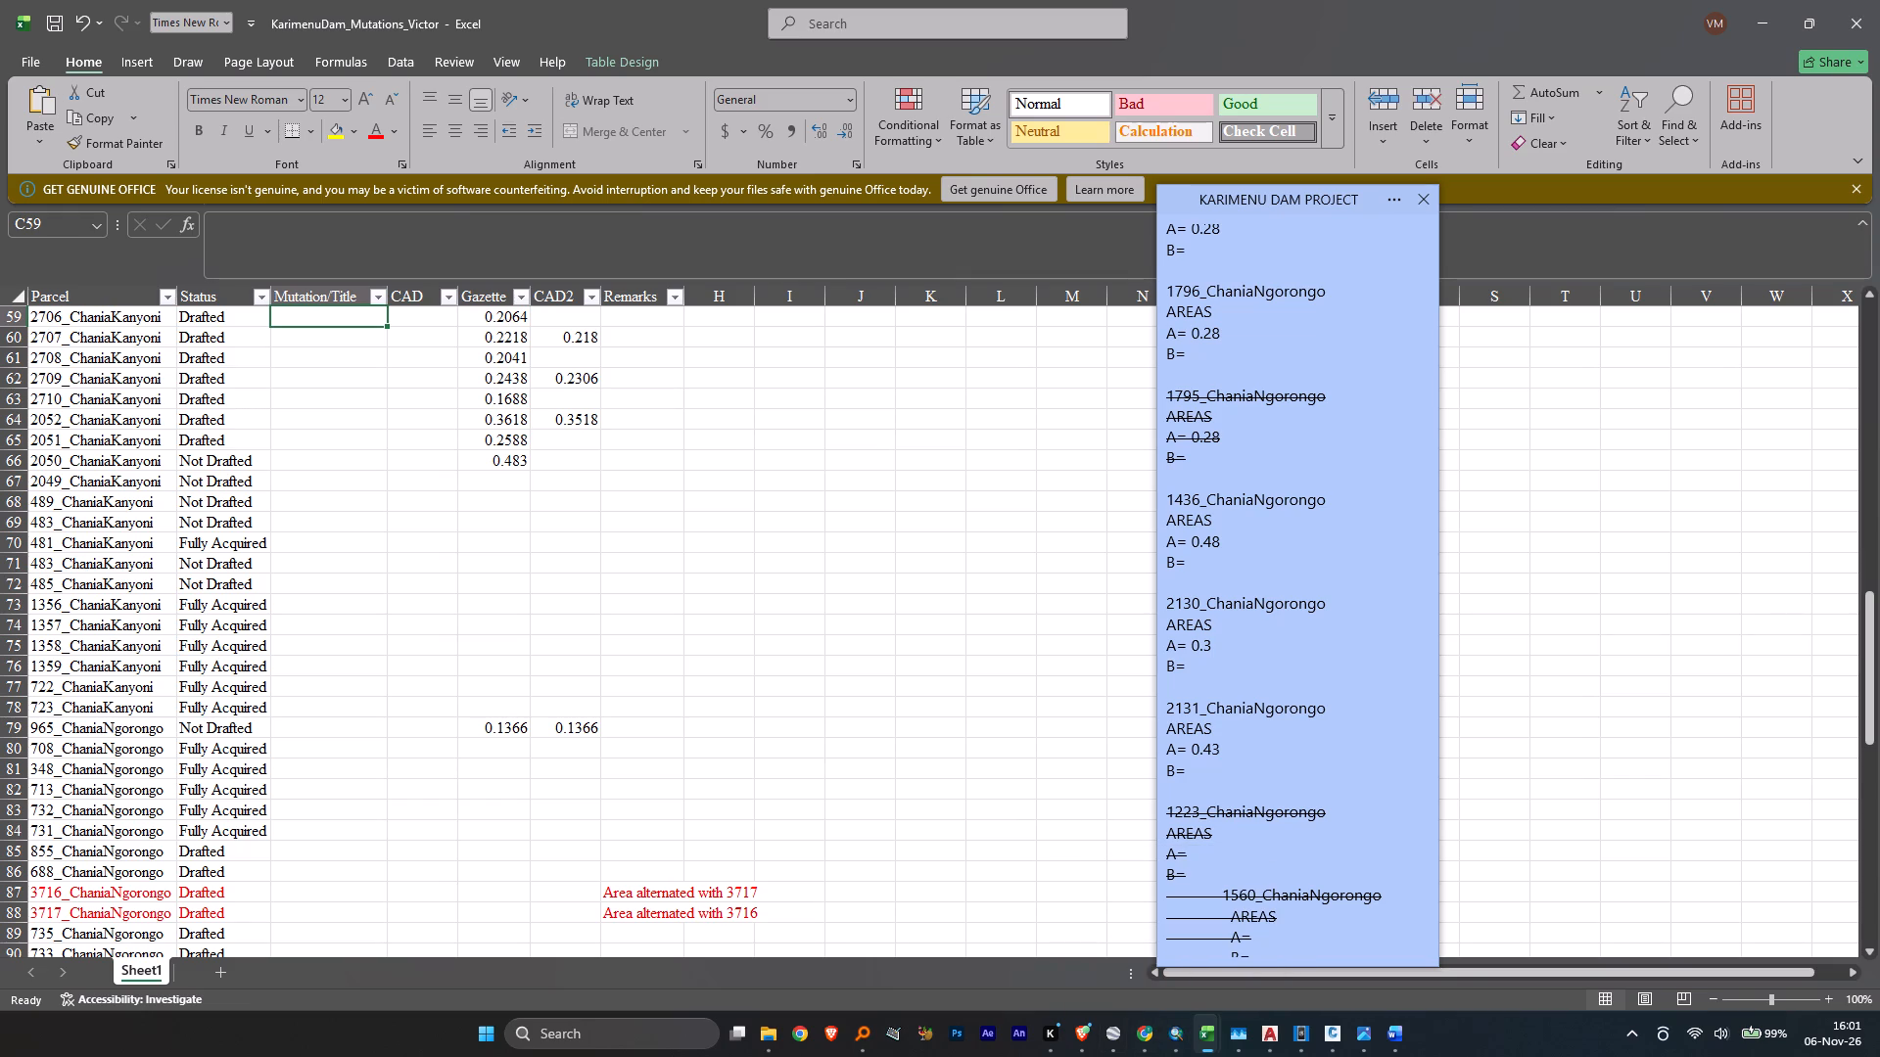
{"action": "scroll", "coordinate": [496, 731], "scroll_direction": "up", "scroll_amount": 3}
{"action": "scroll", "coordinate": [470, 593], "scroll_direction": "up", "scroll_amount": 20}
{"action": "scroll", "coordinate": [470, 593], "scroll_direction": "up", "scroll_amount": 3}
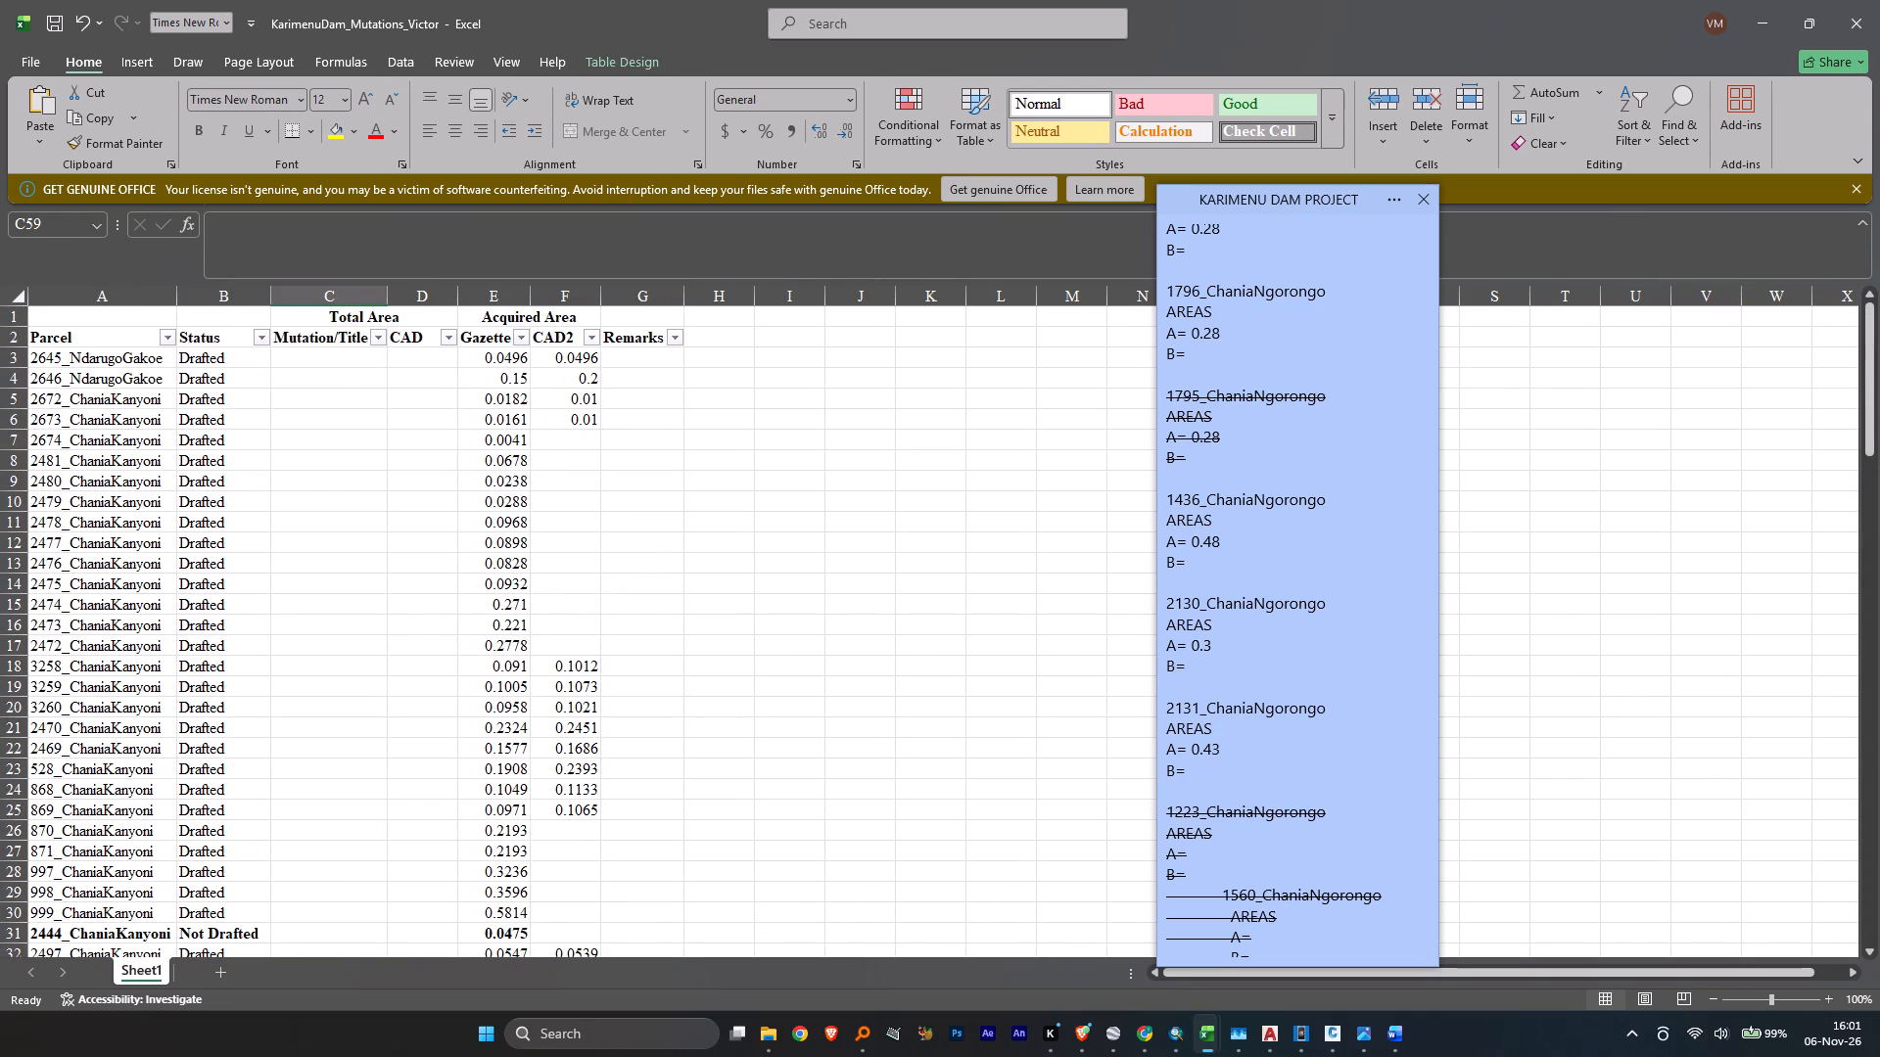